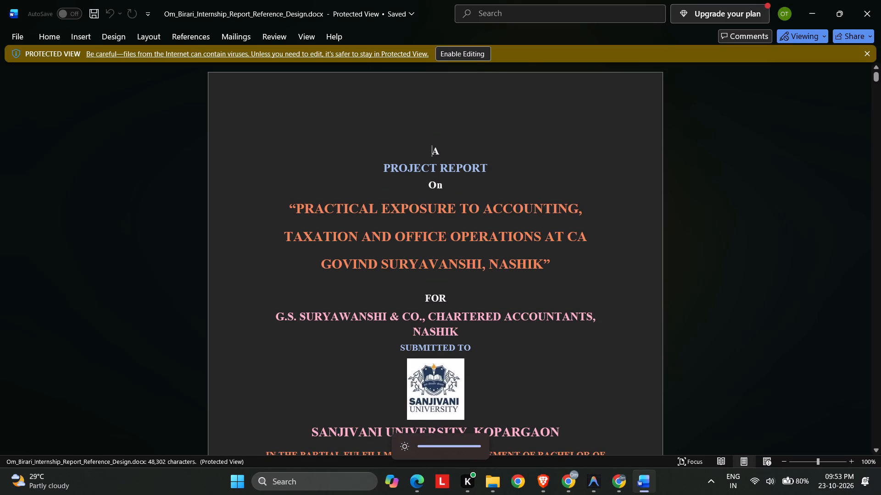
left_click(474, 58)
Examine the downloaded report's front matter from the title page and Certificate through the internship completion certificate and INDEX.
scroll(616, 166, "down", 5)
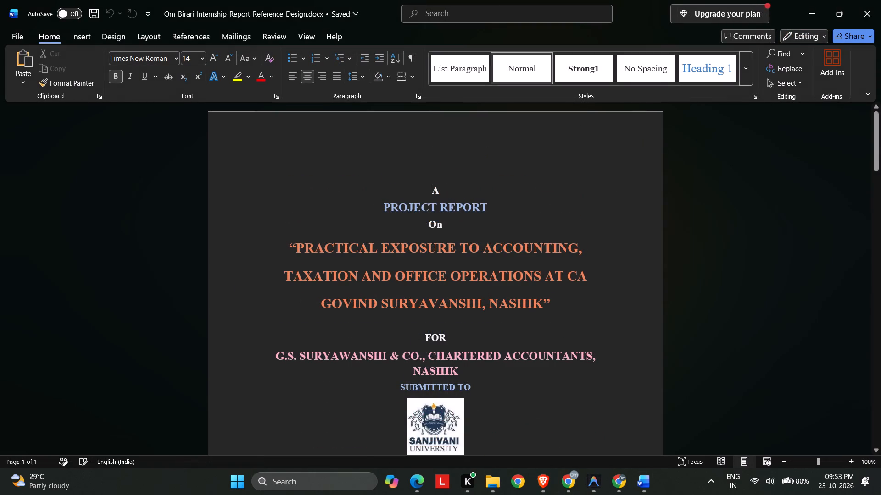
scroll(636, 219, "down", 1)
left_click(809, 462)
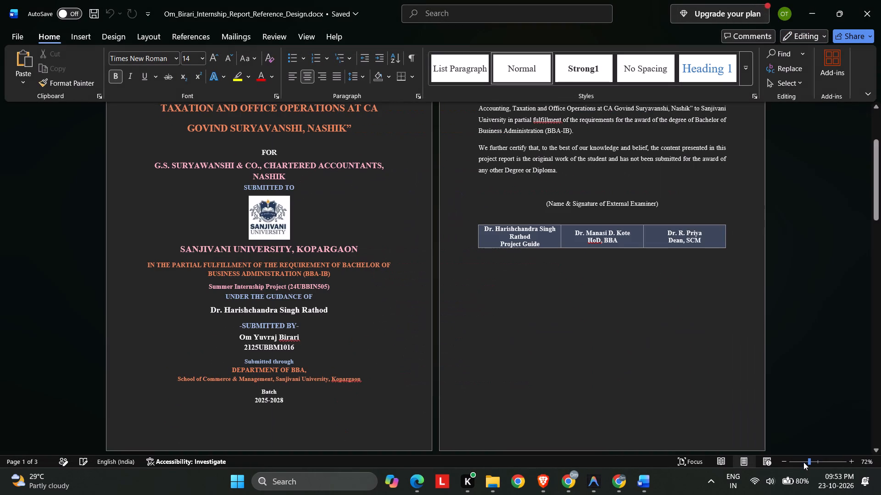
scroll(771, 344, "up", 2)
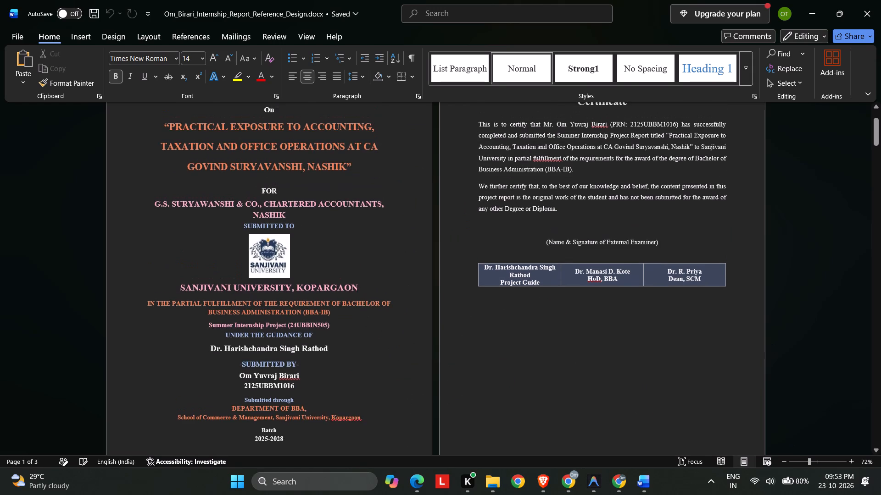
scroll(772, 338, "up", 7)
scroll(773, 338, "down", 5)
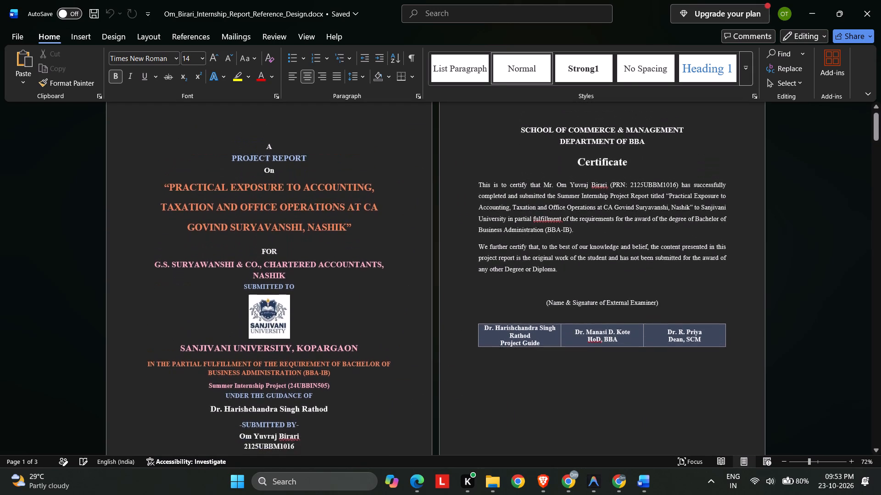
scroll(773, 338, "down", 20)
scroll(773, 338, "down", 9)
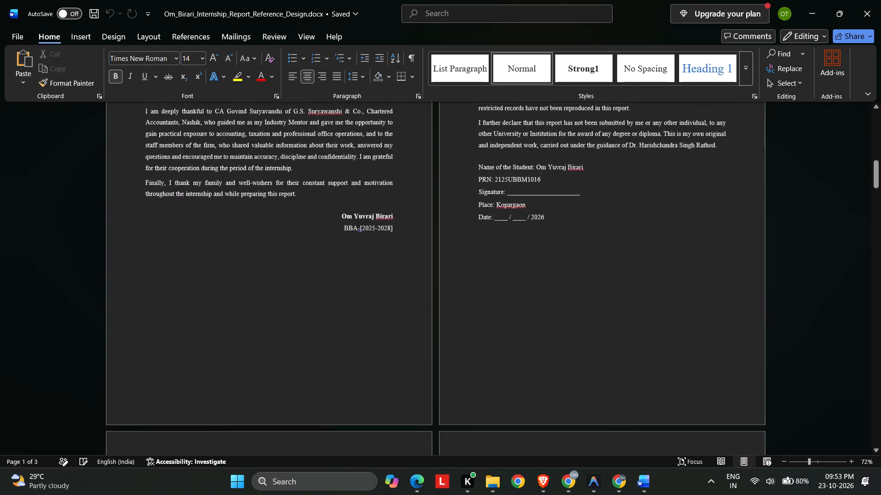
scroll(773, 338, "down", 18)
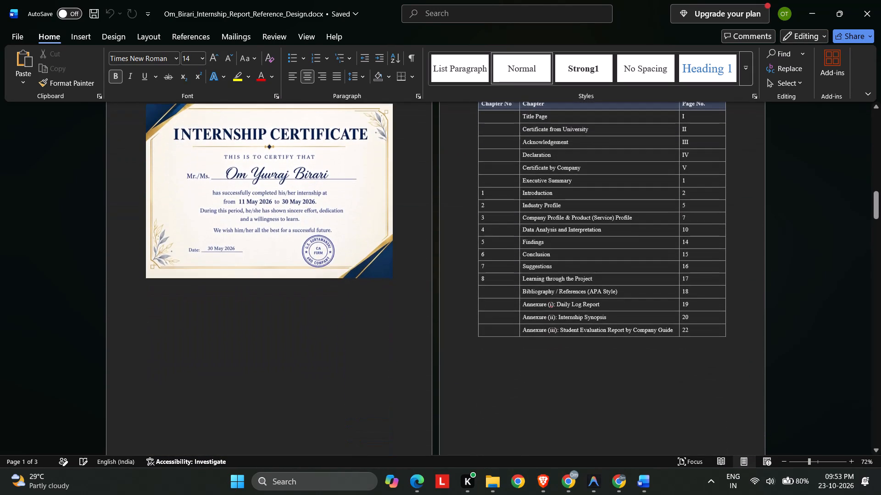
scroll(773, 335, "up", 1)
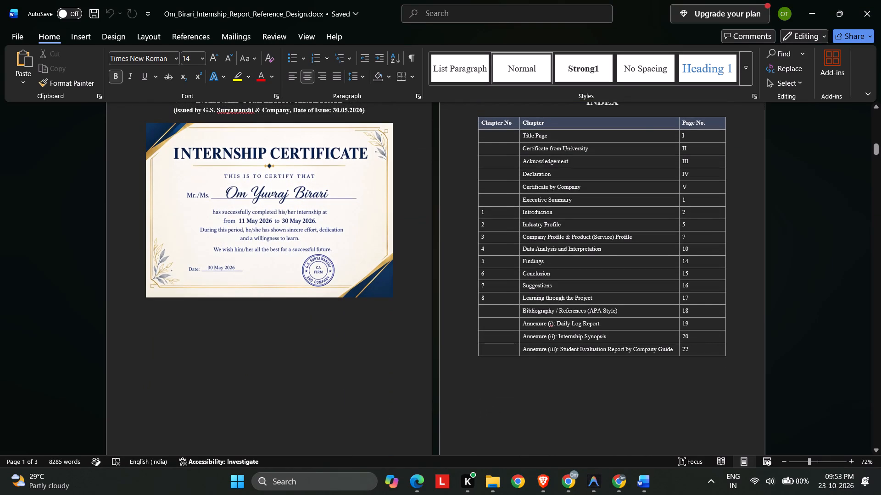
scroll(864, 304, "down", 8)
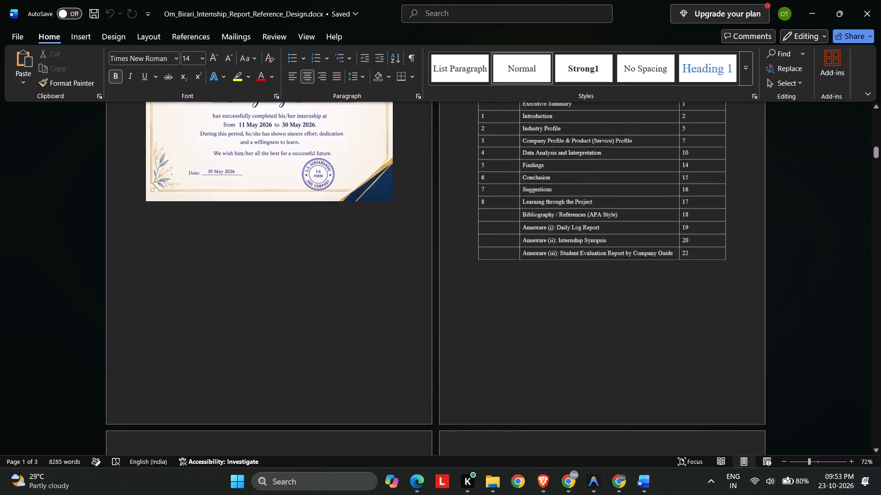
Examine the report's body pages from the executive summary through the Industry Profile tables to the Company Profile chapter.
scroll(864, 304, "down", 20)
scroll(864, 304, "up", 1)
scroll(864, 304, "down", 7)
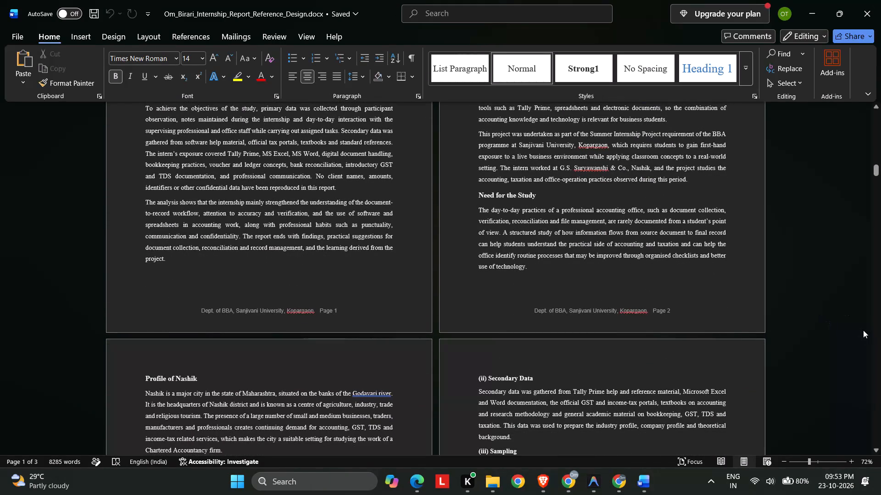
scroll(871, 310, "down", 4)
scroll(765, 347, "down", 5)
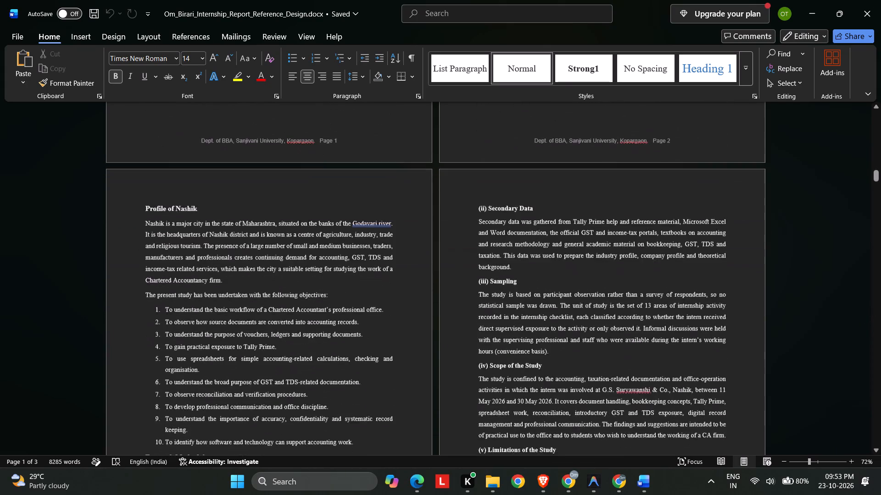
scroll(767, 346, "down", 19)
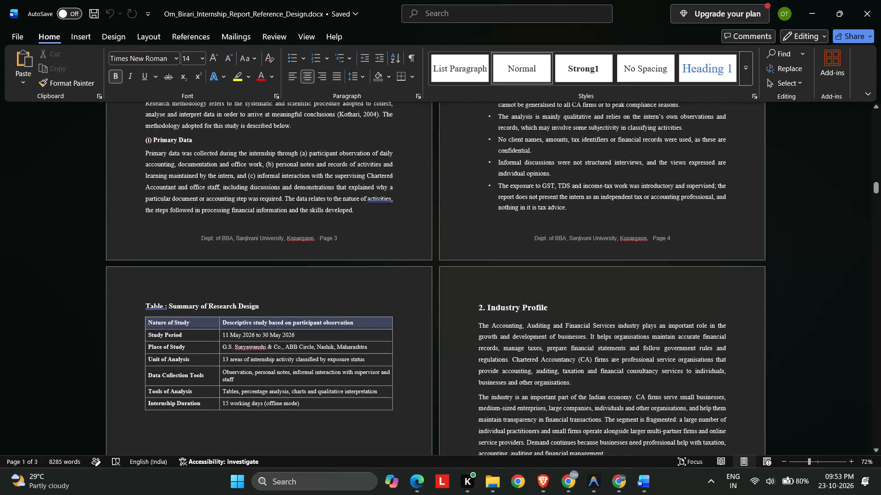
scroll(769, 339, "down", 4)
scroll(770, 340, "down", 17)
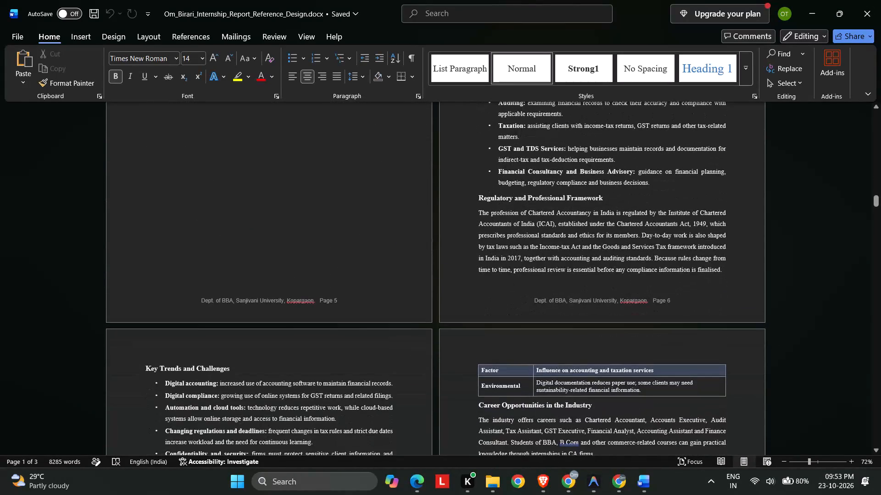
scroll(783, 341, "down", 2)
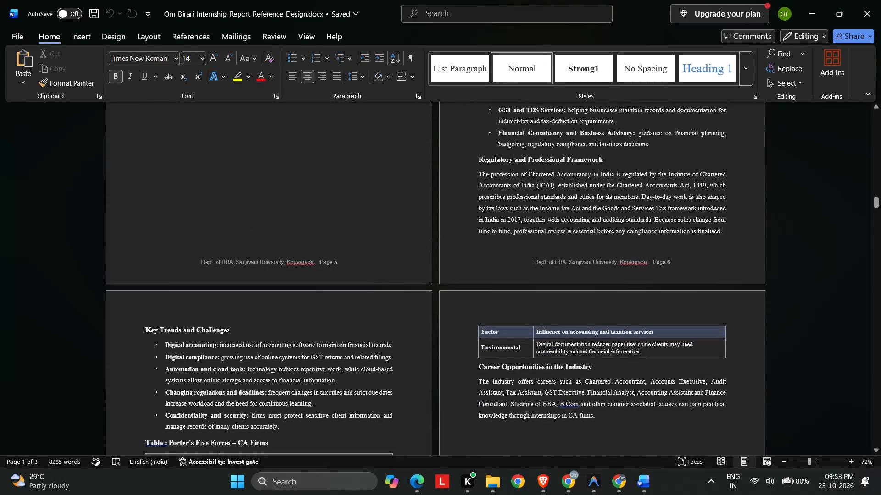
scroll(783, 341, "down", 17)
scroll(783, 341, "down", 4)
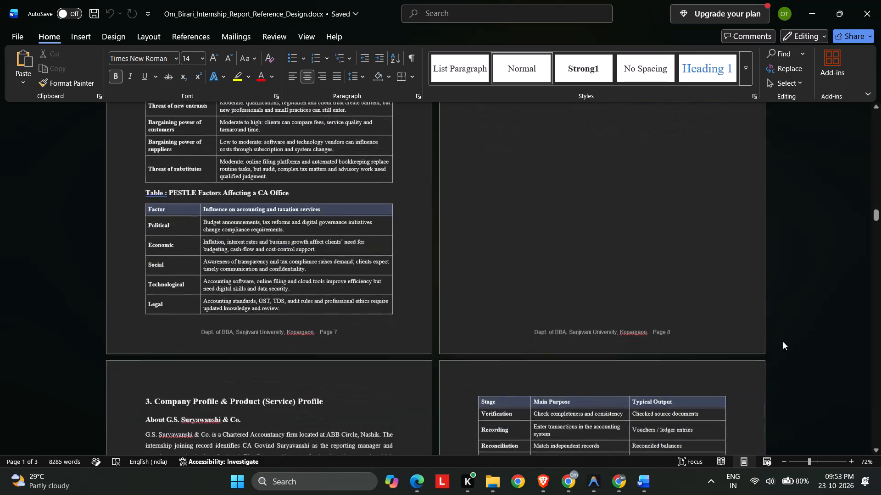
scroll(783, 341, "down", 4)
scroll(783, 341, "up", 6)
Return to the title page and show the opening pages three across at 50% zoom.
left_click_drag(874, 218, 874, 91)
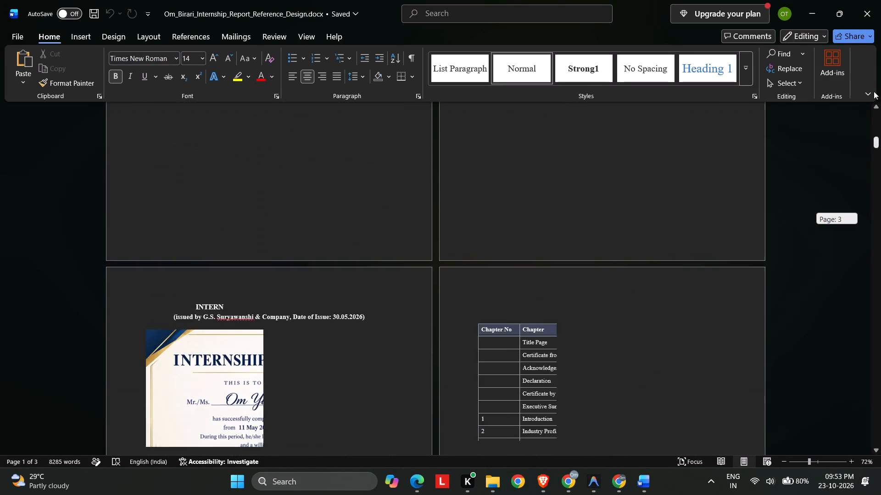
left_click_drag(874, 91, 874, 84)
scroll(815, 207, "down", 4)
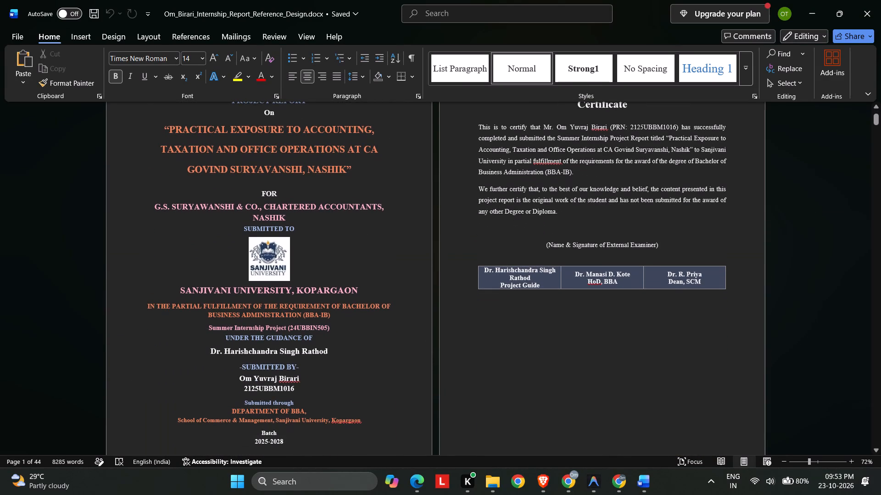
double_click(788, 460)
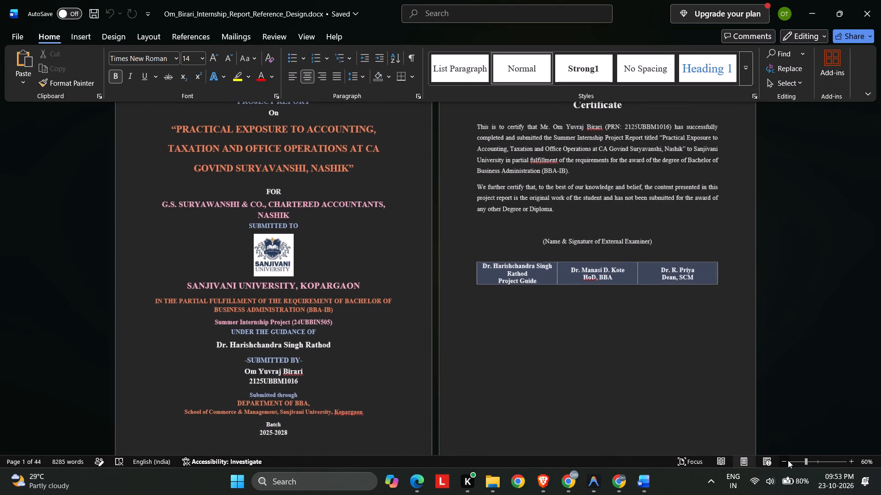
scroll(766, 341, "up", 2)
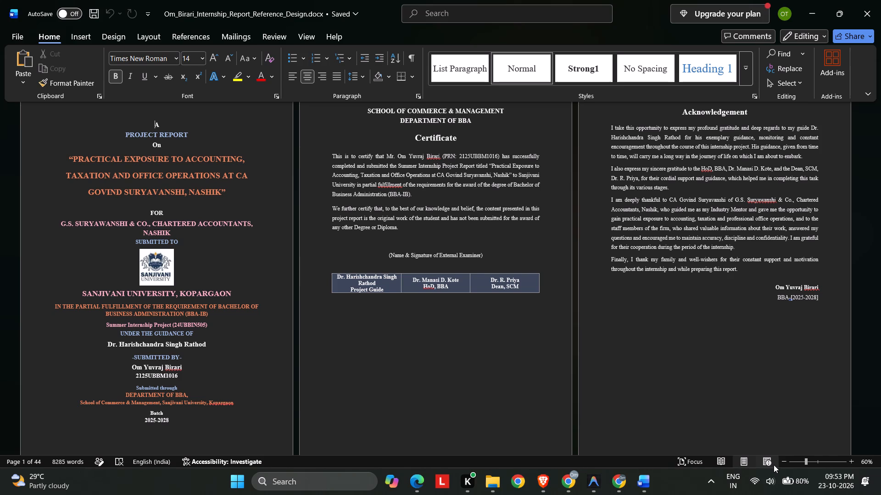
left_click(780, 460)
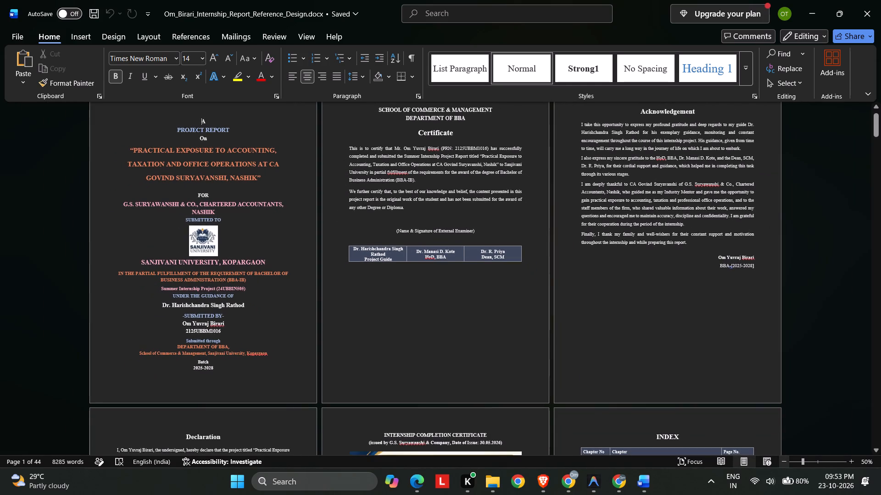
scroll(787, 365, "up", 2)
scroll(839, 348, "up", 1)
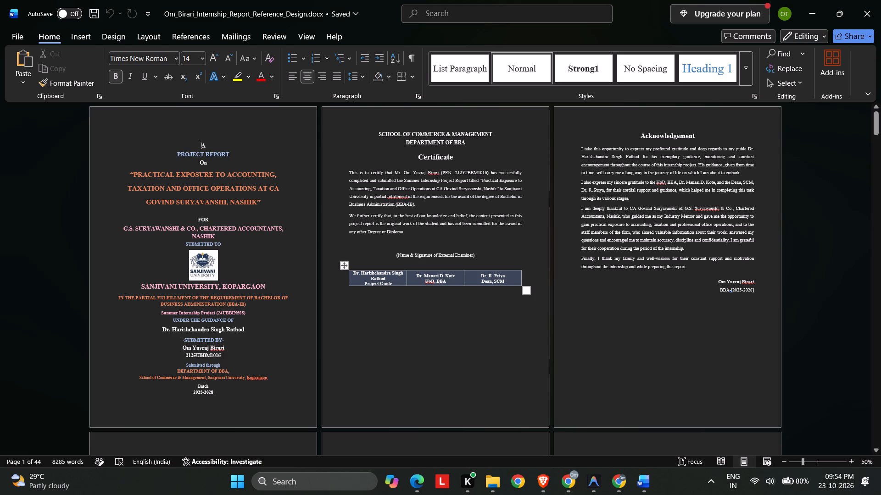
Remove all borders from the three-column signatory table on the Certificate page.
left_click(509, 287)
right_click(509, 287)
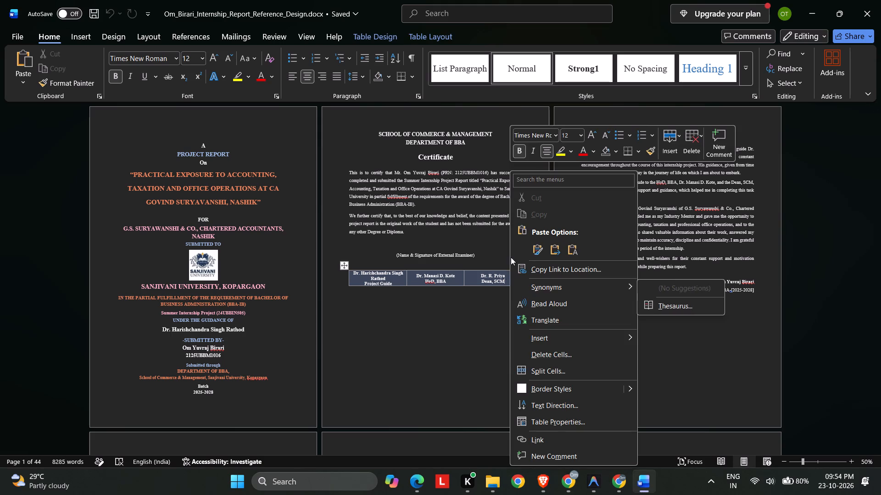
left_click(483, 319)
left_click(524, 292)
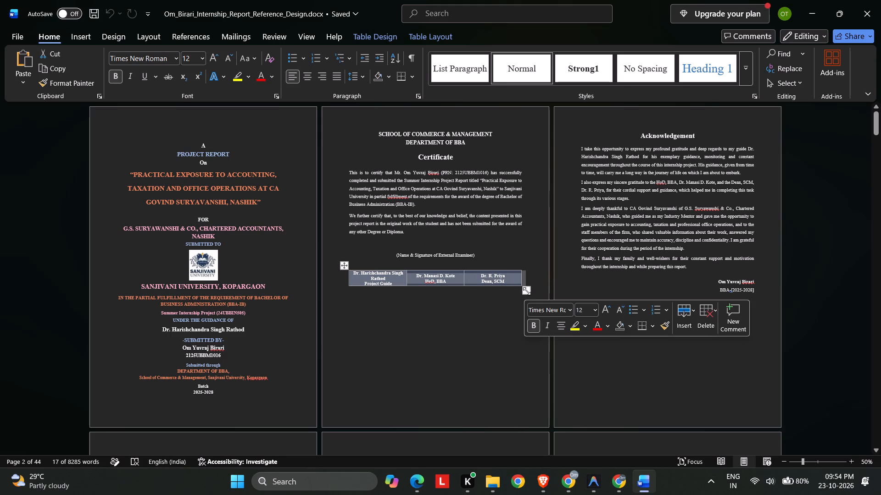
left_click(652, 328)
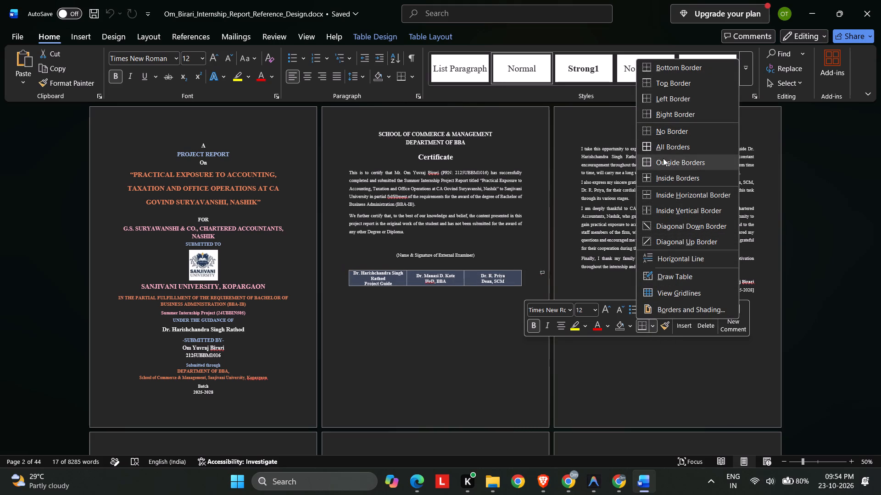
left_click(667, 133)
left_click(487, 307)
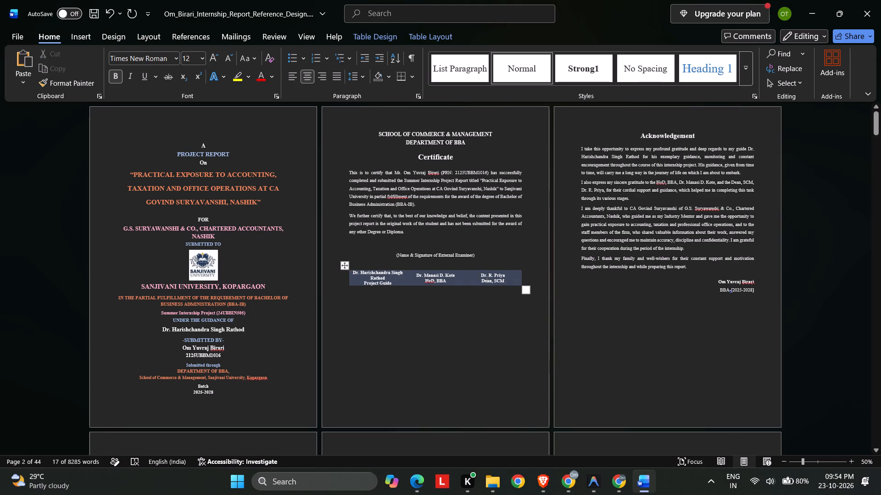
Set the shading of the Certificate page's signatory table cells to white, the first theme colour.
left_click(527, 288)
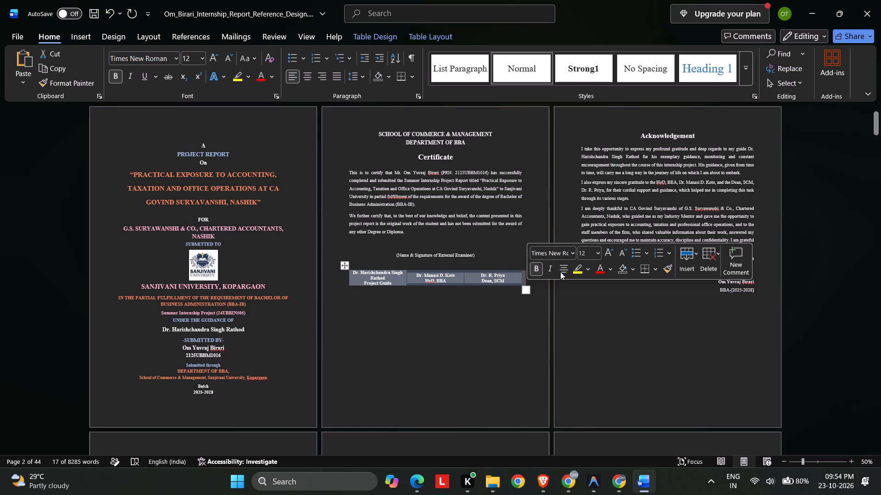
left_click(633, 271)
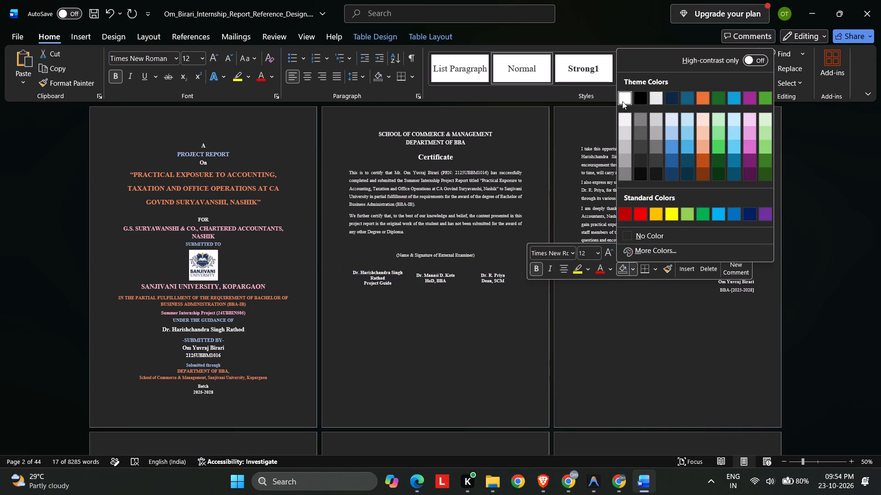
left_click(628, 100)
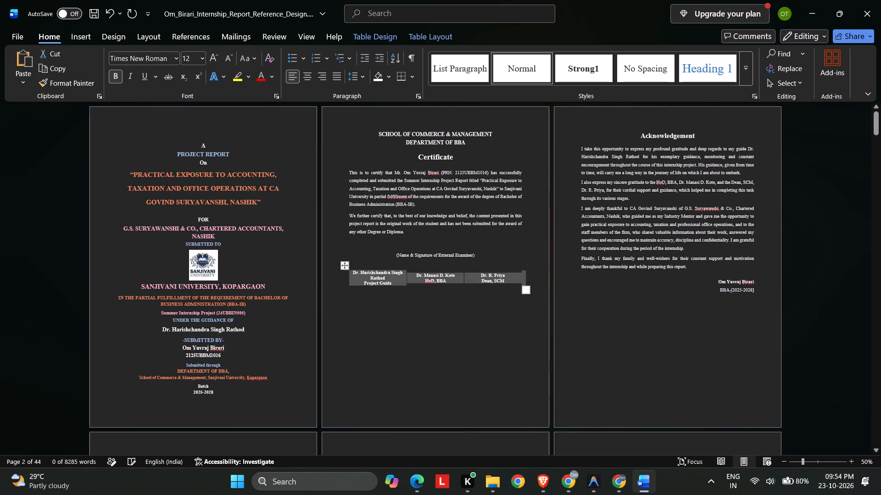
left_click(509, 352)
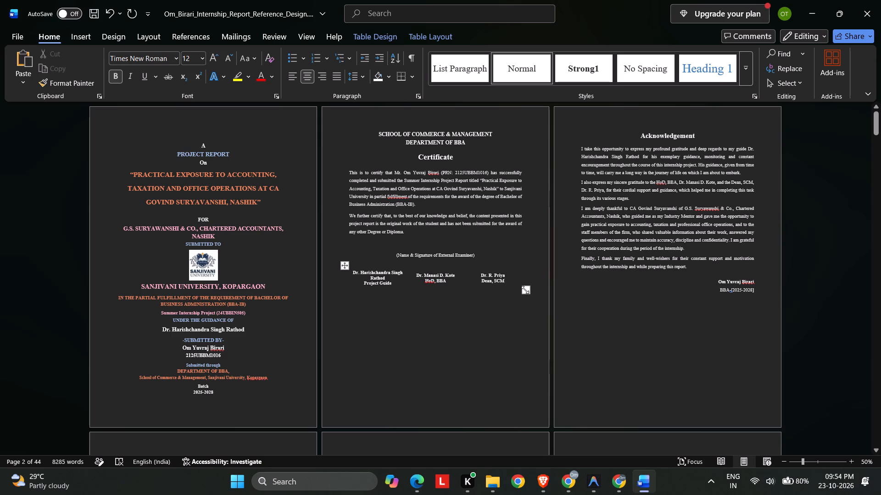
Increase the row height of the signatory table to leave space for signatures, keeping it on the Certificate page.
left_click_drag(512, 285, 512, 286)
left_click_drag(512, 286, 505, 406)
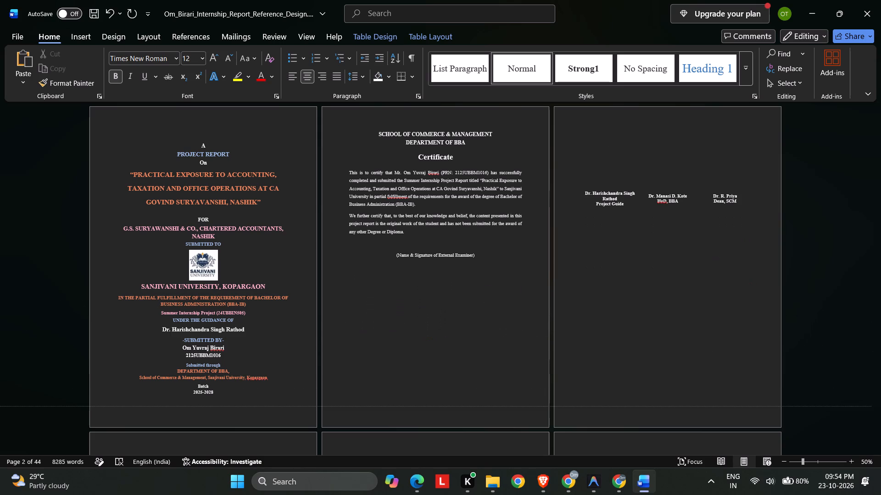
left_click_drag(505, 406, 517, 335)
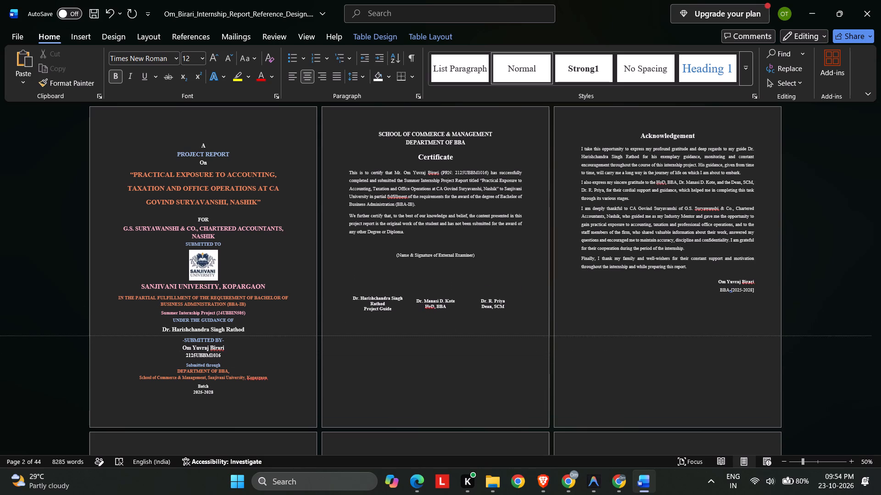
left_click_drag(517, 335, 519, 324)
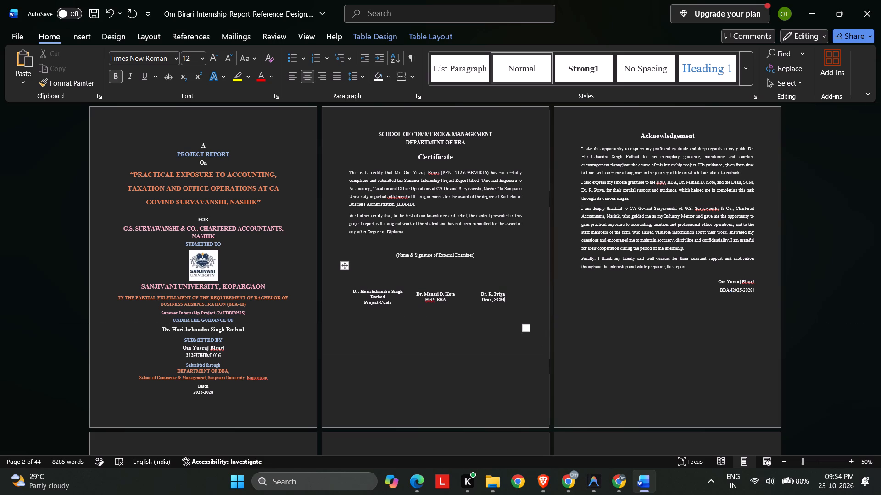
Cut the "(Name & Signature of External Examiner)" line above the signatory table and delete the empty paragraph left behind.
left_click(425, 254)
left_click(483, 252)
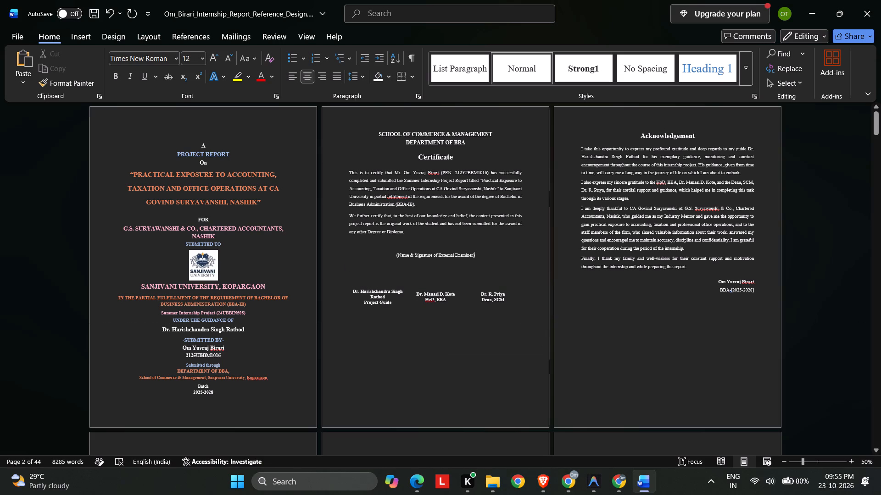
left_click(440, 247)
key("Down")
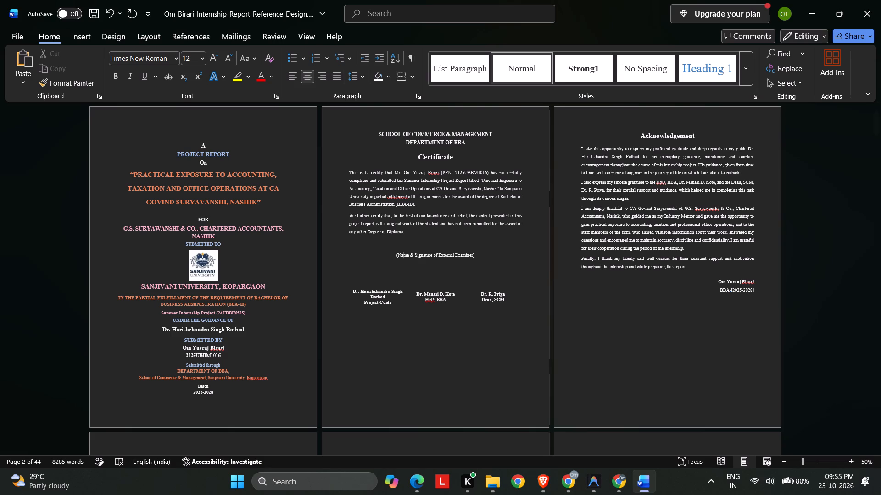
key("Right")
key("Right")
key("Right")
key("Right")
key("Right")
key("Right")
key("Right")
key("Right")
key("Right")
key("ctrl+Right")
key("ctrl+Right")
key("ctrl+Right")
key("ctrl+Right")
key("ctrl+Right")
key("ctrl+shift+Left")
key("ctrl+shift+Left")
key("ctrl+shift+Left")
key("ctrl+shift+Left")
key("ctrl+shift+Left")
key("ctrl+shift+Left")
key("ctrl+shift+Left")
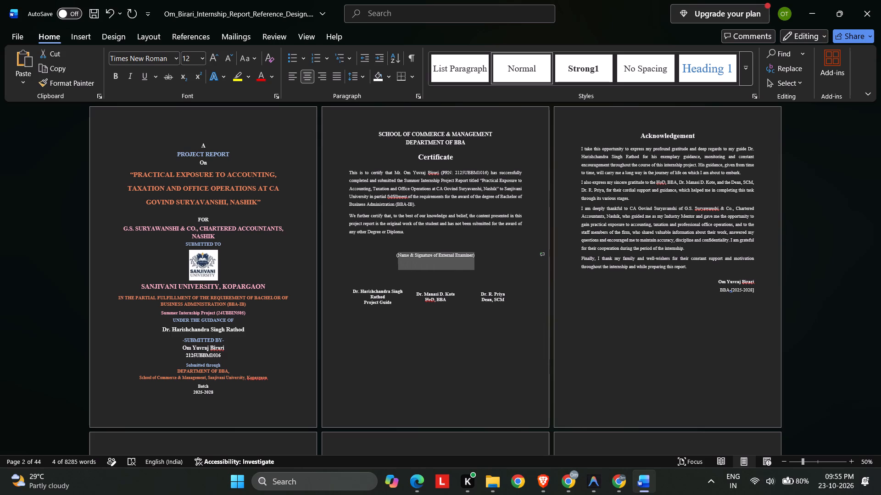
key("ctrl+shift+Left")
key("ctrl+x")
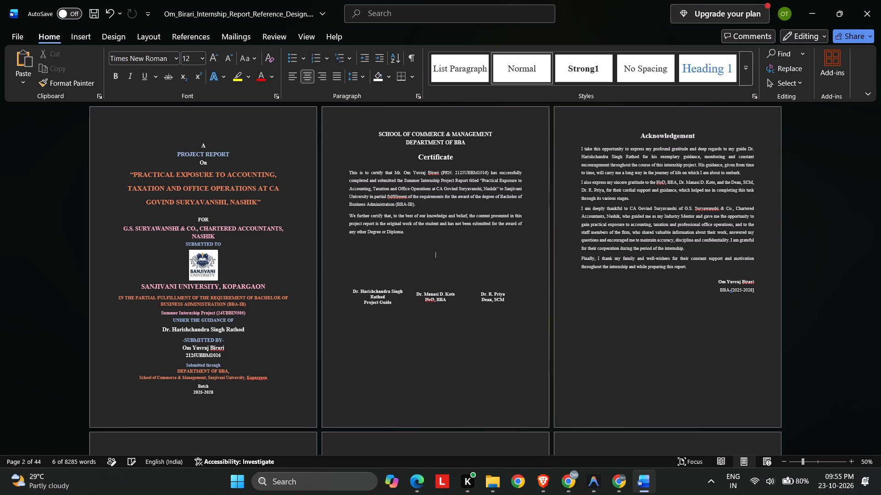
key("BackSpace")
key("BackSpace")
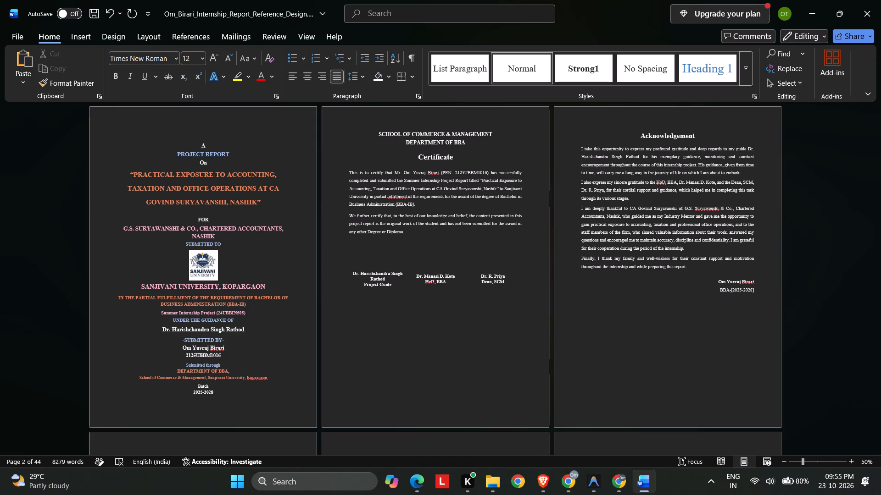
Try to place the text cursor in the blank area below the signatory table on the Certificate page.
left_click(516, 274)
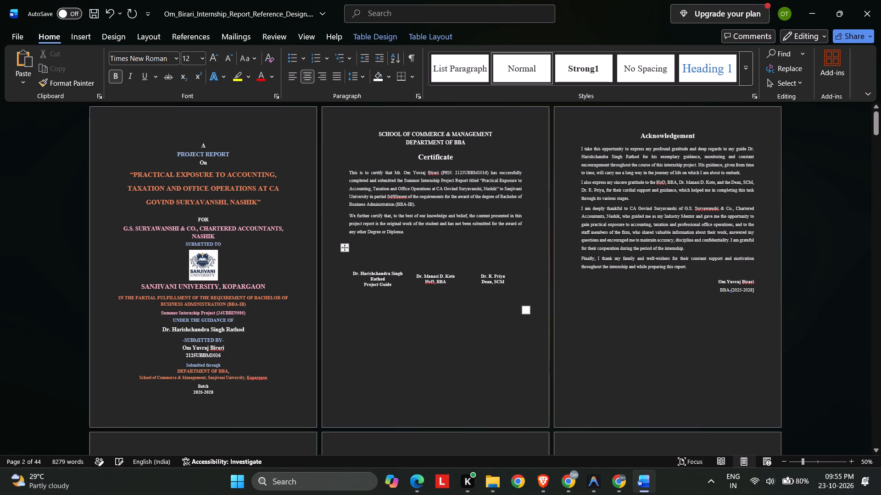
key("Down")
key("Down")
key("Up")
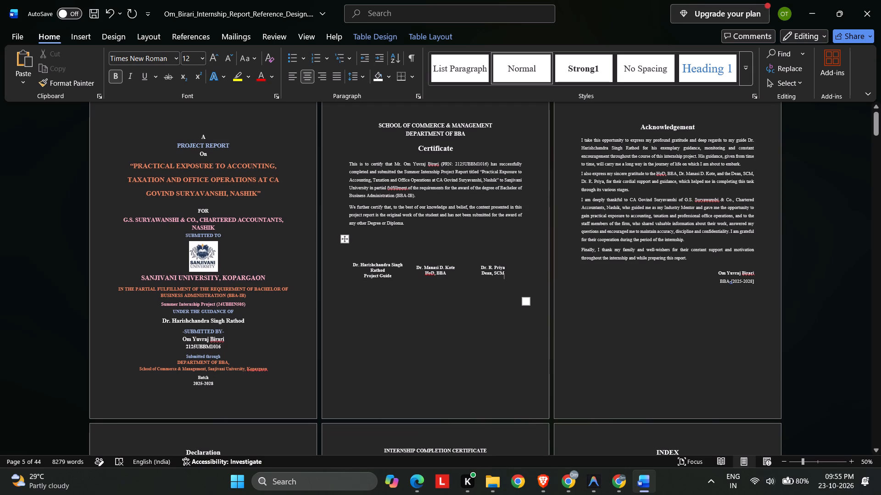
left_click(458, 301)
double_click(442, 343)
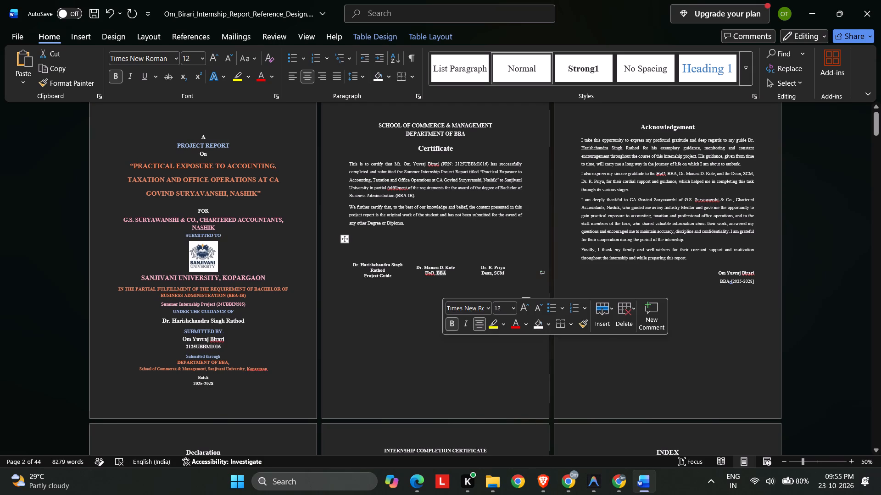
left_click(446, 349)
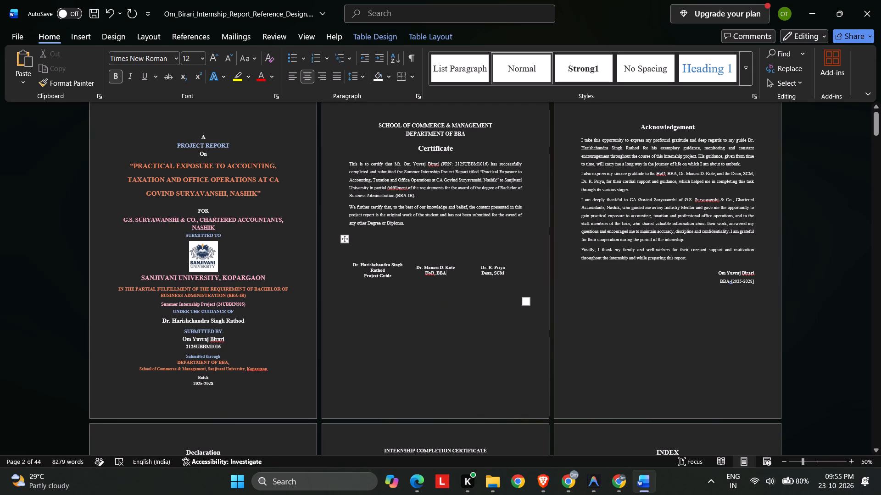
Shrink the signatory table slightly in width and height from its lower corner, and undo the extra resize that follows.
left_click_drag(527, 302, 511, 283)
left_click(517, 291)
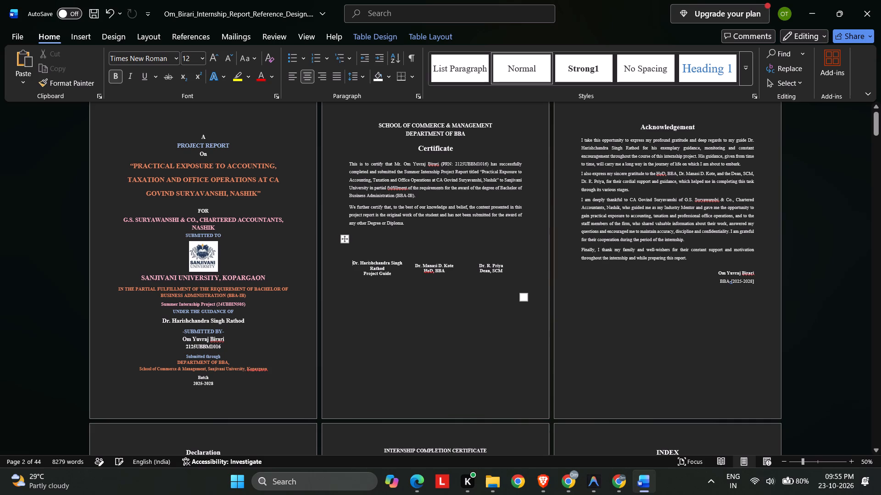
key("ctrl+z")
left_click(474, 308)
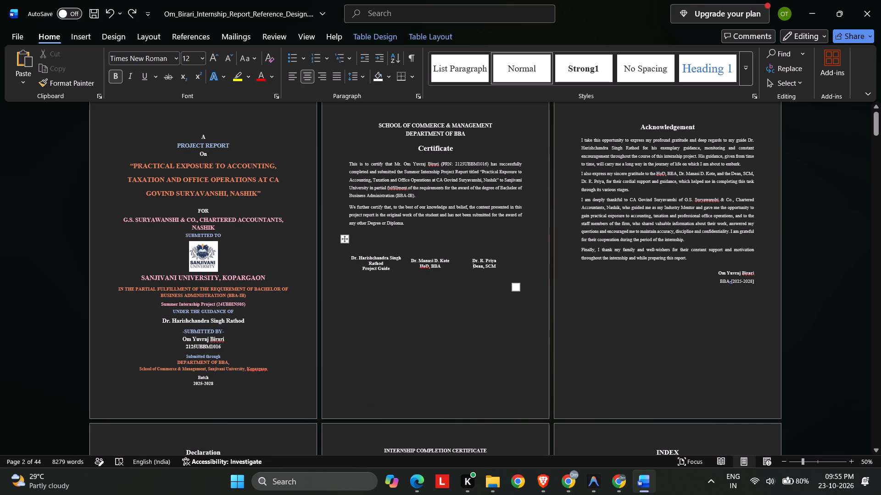
left_click(462, 334)
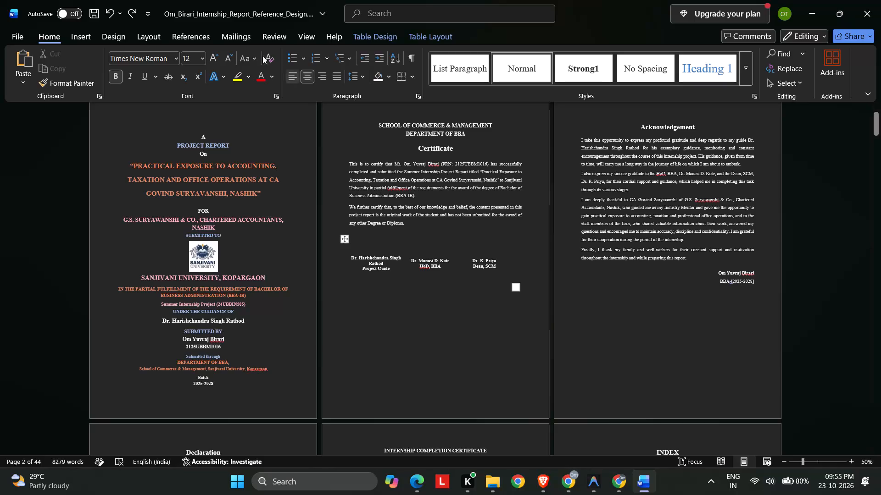
Draw a text box about 4.4 × 10.2 cm below the signatory table and paste the cut external examiner line into it.
left_click(89, 43)
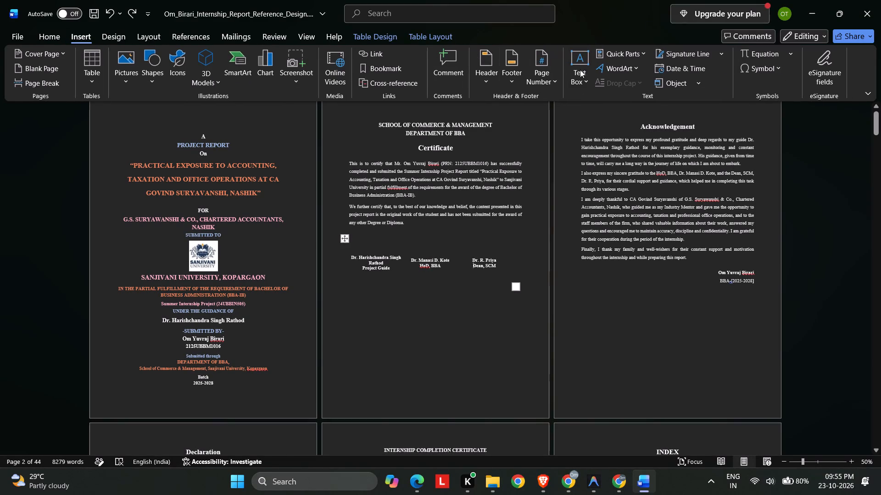
left_click(579, 70)
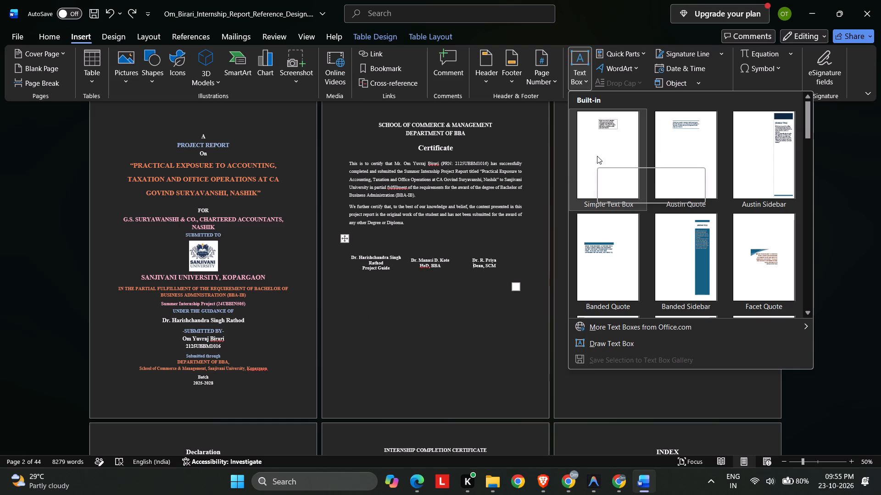
left_click(602, 346)
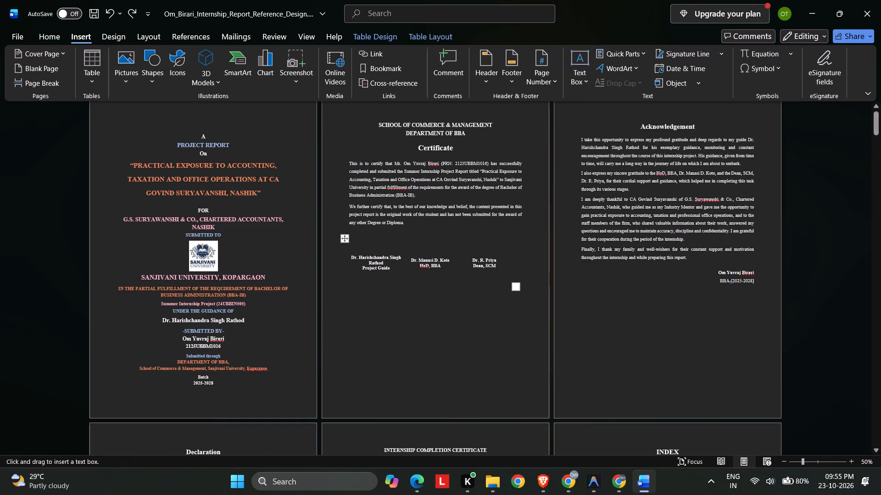
left_click_drag(355, 325, 466, 373)
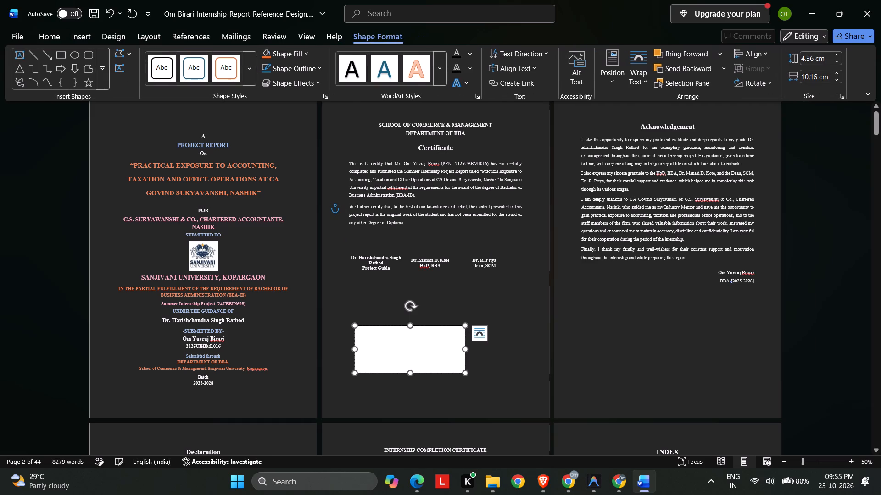
key("ctrl+v")
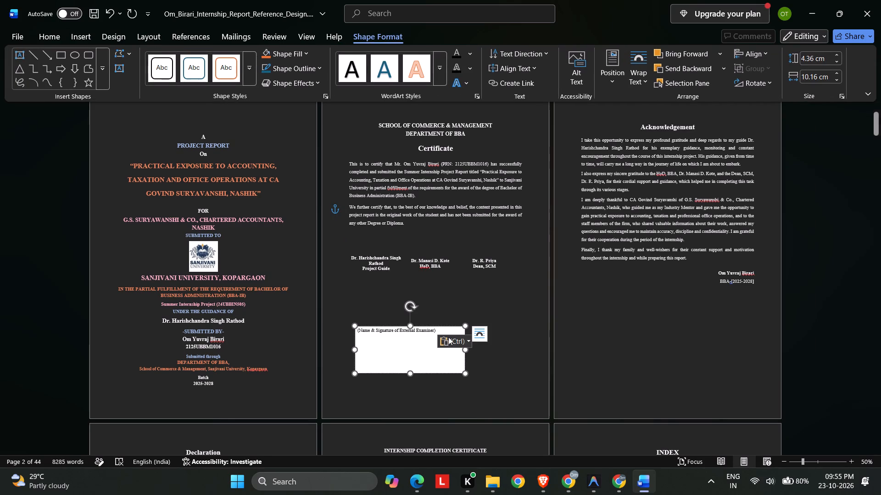
Shrink the external examiner text box to about 0.93 cm high and 9.74 cm wide to fit its single line.
left_click_drag(463, 373, 463, 362)
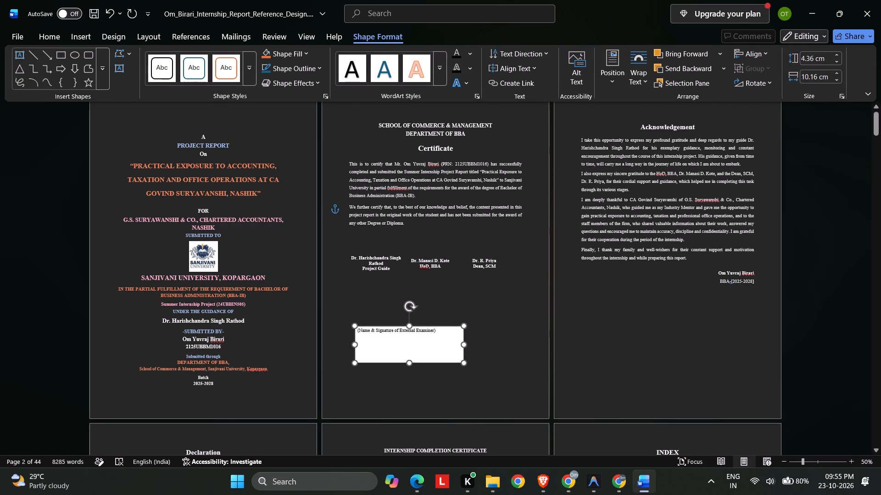
left_click_drag(463, 362, 460, 336)
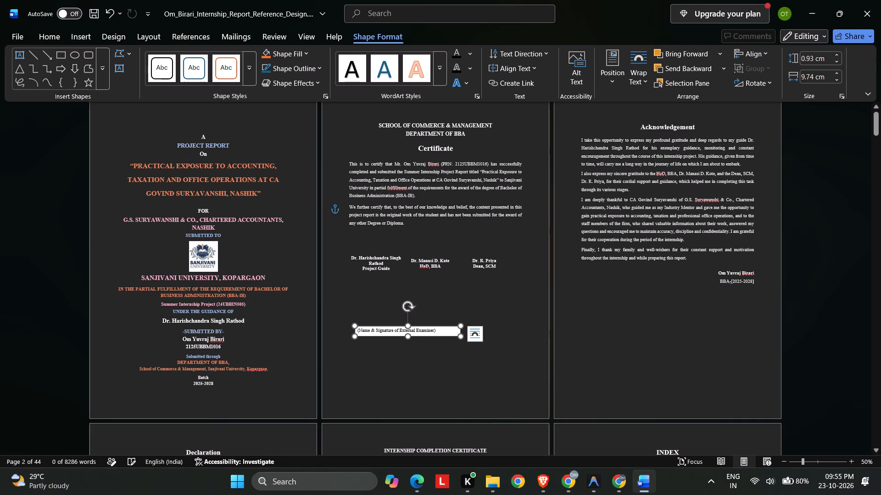
left_click(378, 329)
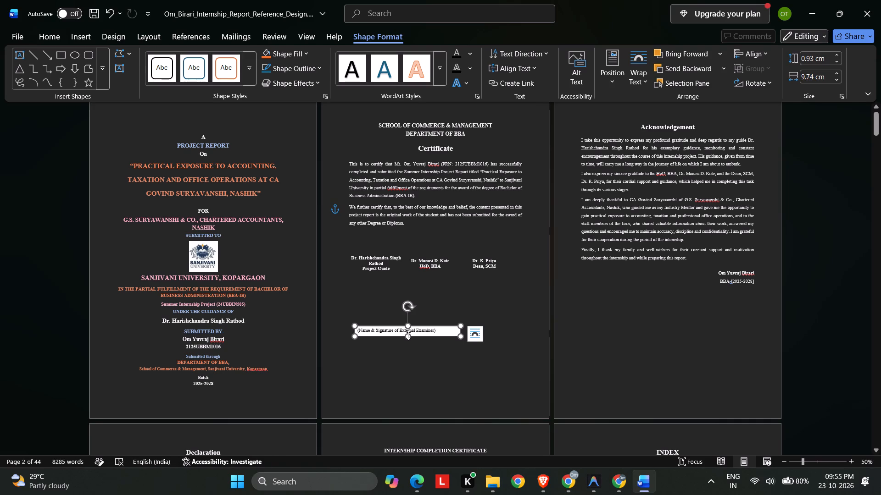
Remove "Name & " from the external examiner line so it reads "(Signature of External Examiner)".
key("Left")
key("BackSpace")
key("BackSpace")
key("BackSpace")
key("BackSpace")
key("BackSpace")
key("BackSpace")
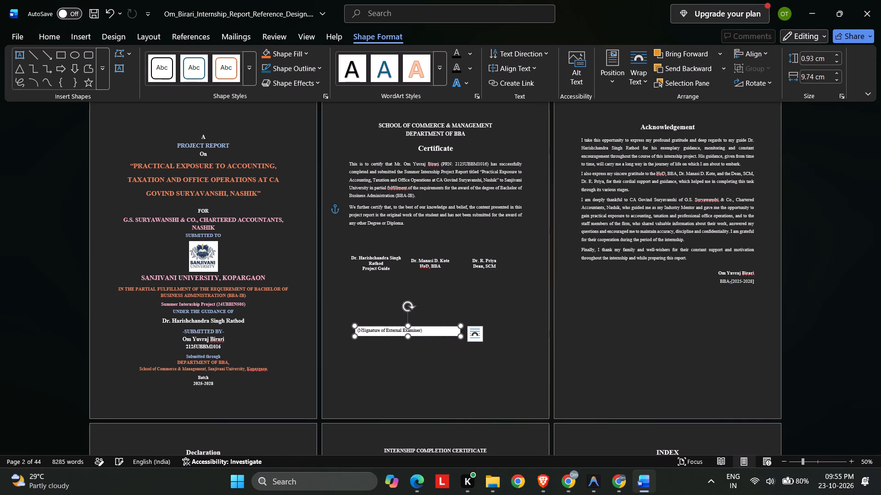
key("BackSpace")
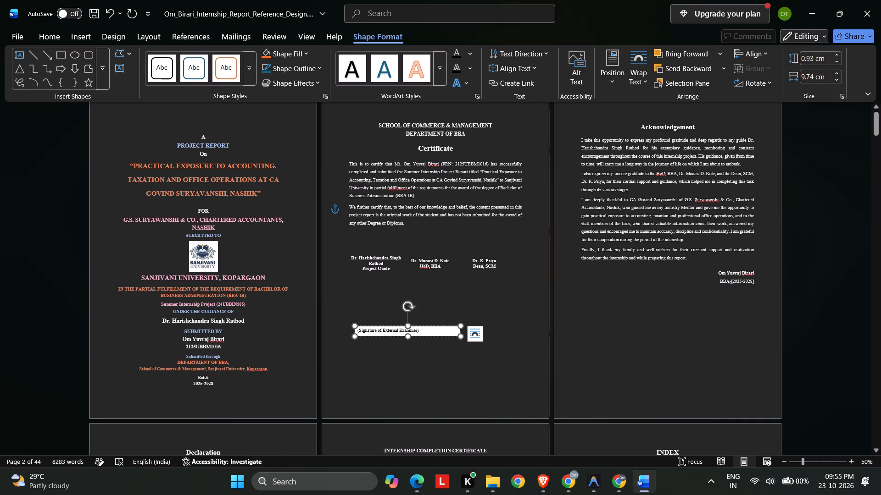
Centre the "(Signature of External Examiner)" line within its text box.
triple_click(426, 331)
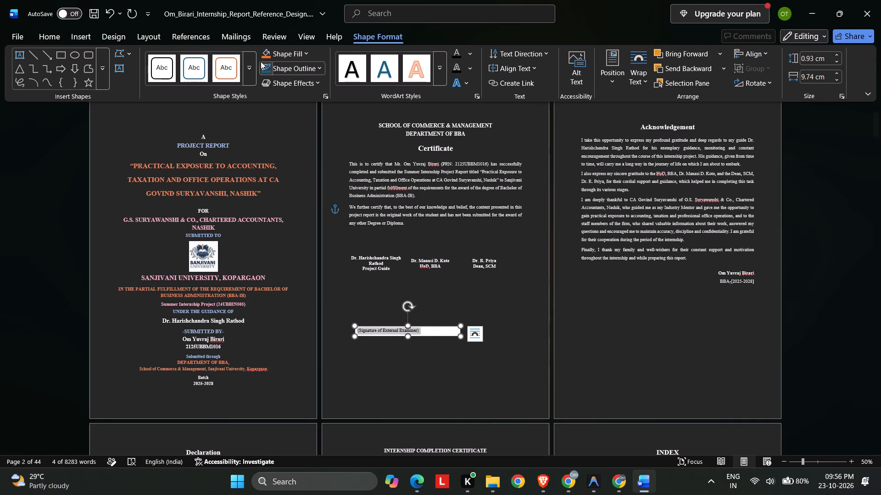
left_click(28, 35)
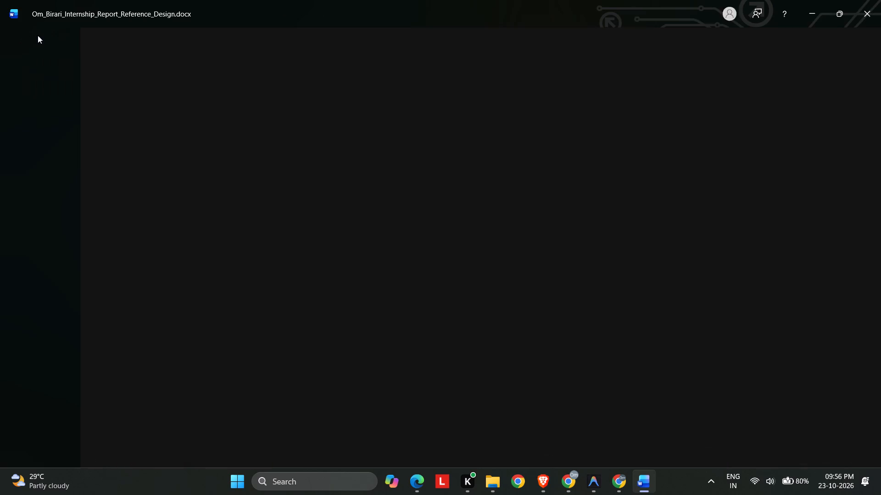
left_click(17, 42)
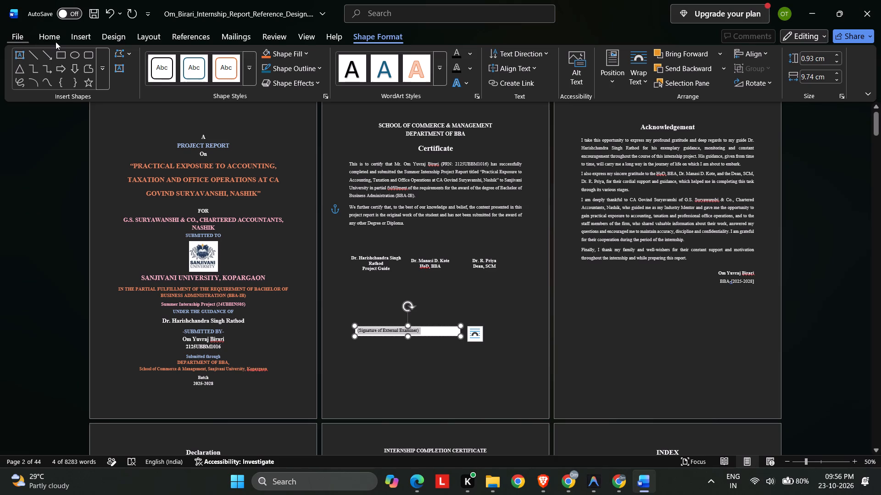
left_click(55, 42)
left_click(311, 76)
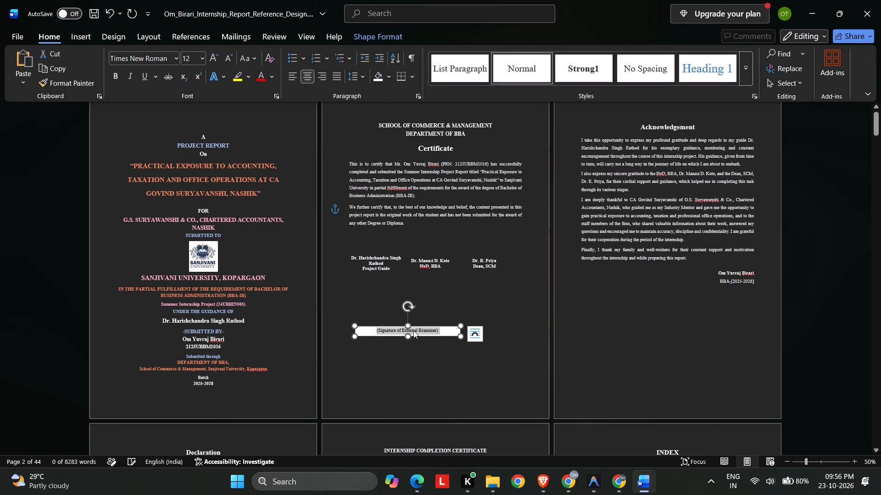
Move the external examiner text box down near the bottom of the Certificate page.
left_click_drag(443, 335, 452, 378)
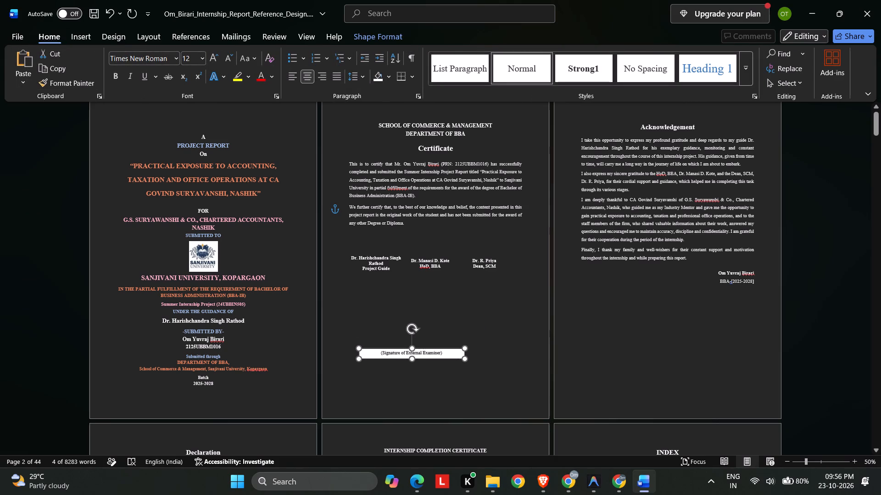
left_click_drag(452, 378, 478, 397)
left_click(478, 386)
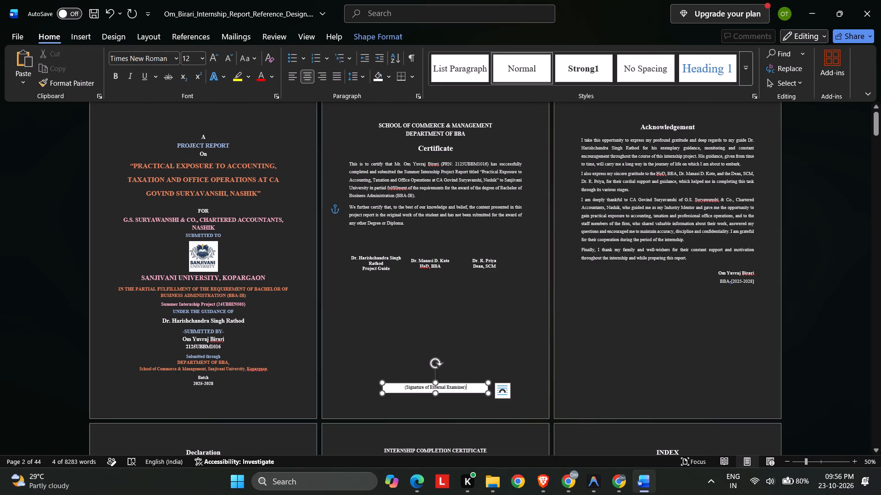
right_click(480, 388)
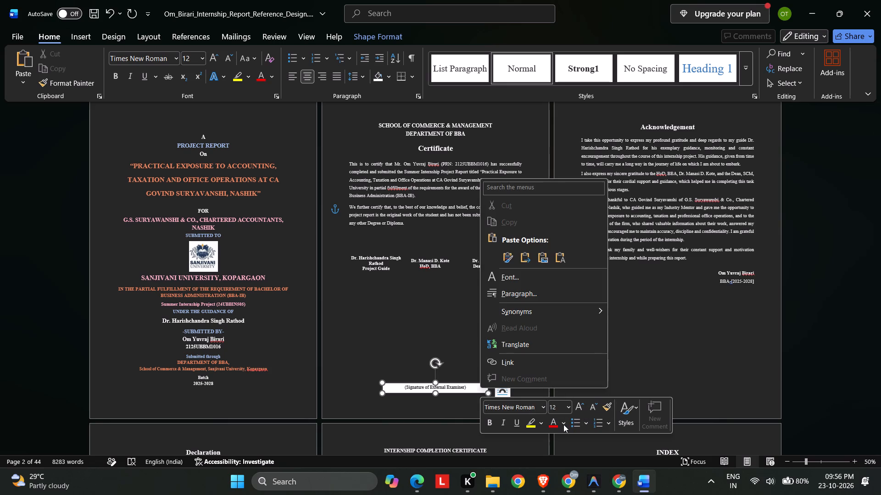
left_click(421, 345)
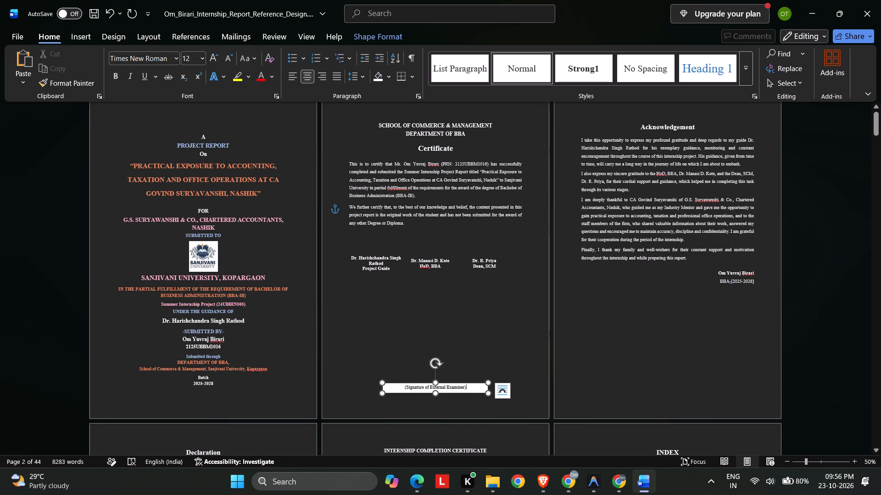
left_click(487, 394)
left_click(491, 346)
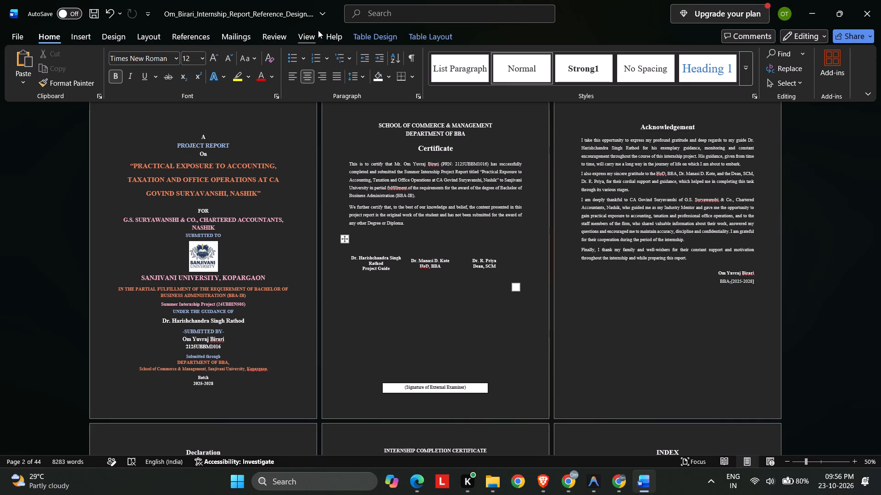
Switch the document pages from the dark background to the white page view.
left_click(332, 33)
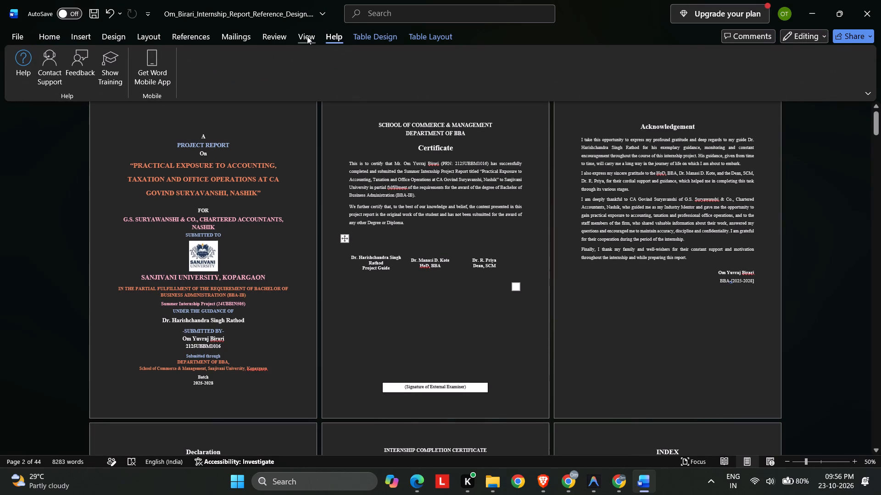
left_click(301, 37)
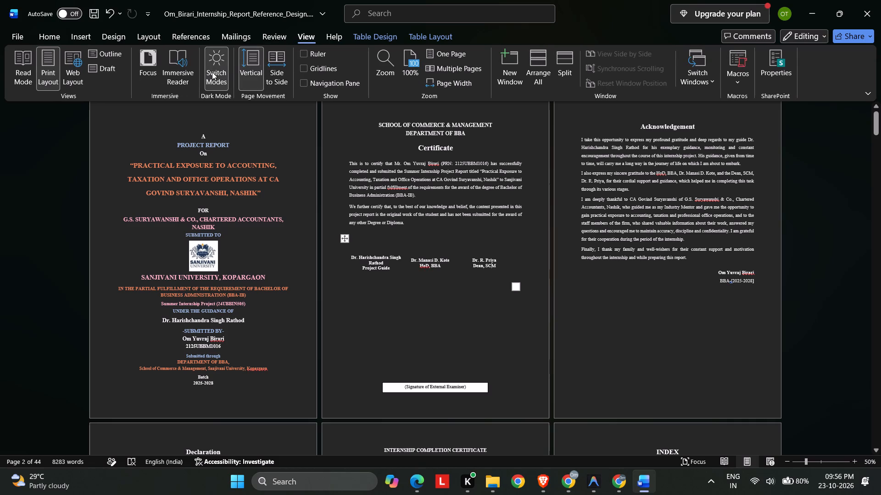
left_click(215, 68)
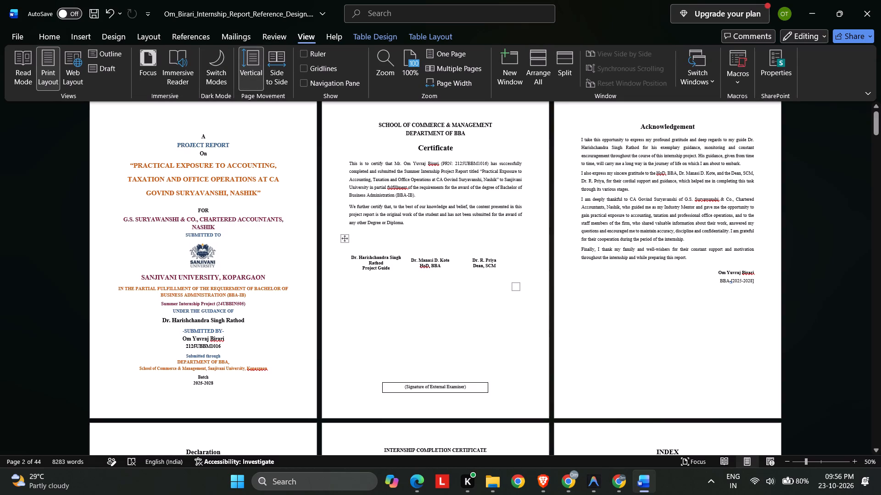
Set the outline of the external examiner text box to the white theme colour.
left_click(484, 384)
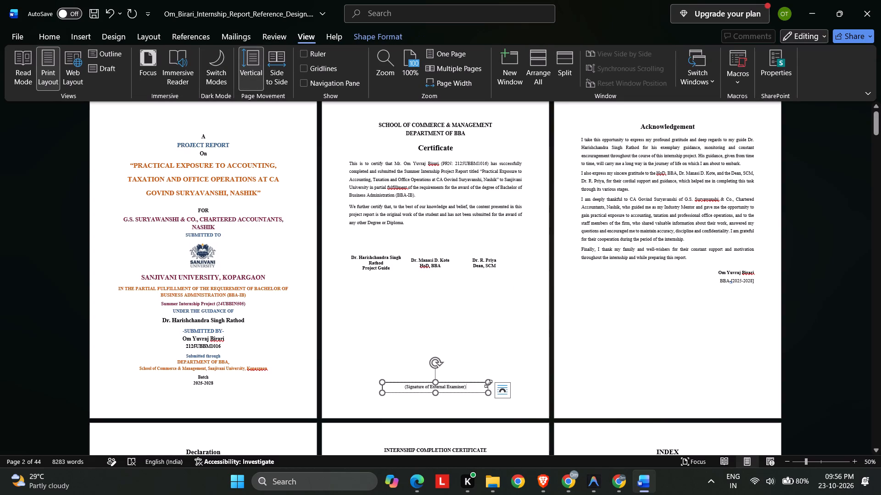
right_click(488, 383)
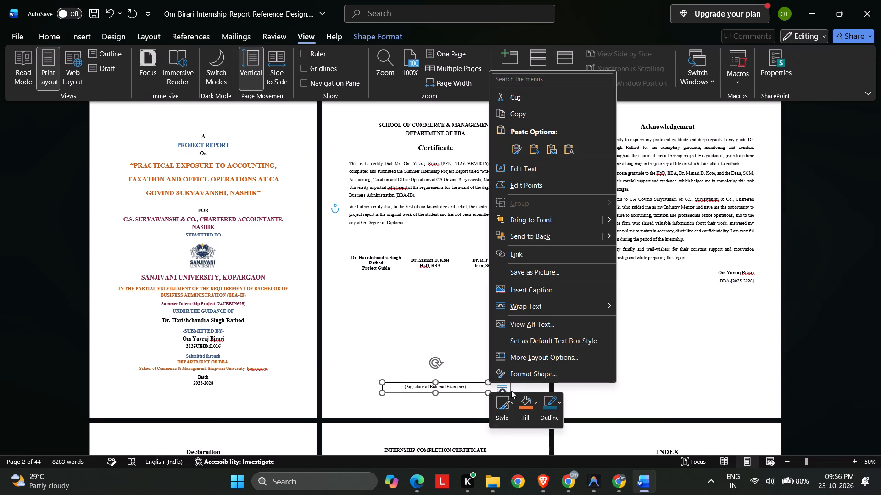
left_click(560, 402)
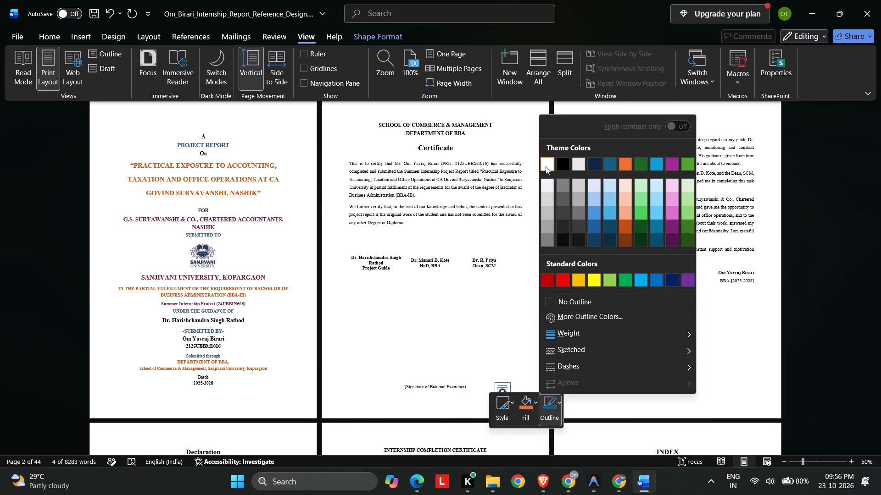
left_click(546, 166)
left_click(492, 320)
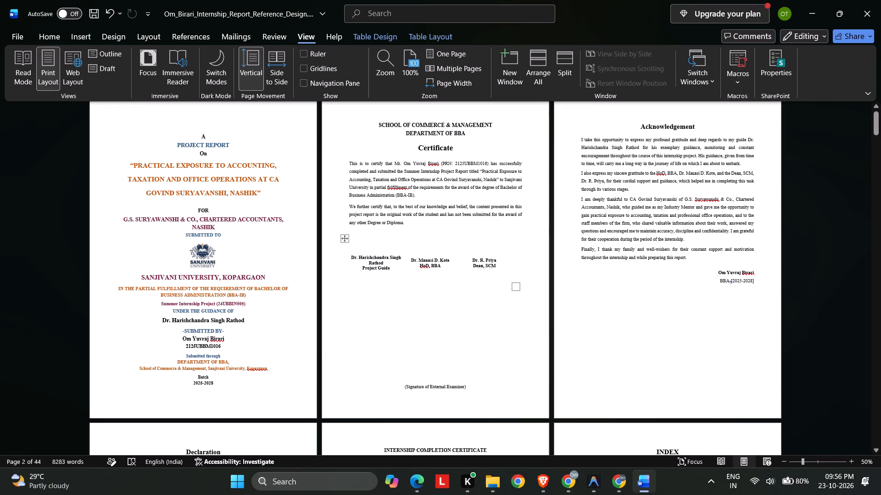
Move the external examiner text box up, a little below the signatory table and centred horizontally on the Certificate page.
left_click(448, 389)
left_click(466, 381)
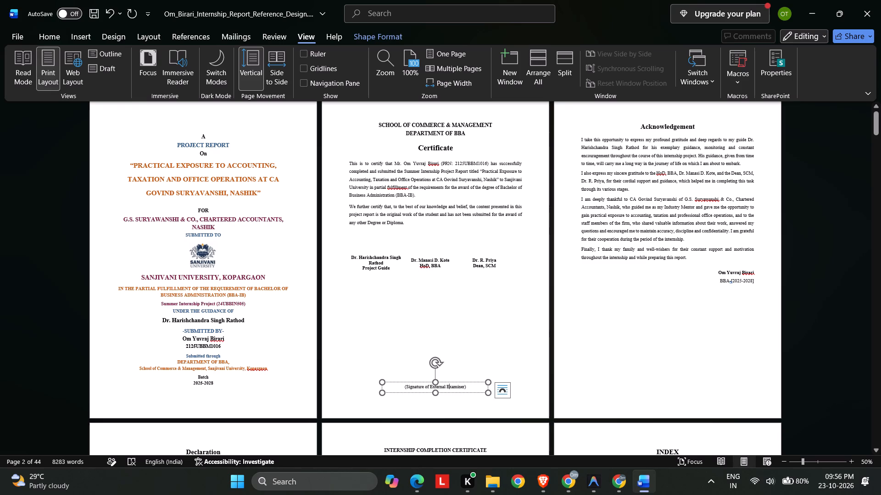
left_click(501, 338)
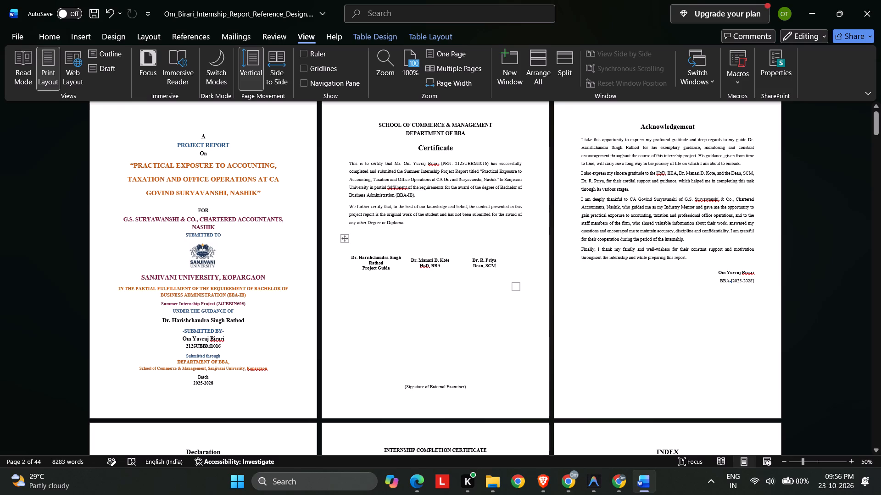
left_click(448, 387)
left_click_drag(463, 381, 464, 372)
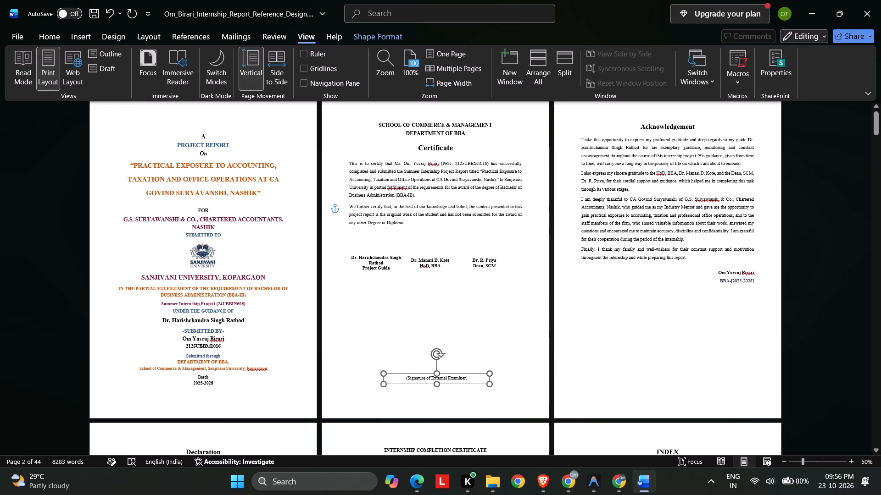
left_click_drag(464, 372, 453, 333)
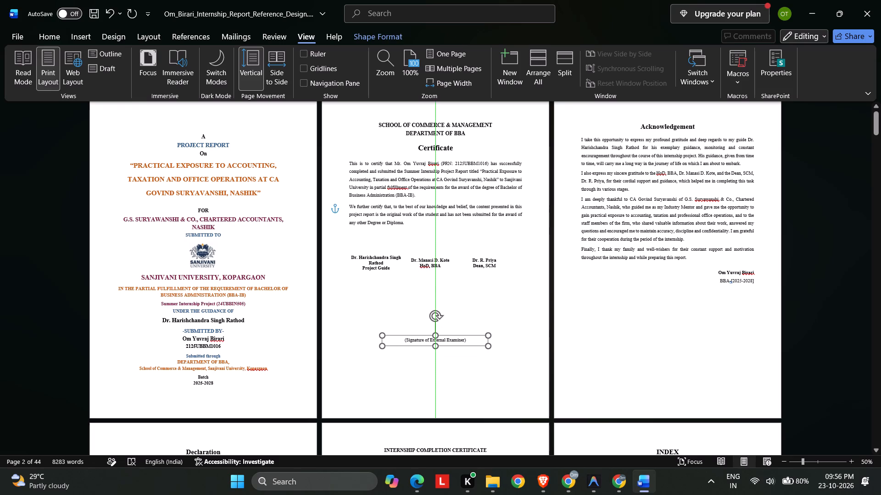
left_click_drag(453, 333, 455, 323)
left_click(472, 313)
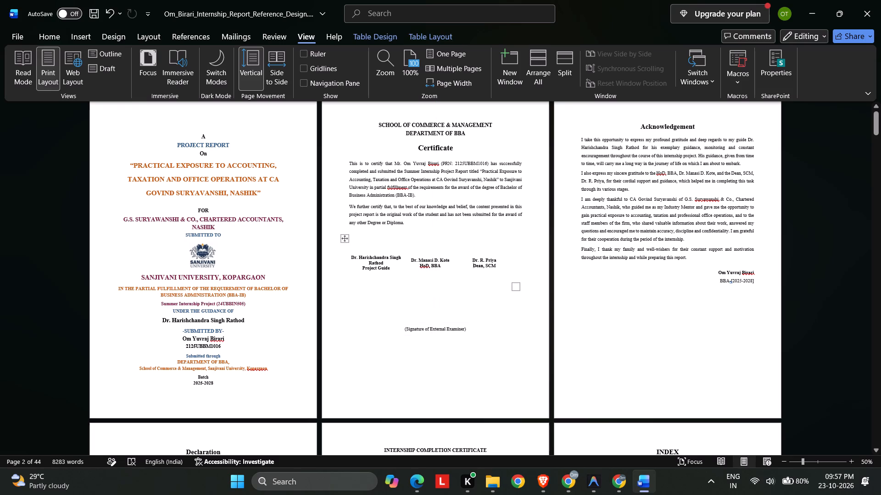
Insert an empty line above "(Signature of External Examiner)" in the text box and place the cursor on it.
left_click(431, 324)
left_click(473, 329)
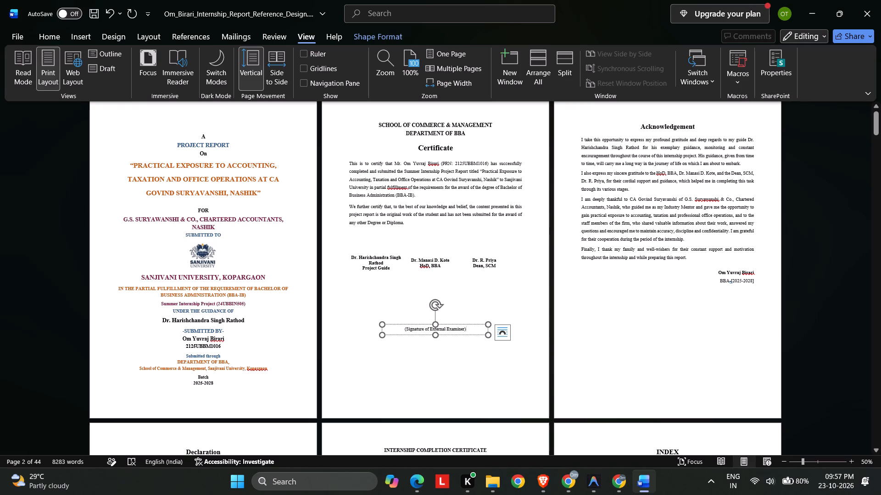
key("Left")
key("Left")
key("Left")
key("Left")
key("Left")
key("Left")
key("Left")
key("Left")
key("Left")
key("Left")
key("Left")
key("Left")
key("Left")
key("Left")
key("Left")
key("Left")
key("Left")
key("Left")
key("Left")
key("Left")
key("Left")
key("Left")
key("Left")
key("Left")
key("Left")
key("Left")
key("Return")
key("Up")
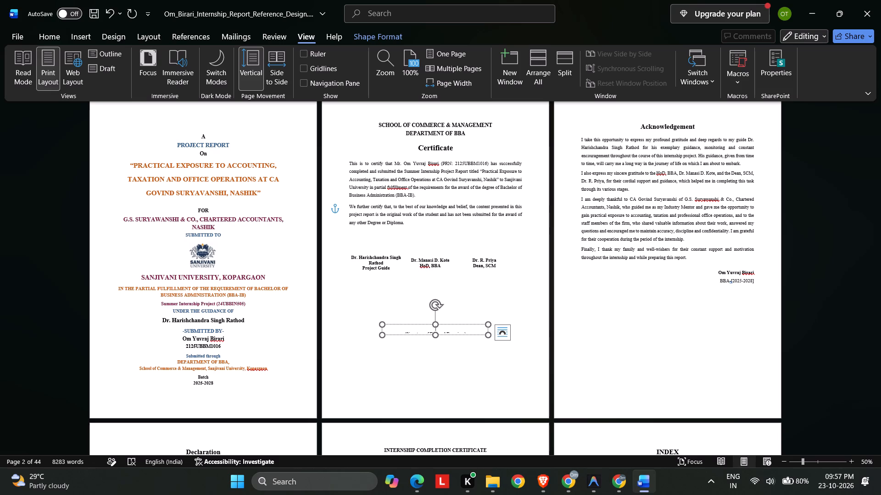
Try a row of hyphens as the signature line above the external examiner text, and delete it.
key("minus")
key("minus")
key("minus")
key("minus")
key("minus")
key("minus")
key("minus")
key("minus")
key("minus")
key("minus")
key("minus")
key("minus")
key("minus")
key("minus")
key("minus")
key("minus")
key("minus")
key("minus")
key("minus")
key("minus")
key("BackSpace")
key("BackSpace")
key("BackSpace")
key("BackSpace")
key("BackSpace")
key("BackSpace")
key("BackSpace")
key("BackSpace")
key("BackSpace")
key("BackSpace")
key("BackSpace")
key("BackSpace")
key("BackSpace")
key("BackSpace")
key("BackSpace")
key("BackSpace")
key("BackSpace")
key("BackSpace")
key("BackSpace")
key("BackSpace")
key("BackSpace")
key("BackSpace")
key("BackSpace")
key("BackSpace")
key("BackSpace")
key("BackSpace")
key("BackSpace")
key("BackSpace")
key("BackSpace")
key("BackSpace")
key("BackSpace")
Add a signature line of underscores spanning nearly the text box's width, above "(Signature of External Examiner)".
key("shift+underscore")
key("shift+underscore")
key("shift+underscore")
key("shift+underscore")
key("shift+underscore")
key("shift+underscore")
key("shift+underscore")
key("shift+underscore")
key("shift+underscore")
key("shift+underscore")
key("shift+underscore")
key("shift+underscore")
key("shift+underscore")
key("shift+underscore")
key("shift+underscore")
key("shift+underscore")
key("shift+underscore")
key("shift+underscore")
key("shift+underscore")
key("shift+underscore")
key("shift+underscore")
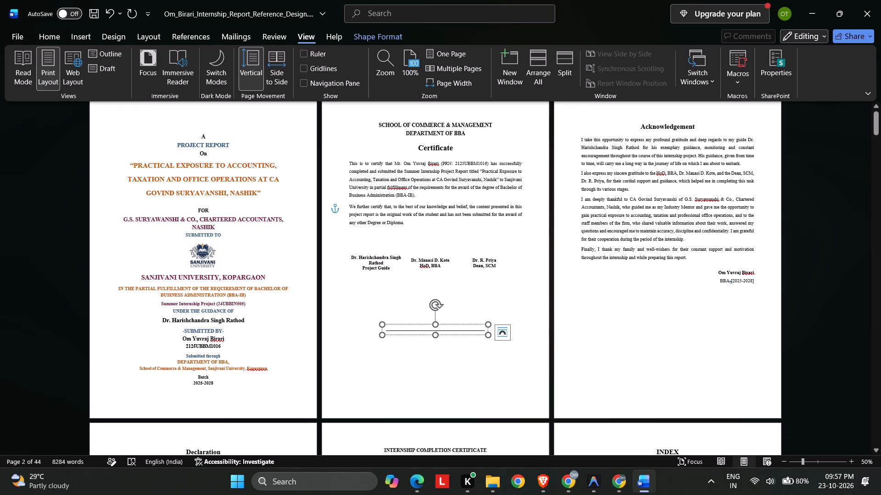
Enlarge the external examiner text box downward and slightly wider so both the signature line and its caption fit.
left_click_drag(487, 336, 491, 347)
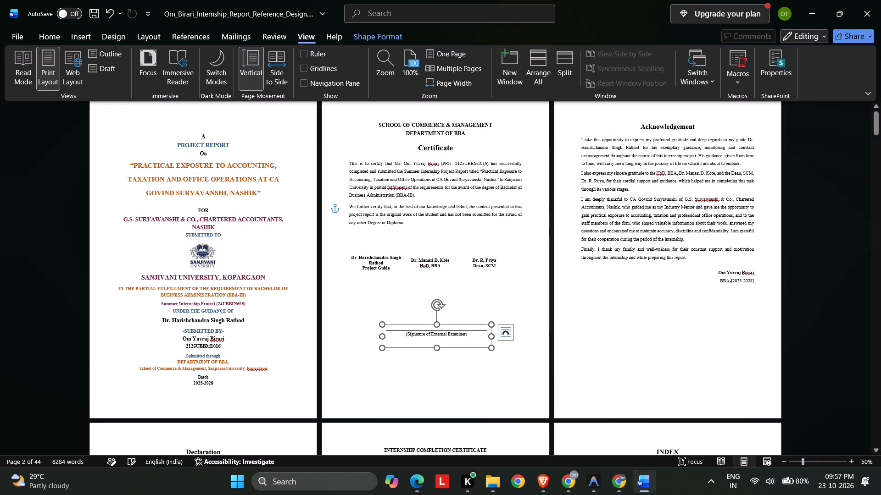
left_click(524, 357)
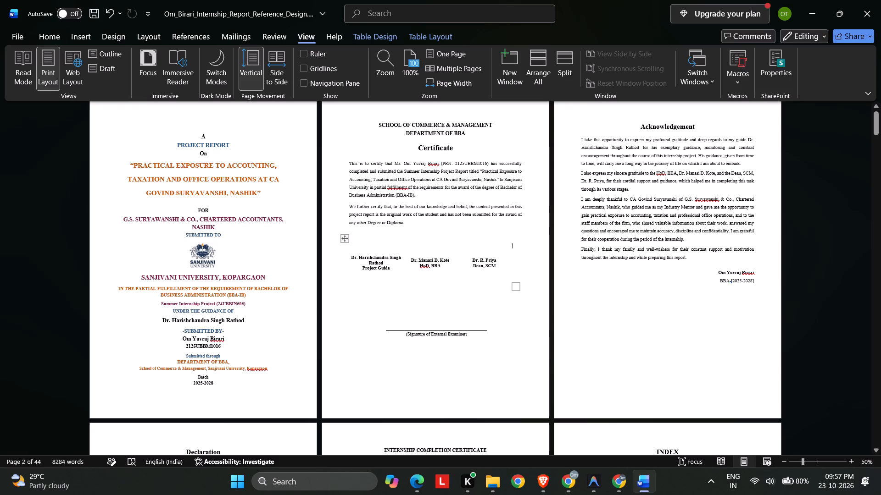
Review the layout and order of the report's front pages, from the title page to the index.
left_click(595, 354)
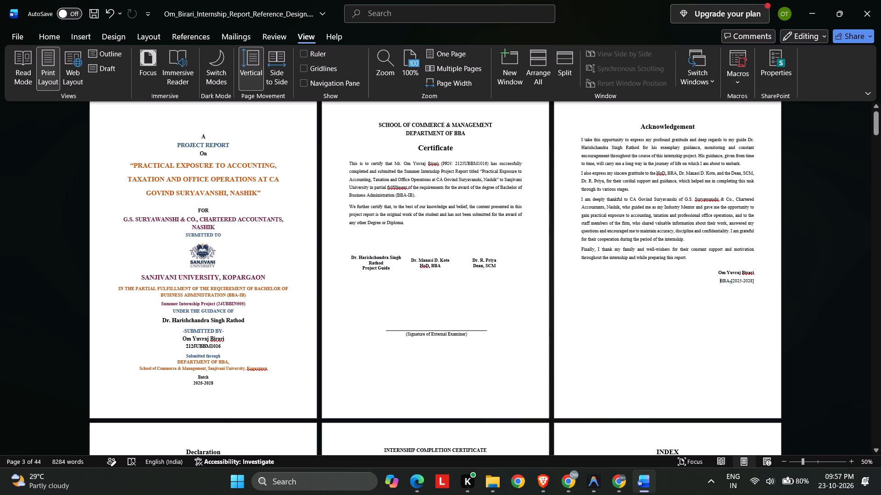
scroll(660, 319, "up", 2)
scroll(660, 319, "down", 5)
scroll(24, 435, "down", 2)
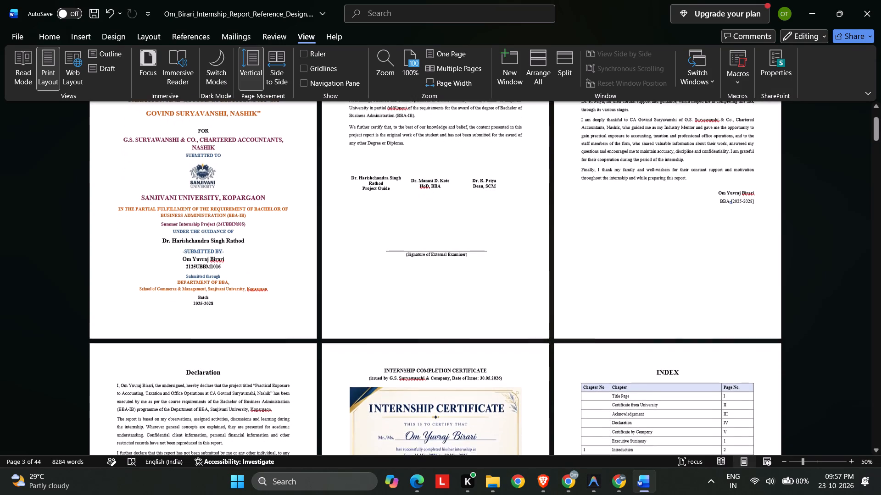
scroll(695, 284, "down", 4)
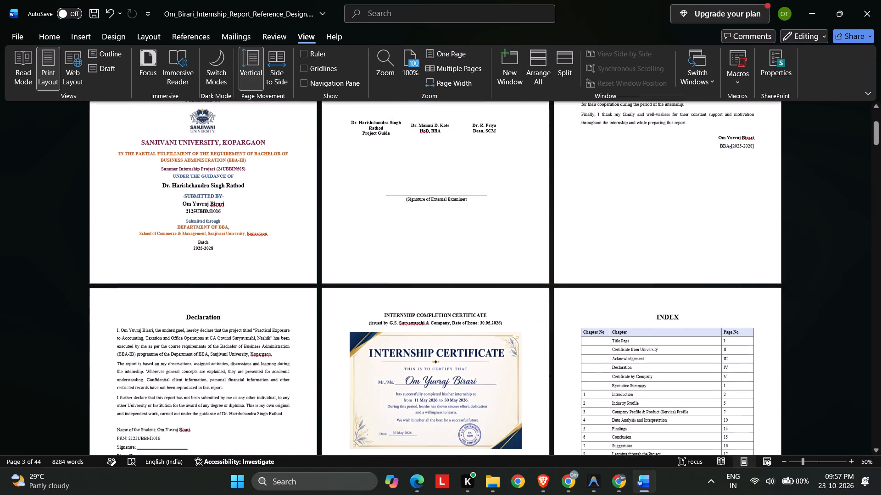
scroll(695, 284, "down", 10)
scroll(694, 284, "up", 18)
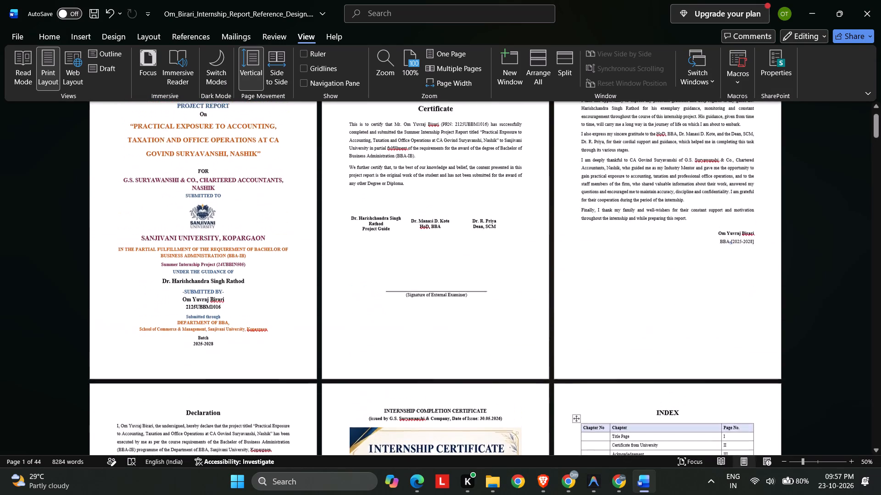
scroll(694, 284, "up", 1)
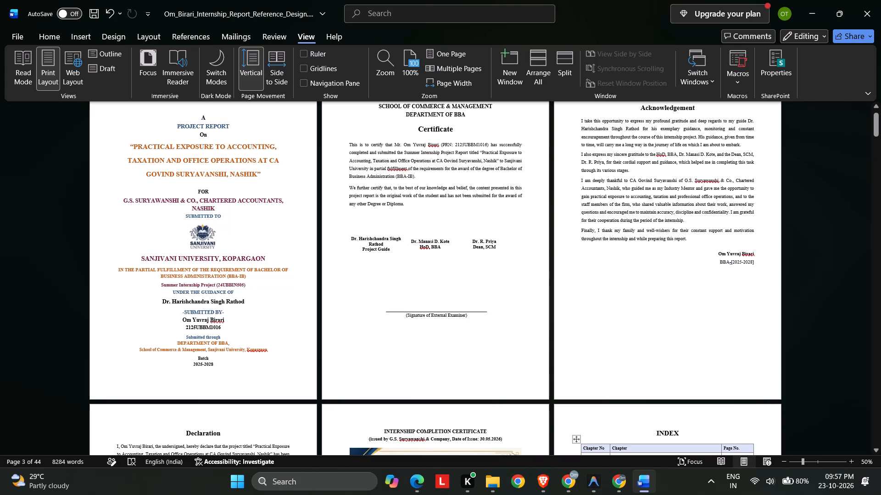
scroll(694, 284, "up", 9)
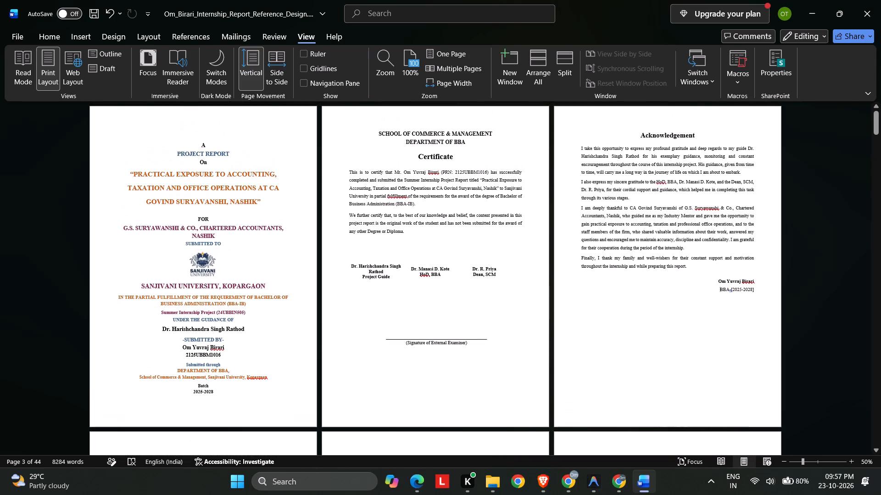
scroll(694, 283, "down", 11)
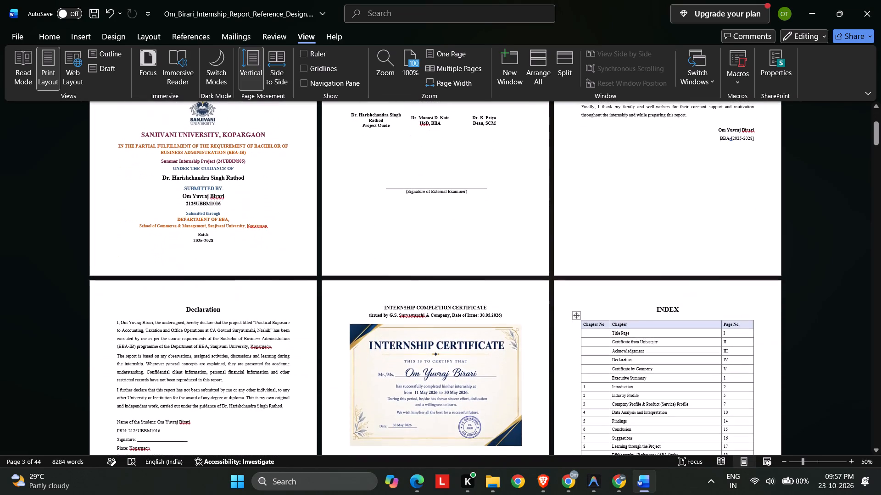
scroll(589, 254, "up", 7)
scroll(602, 254, "down", 1)
scroll(602, 254, "up", 2)
scroll(663, 292, "up", 6)
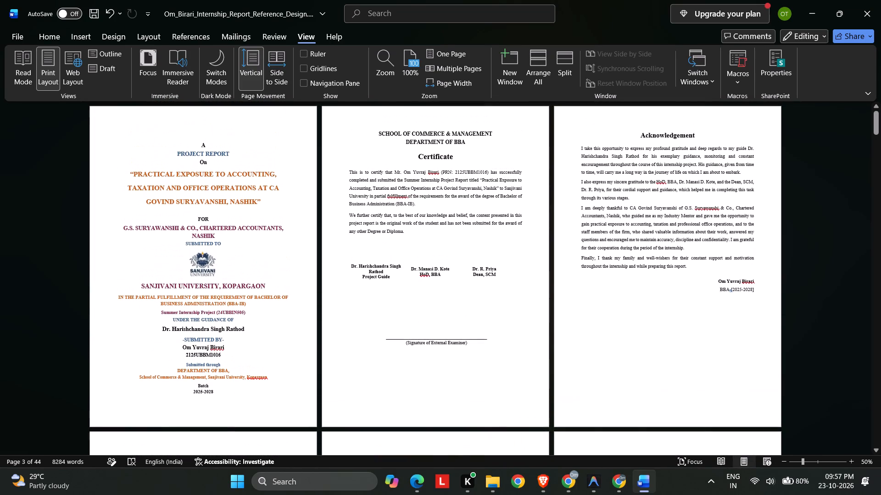
scroll(706, 307, "up", 5)
left_click(764, 292)
Insert a blank page directly after the Internship Completion Certificate page, before the index.
scroll(720, 341, "down", 2)
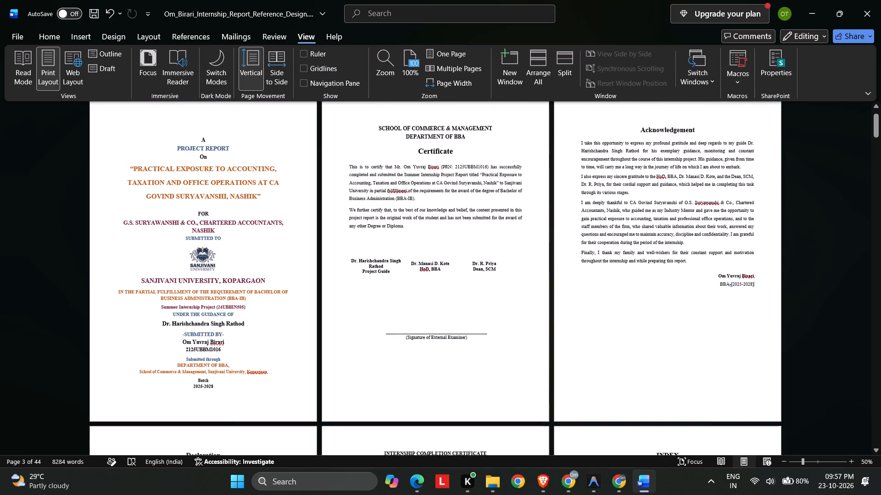
scroll(719, 341, "down", 20)
scroll(719, 341, "down", 1)
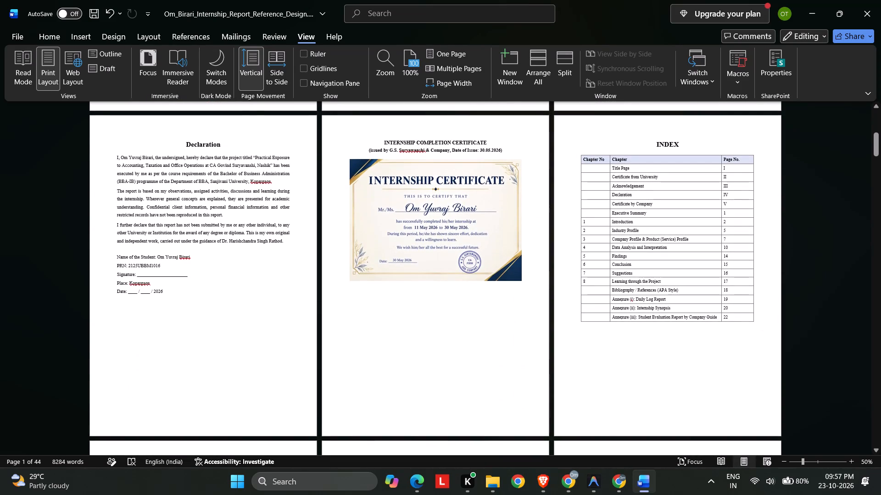
left_click(535, 281)
left_click(81, 36)
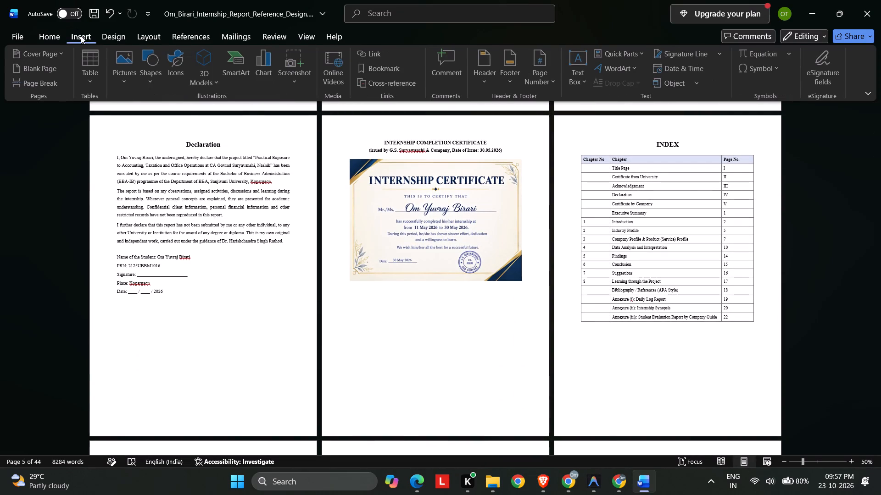
left_click(58, 64)
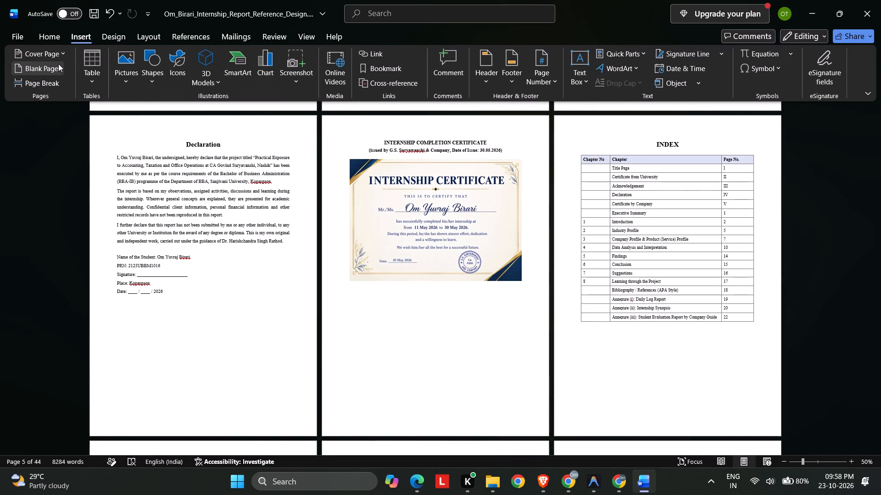
scroll(646, 184, "up", 15)
scroll(646, 187, "down", 1)
scroll(646, 187, "up", 7)
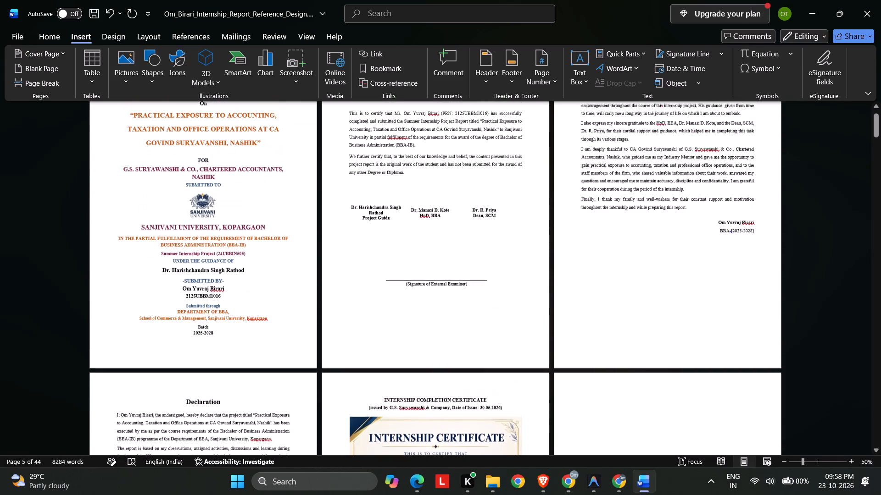
scroll(647, 191, "up", 1)
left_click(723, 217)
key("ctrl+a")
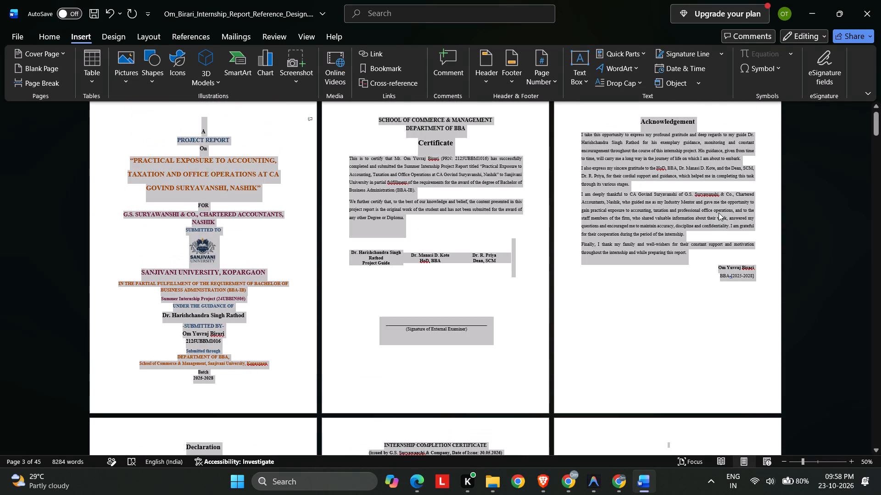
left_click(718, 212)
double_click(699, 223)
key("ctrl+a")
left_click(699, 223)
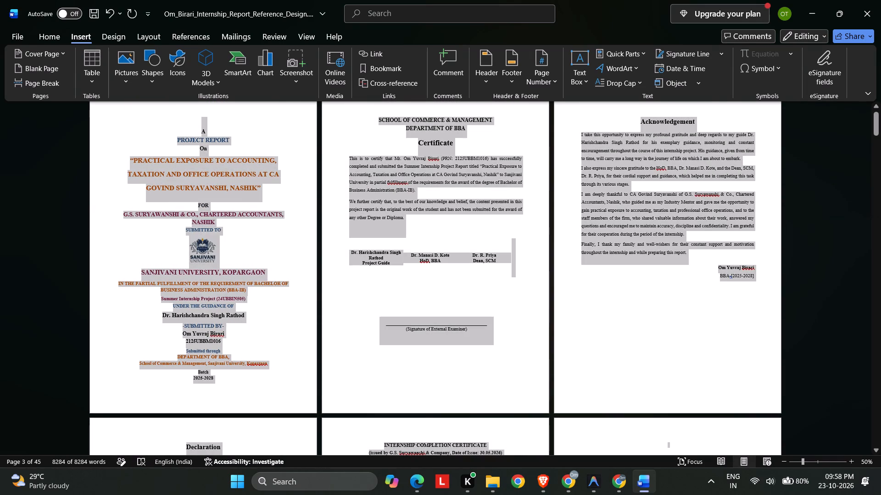
Copy the whole Acknowledgement, from heading to student name and batch line, onto the new blank page, first left-aligning its empty line.
left_click_drag(640, 121, 729, 303)
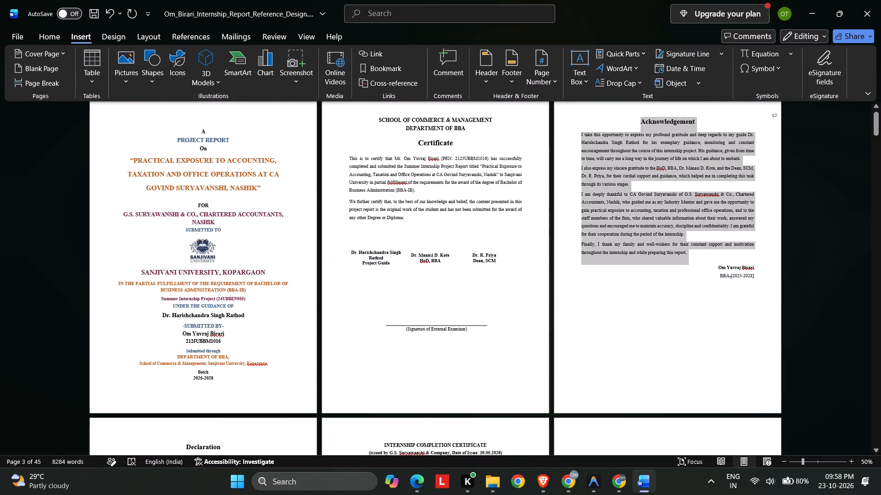
left_click_drag(729, 303, 764, 296)
key("ctrl+c")
scroll(754, 271, "down", 5)
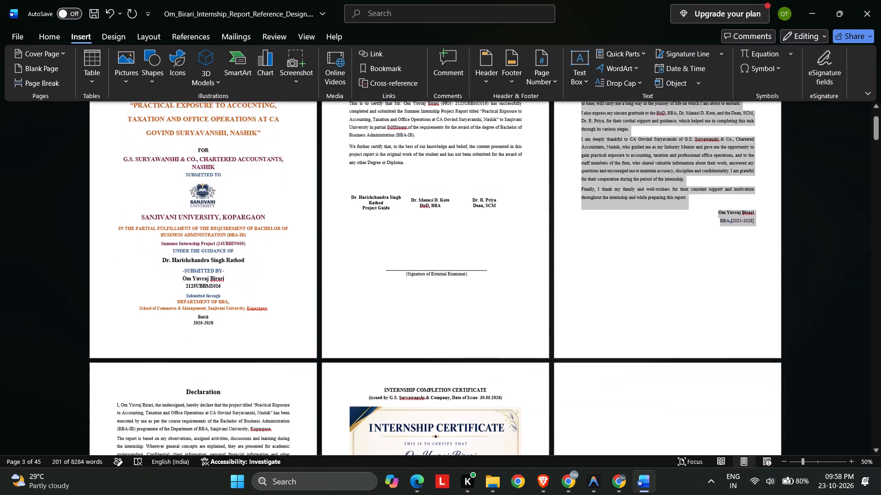
scroll(747, 273, "down", 9)
left_click(655, 241)
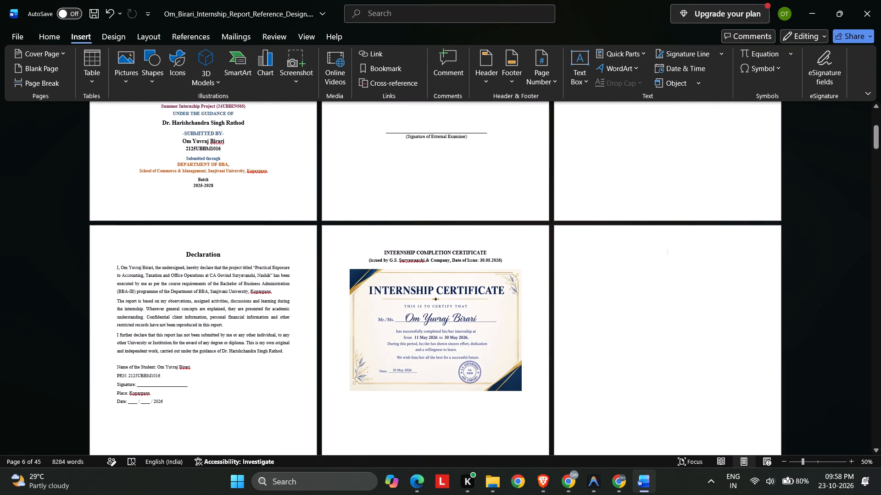
left_click(56, 39)
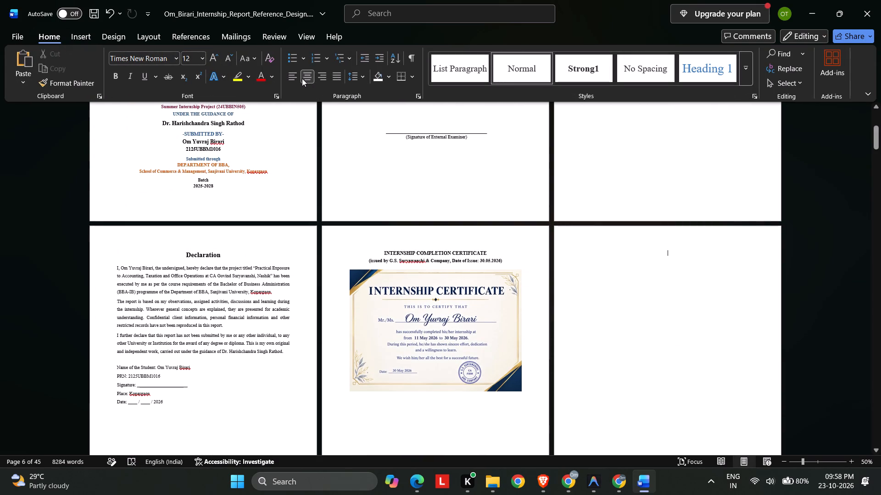
left_click(298, 78)
key("ctrl+v")
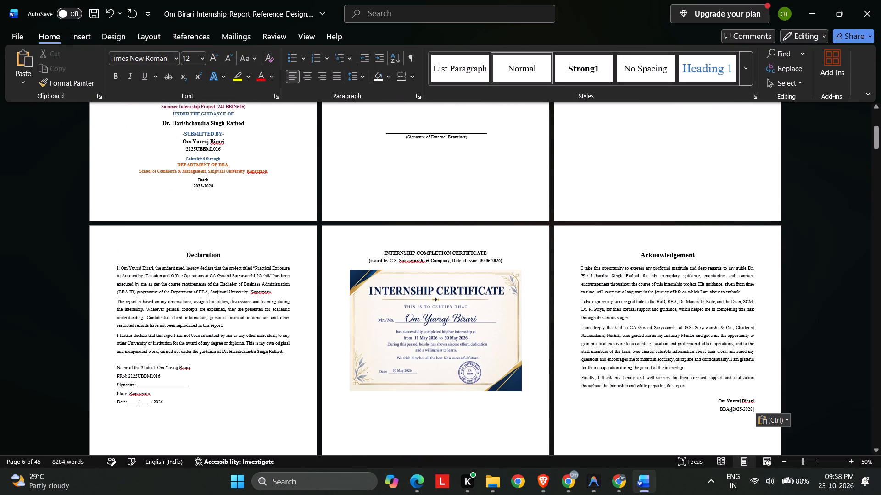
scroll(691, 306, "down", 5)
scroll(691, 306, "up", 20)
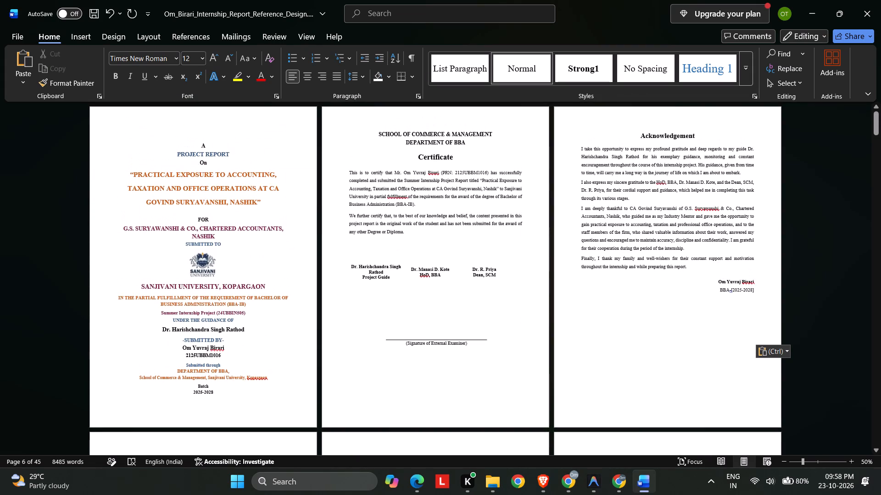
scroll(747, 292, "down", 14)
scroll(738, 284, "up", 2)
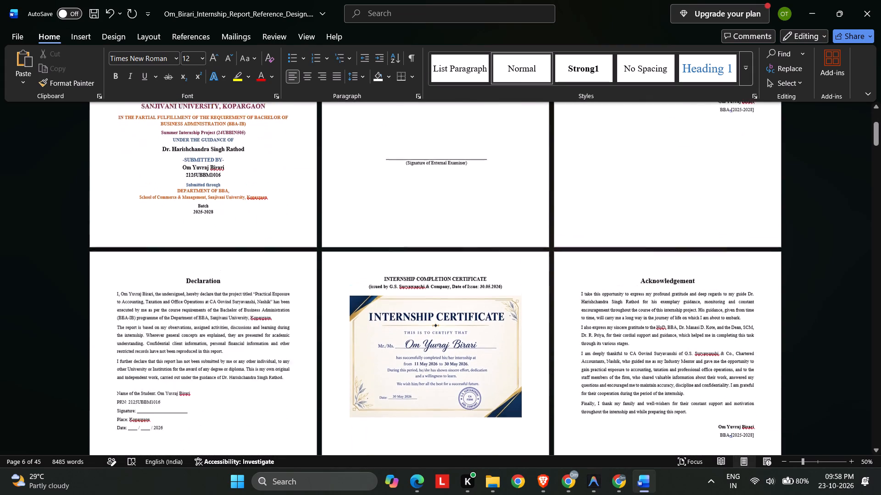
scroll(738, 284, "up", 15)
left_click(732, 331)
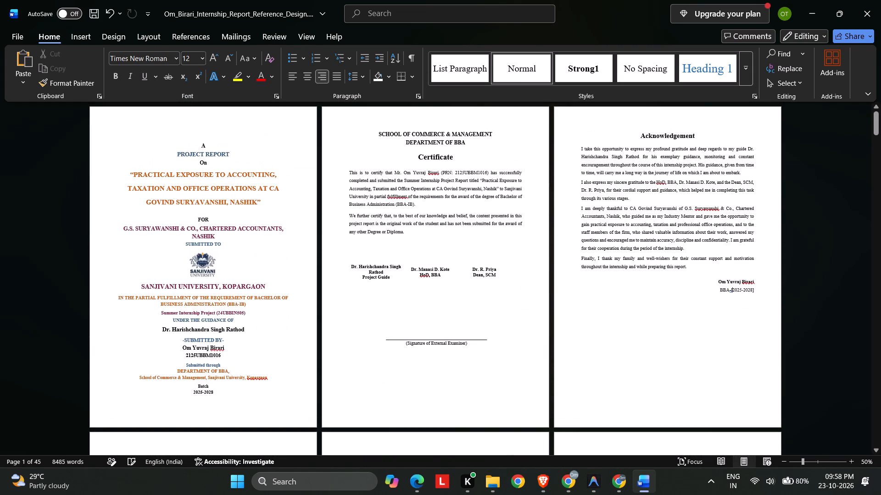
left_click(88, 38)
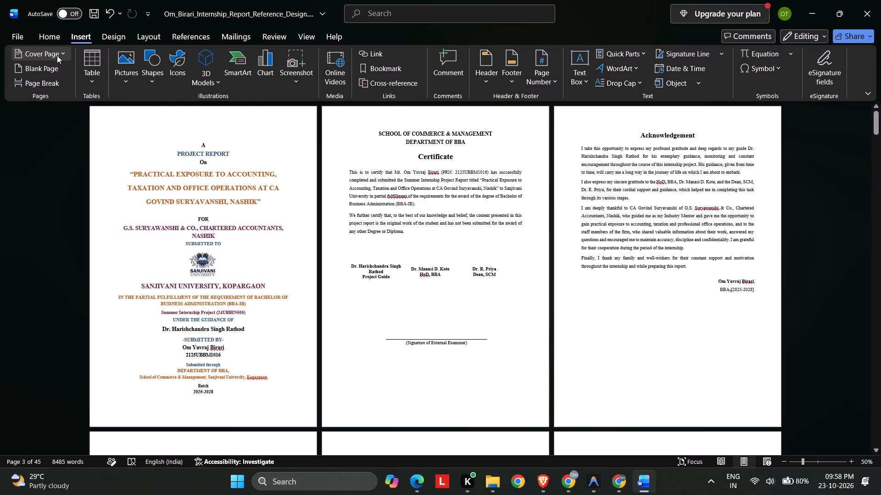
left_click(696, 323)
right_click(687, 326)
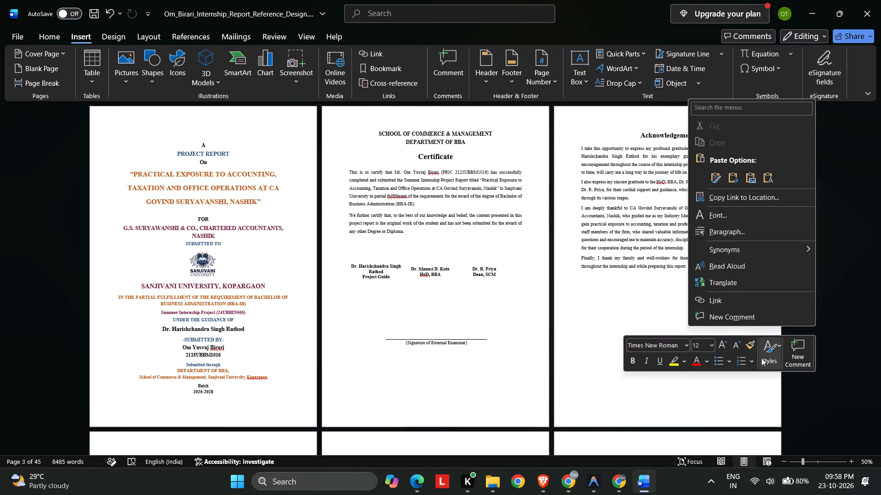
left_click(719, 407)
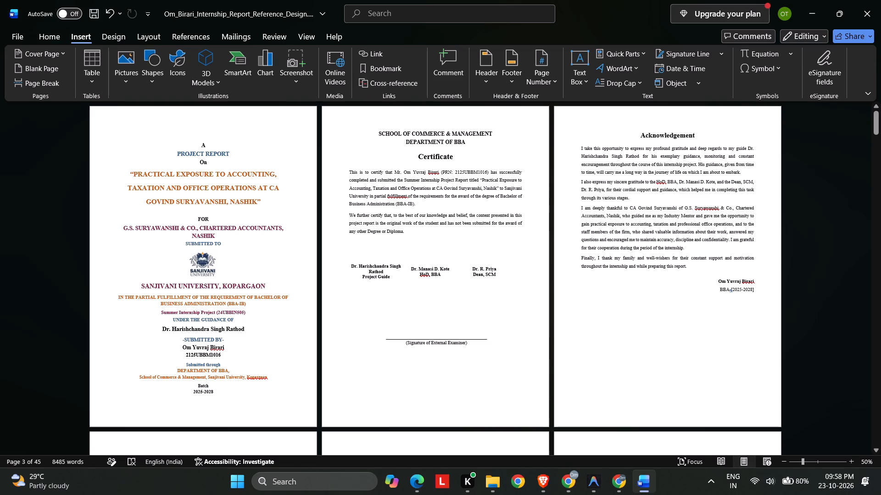
Delete the original Acknowledgement, from its heading through the batch line, from the page after the Certificate.
left_click(746, 294)
left_click_drag(756, 291, 676, 237)
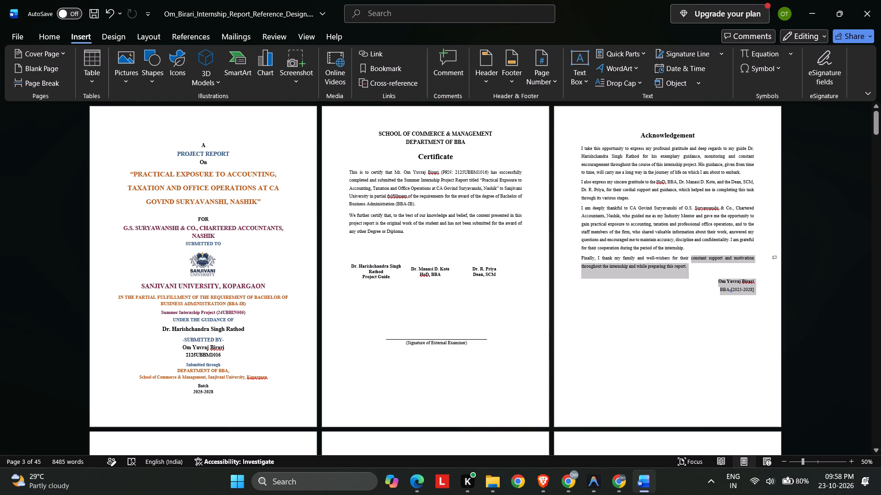
left_click_drag(676, 237, 599, 138)
key("BackSpace")
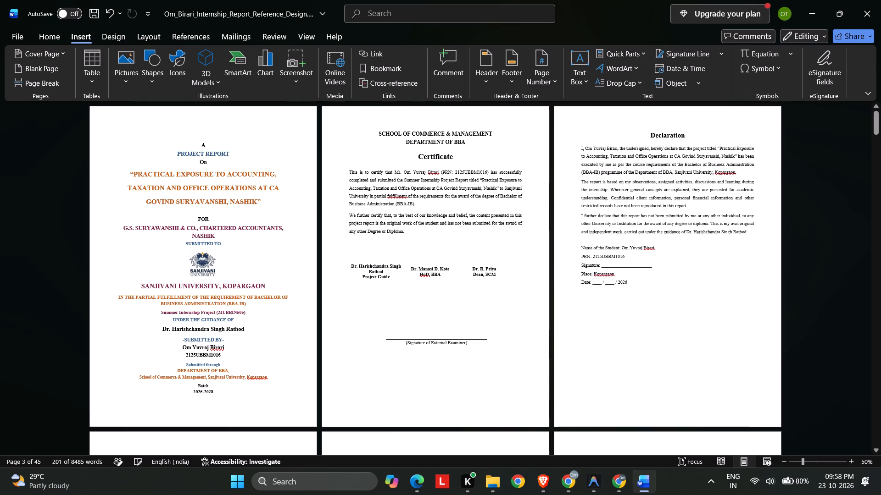
Check the new order of the front pages, from the title page through the index and into the first chapters.
scroll(752, 223, "down", 2)
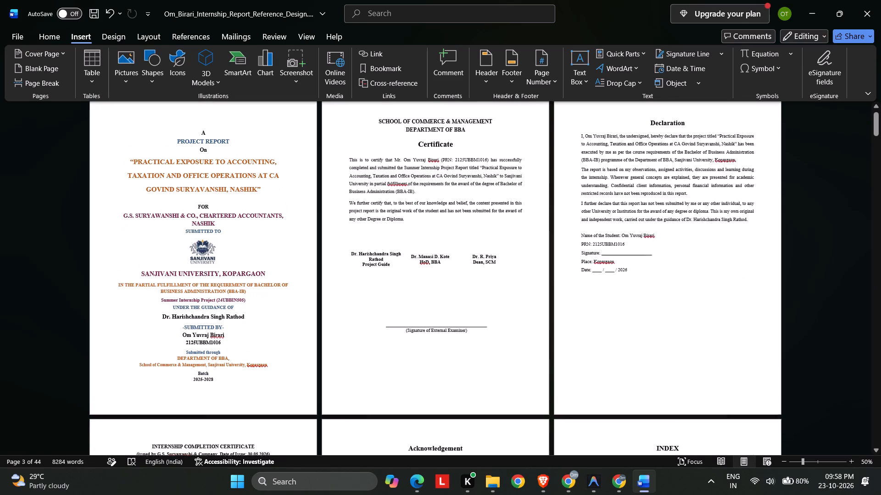
scroll(746, 220, "down", 10)
scroll(712, 249, "up", 1)
scroll(712, 249, "down", 1)
scroll(712, 249, "up", 7)
scroll(722, 245, "down", 1)
scroll(722, 245, "up", 12)
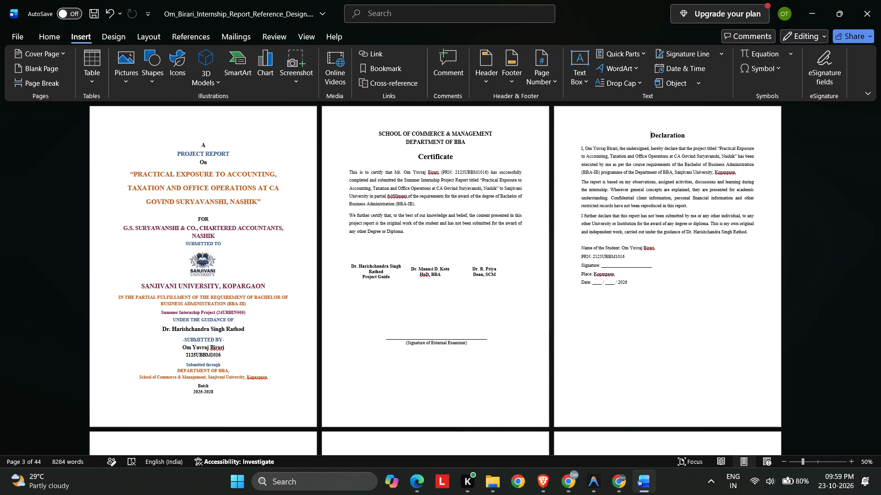
scroll(643, 317, "down", 3)
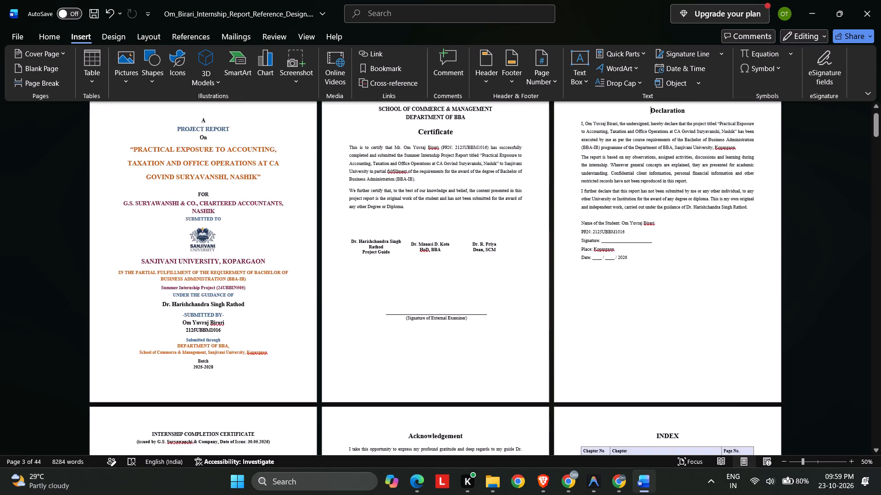
scroll(643, 317, "down", 19)
scroll(491, 356, "down", 4)
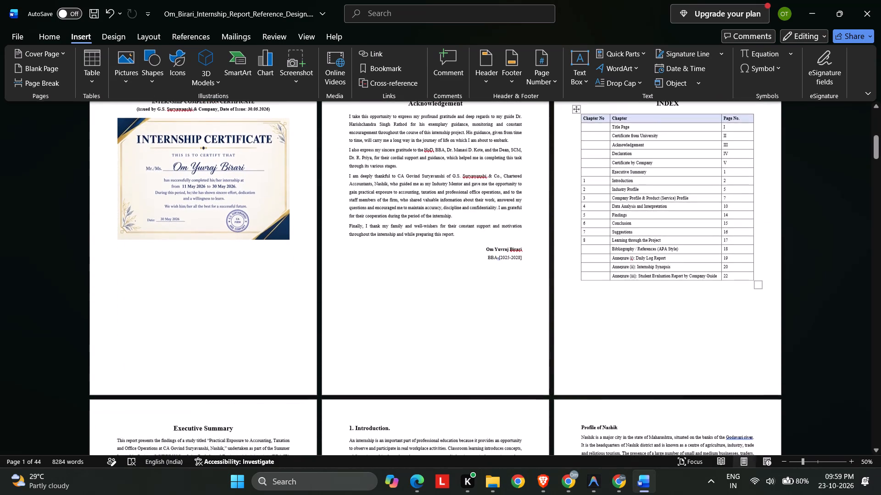
scroll(495, 342, "down", 3)
scroll(495, 340, "up", 5)
scroll(495, 339, "down", 13)
scroll(488, 381, "up", 1)
scroll(488, 381, "down", 2)
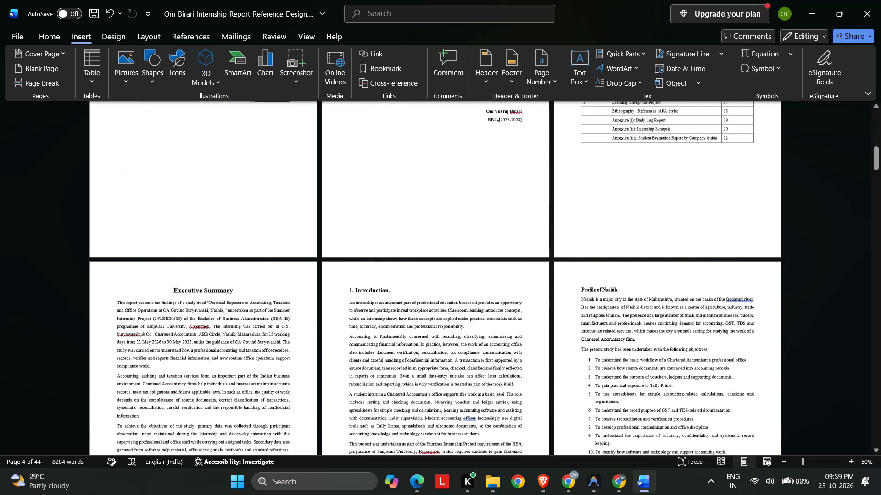
Review the page layout from the Executive Summary through the Introduction and Industry Profile chapters.
scroll(490, 382, "down", 10)
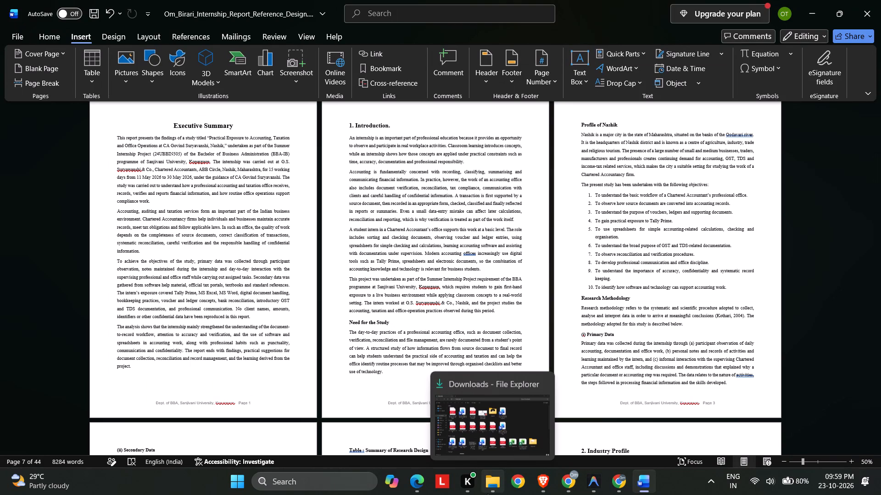
scroll(808, 336, "down", 1)
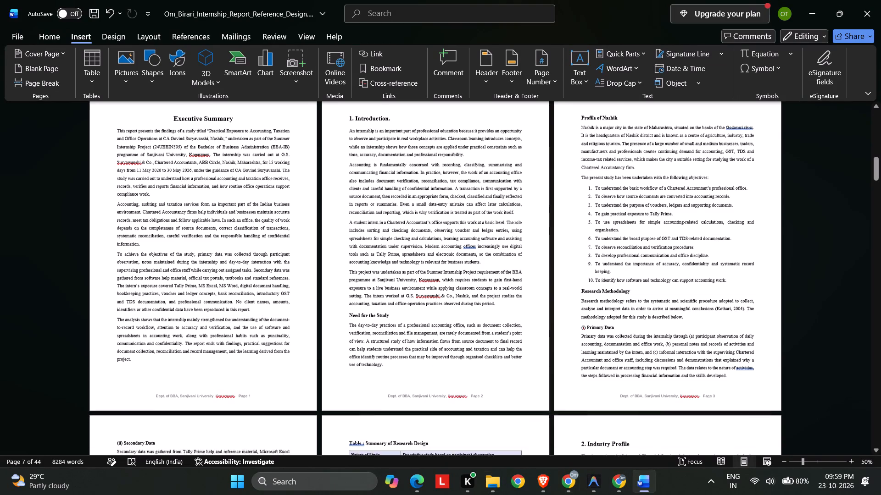
scroll(808, 336, "down", 1)
scroll(808, 336, "up", 12)
scroll(809, 331, "down", 17)
scroll(809, 330, "up", 1)
scroll(808, 325, "down", 8)
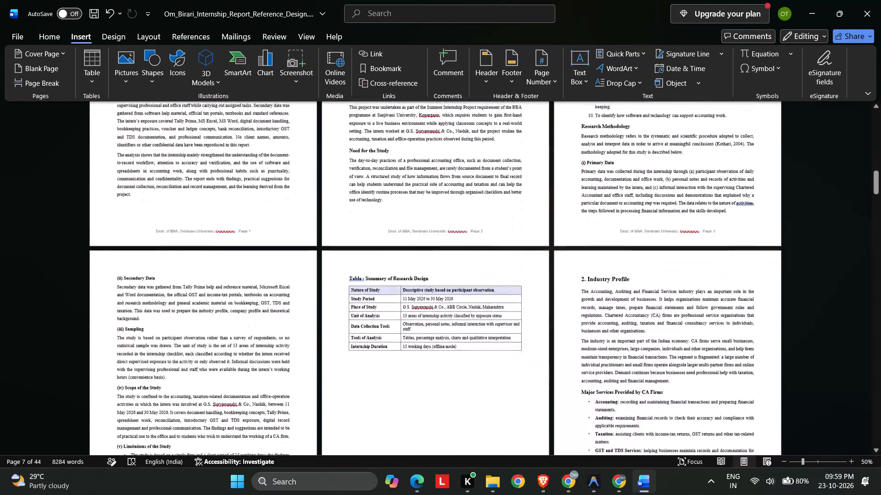
scroll(807, 324, "down", 12)
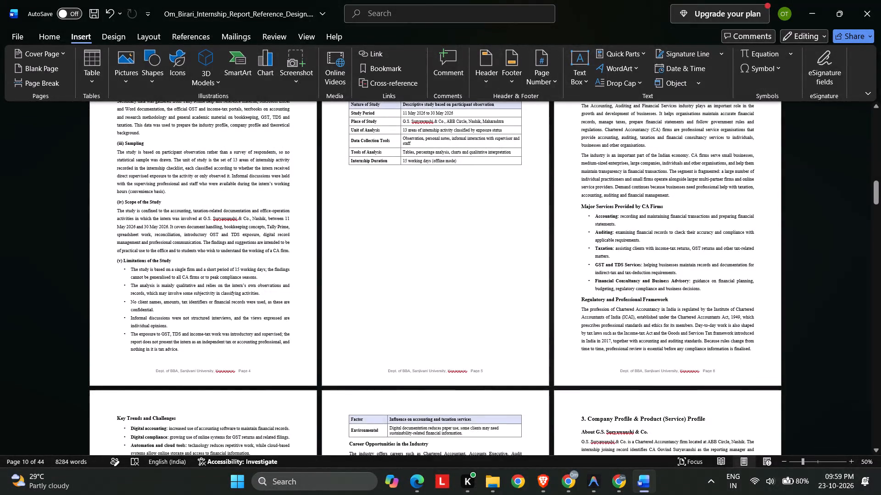
scroll(700, 399, "down", 19)
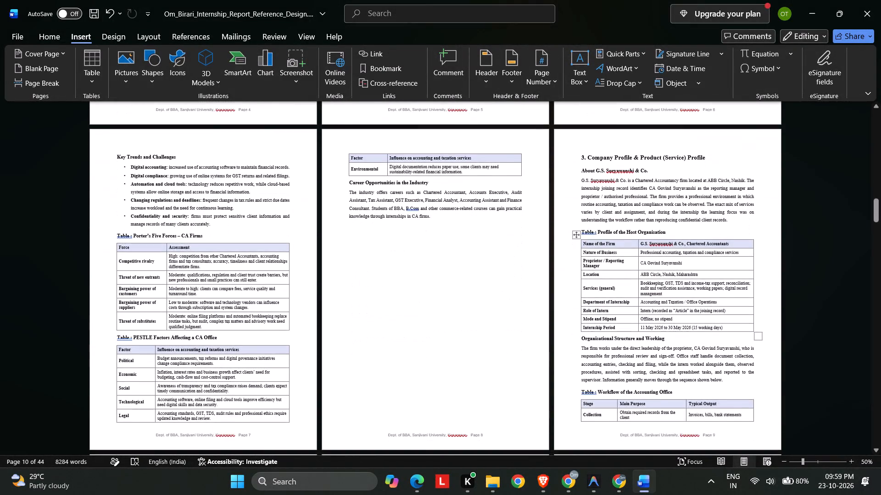
Review the tables, photos and page breaks in the Company Profile chapter and at the start of Data Analysis and Interpretation.
scroll(692, 380, "down", 12)
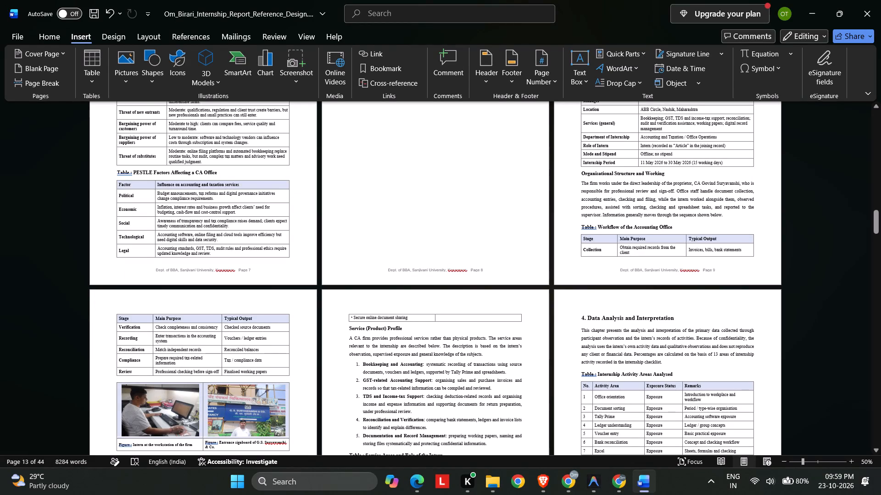
scroll(837, 256, "up", 2)
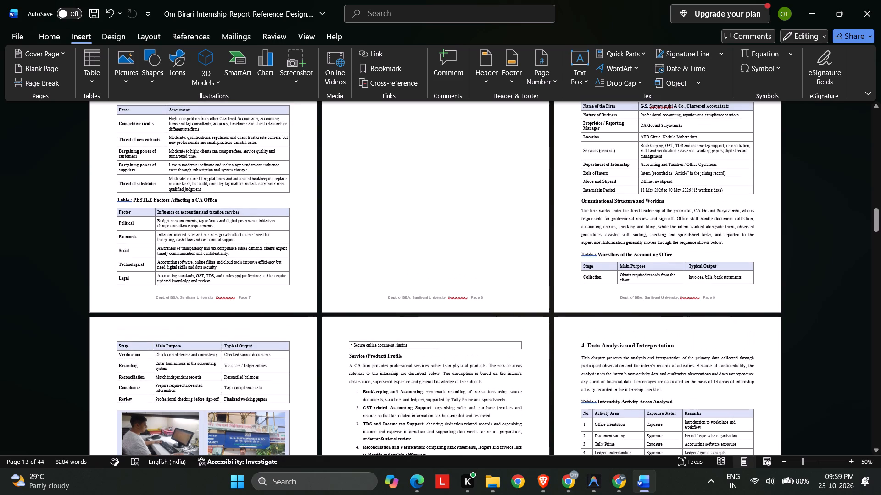
scroll(837, 256, "down", 8)
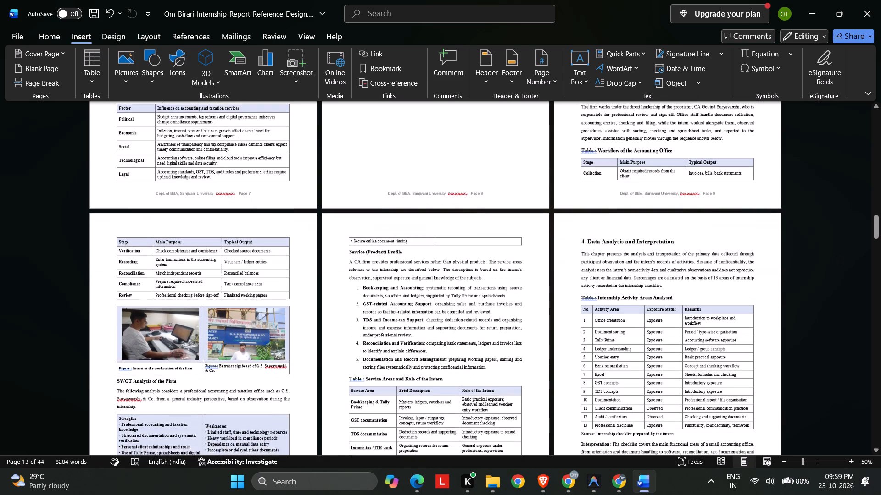
scroll(837, 256, "down", 1)
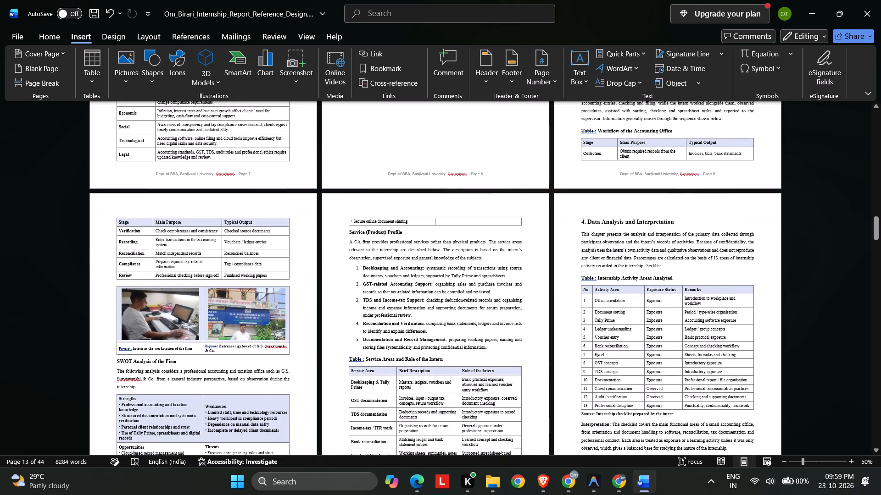
scroll(837, 252, "down", 1)
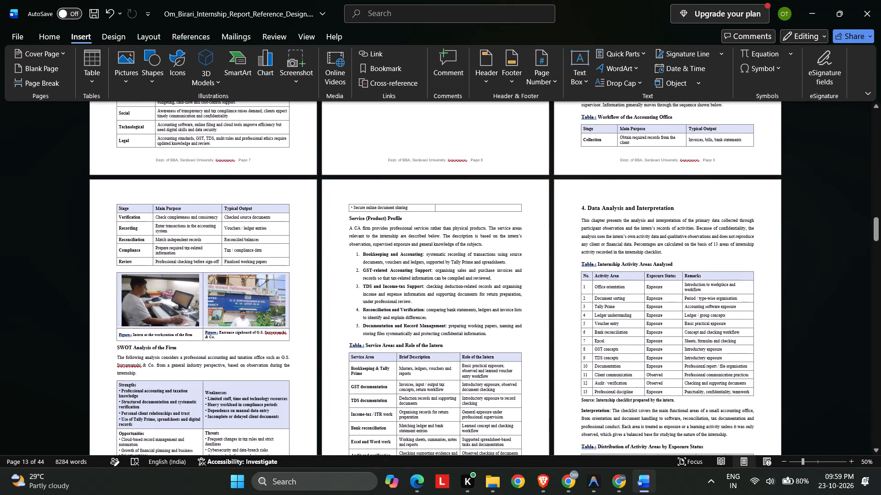
scroll(837, 252, "down", 4)
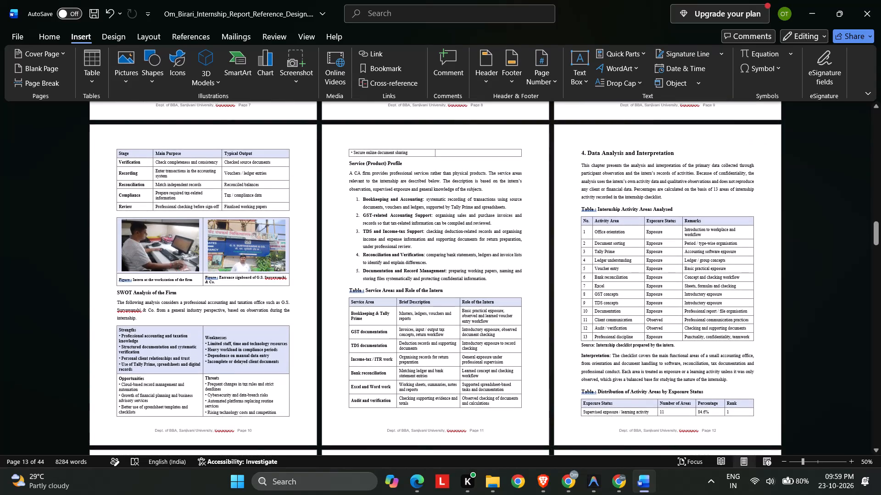
scroll(826, 258, "up", 2)
scroll(827, 258, "down", 2)
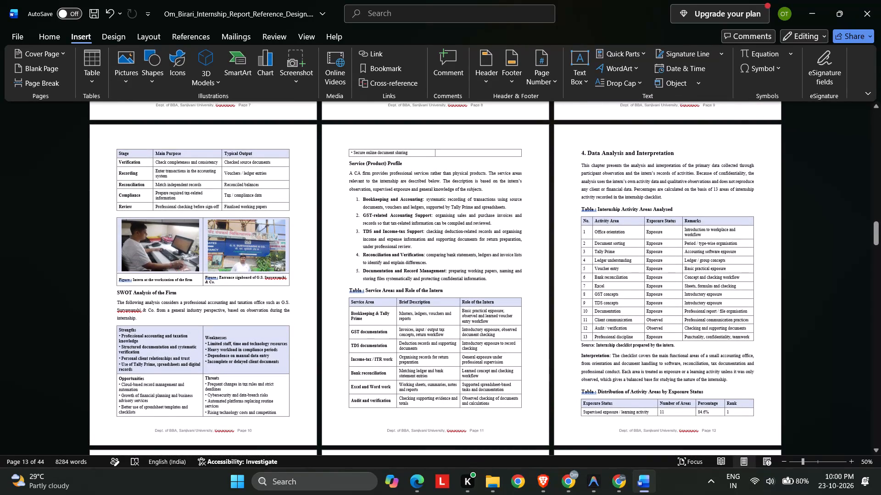
scroll(801, 319, "down", 6)
scroll(801, 319, "up", 1)
scroll(801, 319, "down", 3)
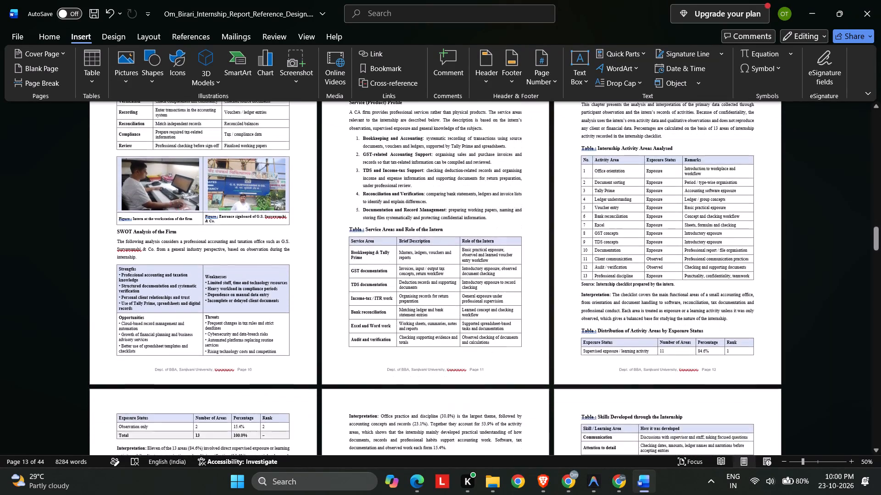
Review the layout from the remaining Data Analysis pages through Findings, Learning through the Project, and the Salary ITR and Tally Prime pages.
scroll(801, 319, "down", 20)
scroll(801, 319, "down", 8)
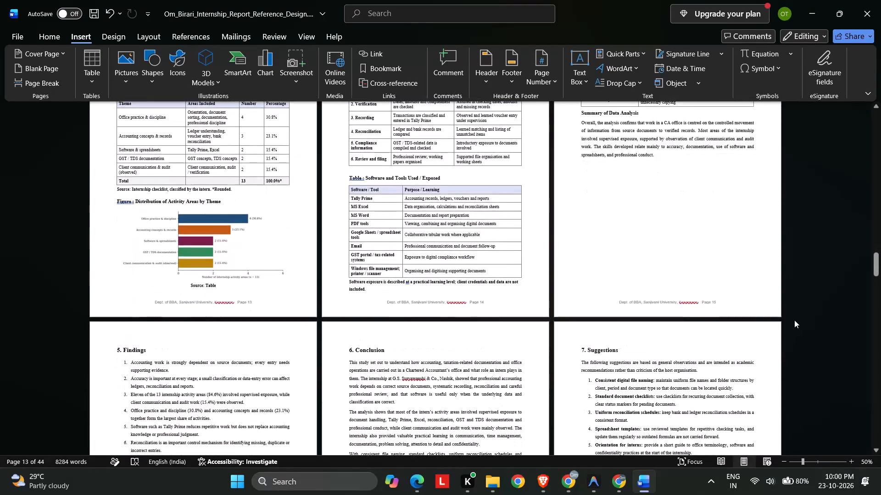
scroll(794, 320, "down", 6)
scroll(793, 318, "up", 1)
scroll(793, 318, "down", 20)
scroll(793, 318, "down", 12)
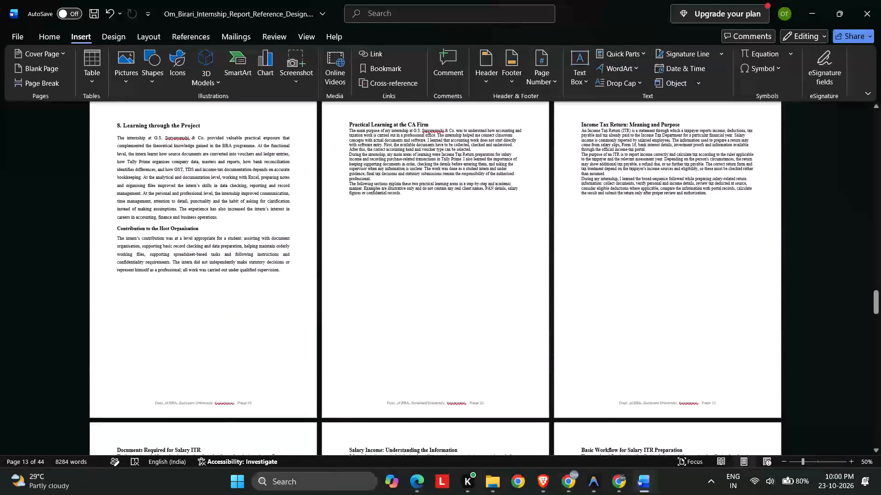
scroll(792, 318, "down", 1)
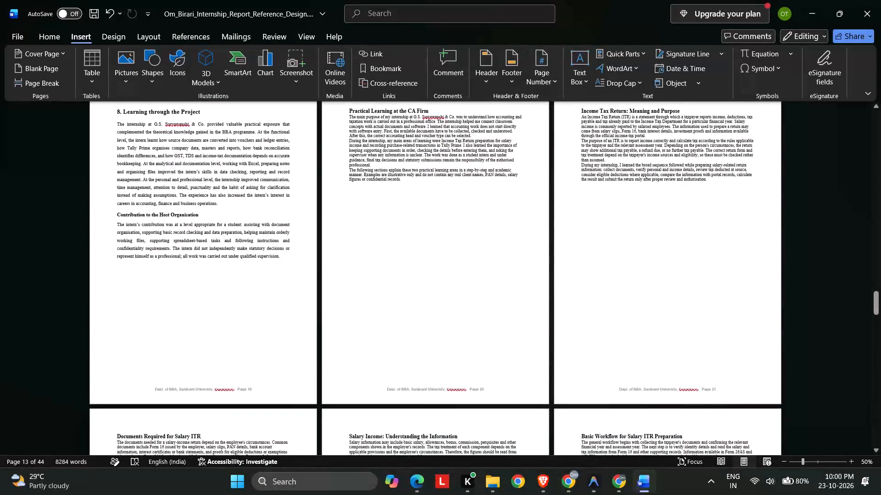
scroll(388, 330, "up", 2)
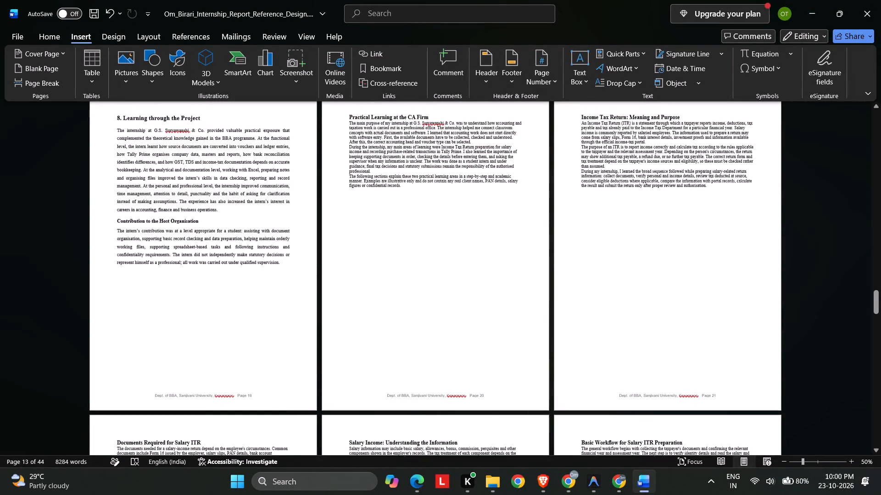
scroll(388, 330, "up", 2)
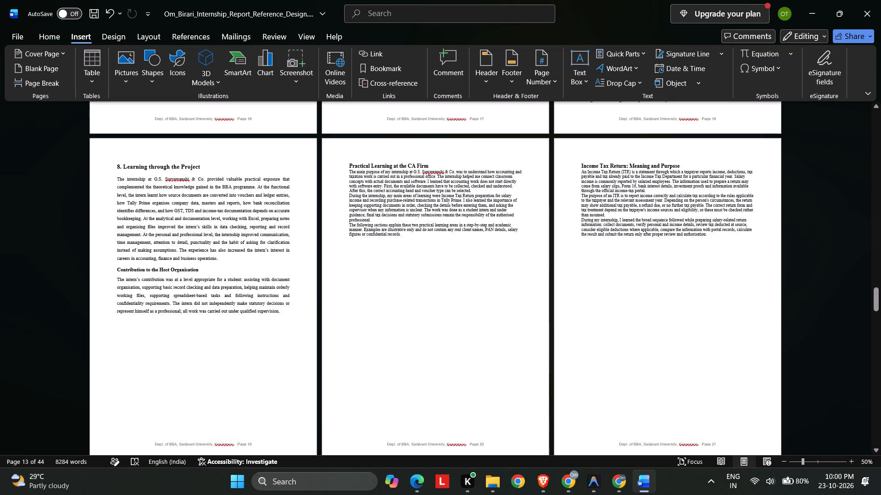
scroll(644, 193, "down", 8)
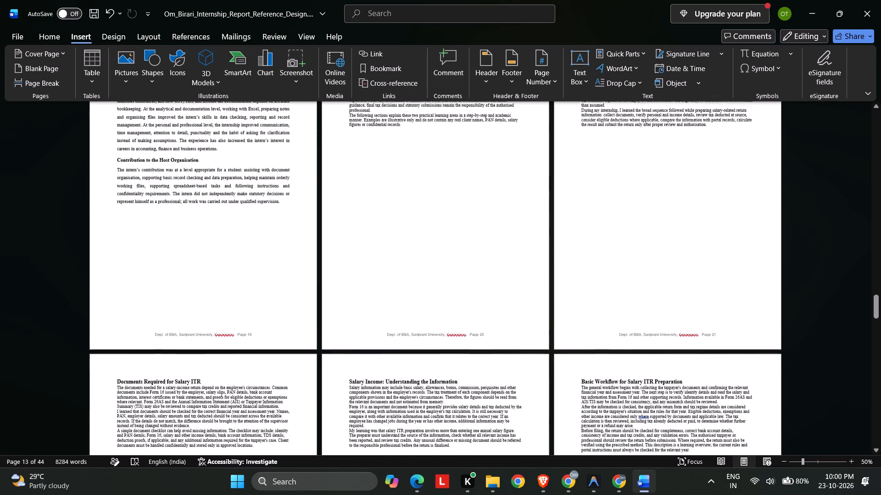
scroll(410, 251, "down", 19)
scroll(433, 242, "down", 4)
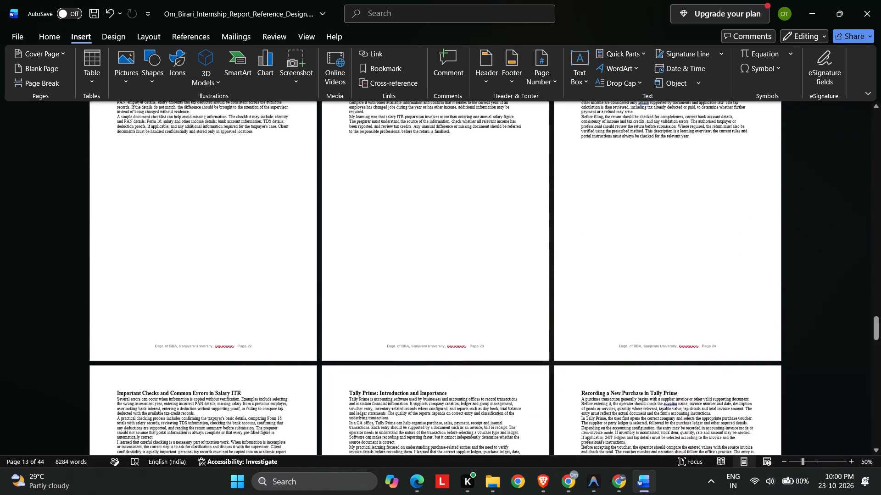
scroll(433, 242, "down", 19)
scroll(433, 241, "down", 7)
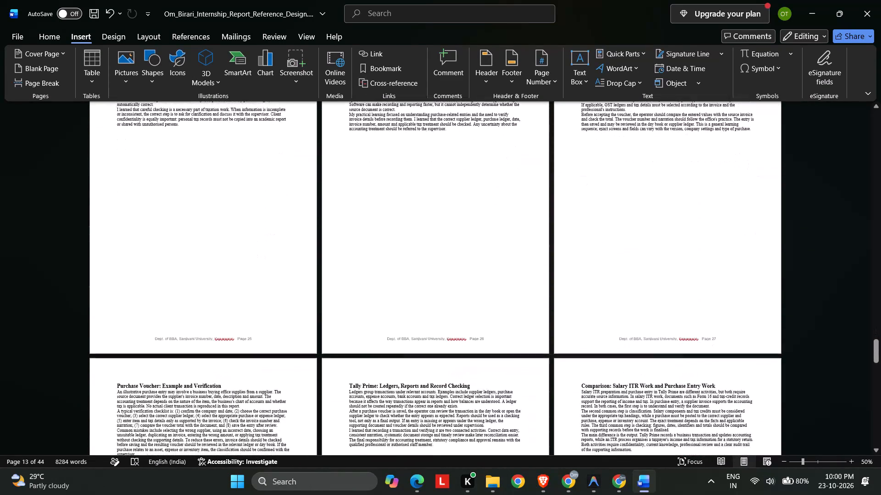
Review the closing pages, from the Bibliography through the Daily Log, Internship Synopsis and Student Evaluation Report annexures.
scroll(433, 241, "down", 20)
scroll(433, 241, "down", 20)
scroll(433, 241, "down", 4)
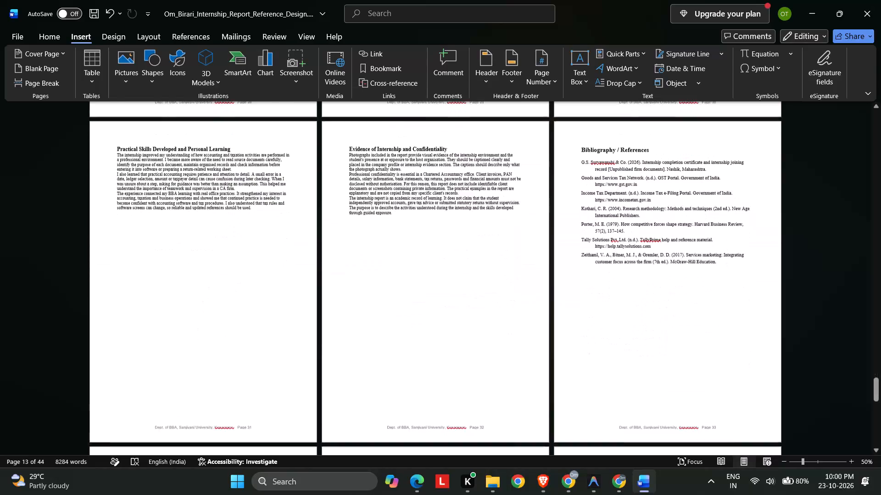
scroll(524, 285, "down", 8)
scroll(529, 286, "down", 20)
scroll(529, 286, "down", 6)
scroll(529, 286, "up", 1)
scroll(529, 286, "down", 3)
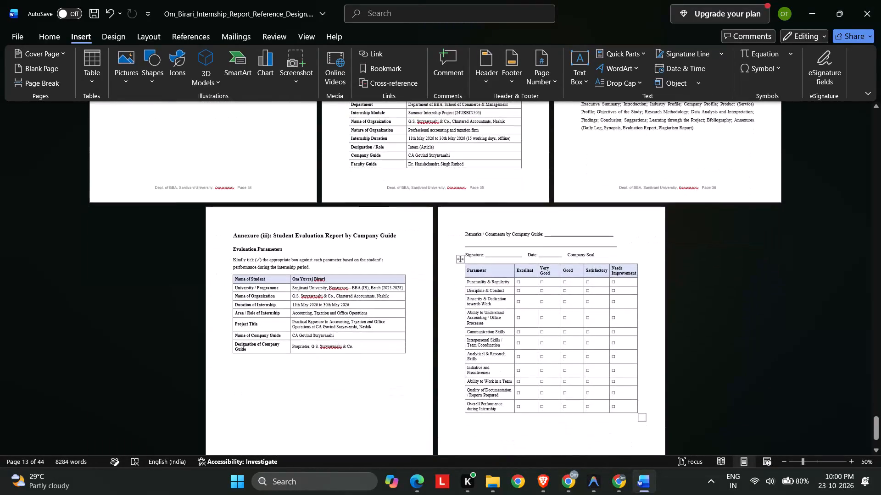
scroll(529, 286, "down", 12)
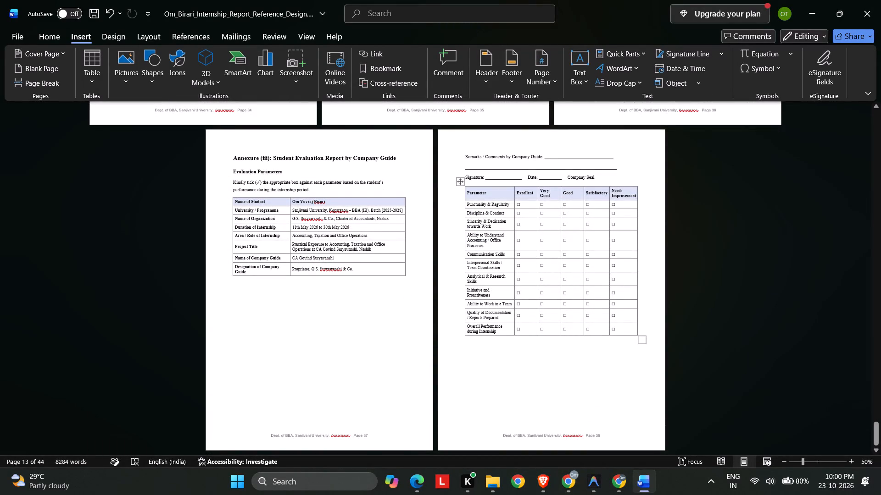
scroll(619, 260, "up", 8)
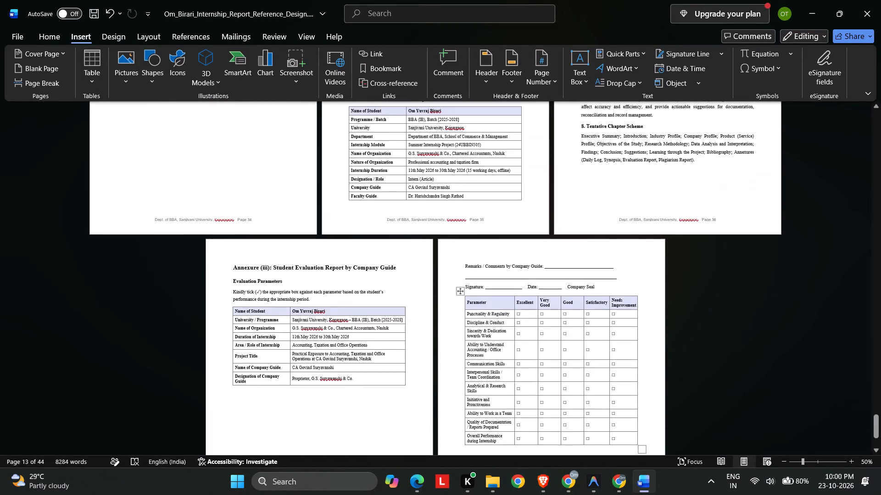
scroll(652, 262, "up", 20)
scroll(652, 262, "up", 11)
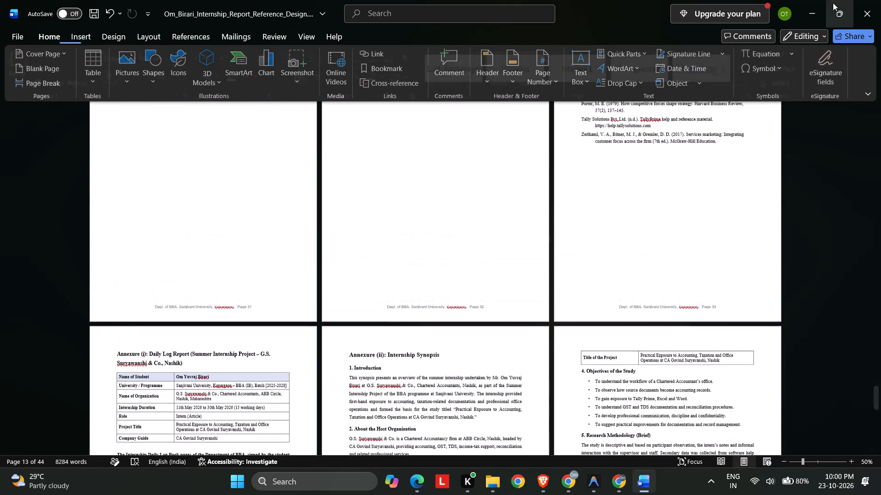
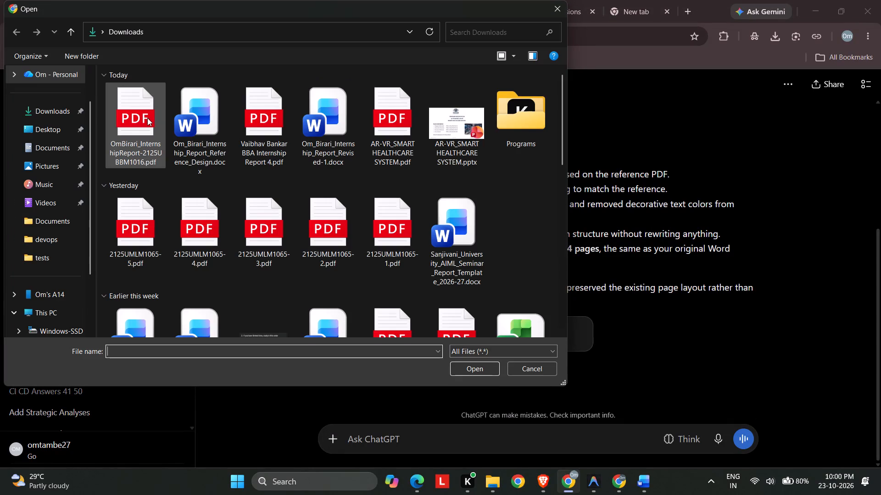
left_click(159, 121)
left_click(159, 121)
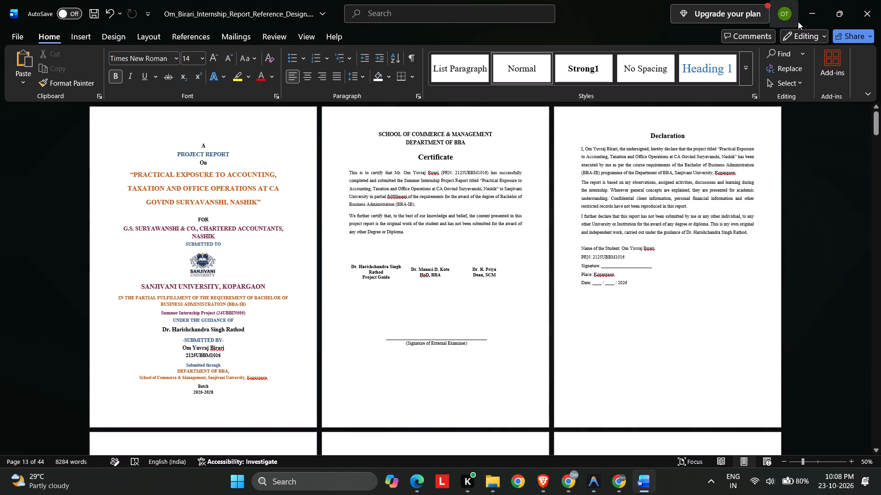
key("super+Left")
key("Right")
key("Right")
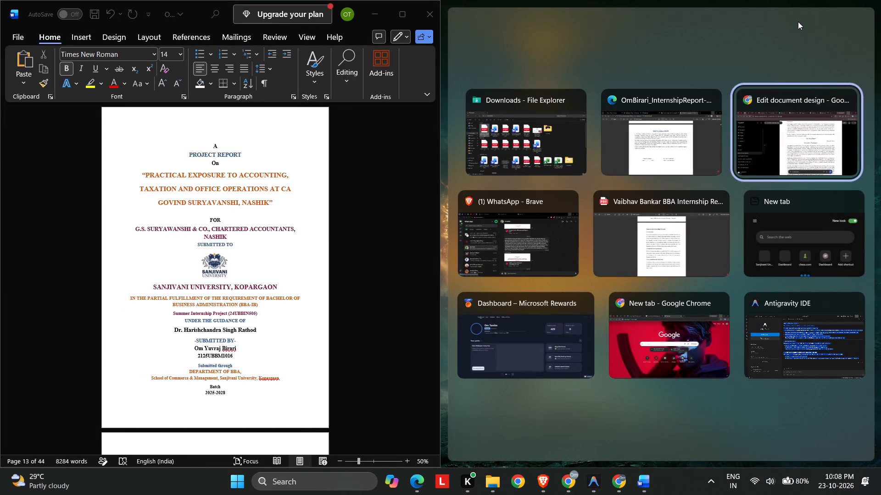
key("Left")
key("Return")
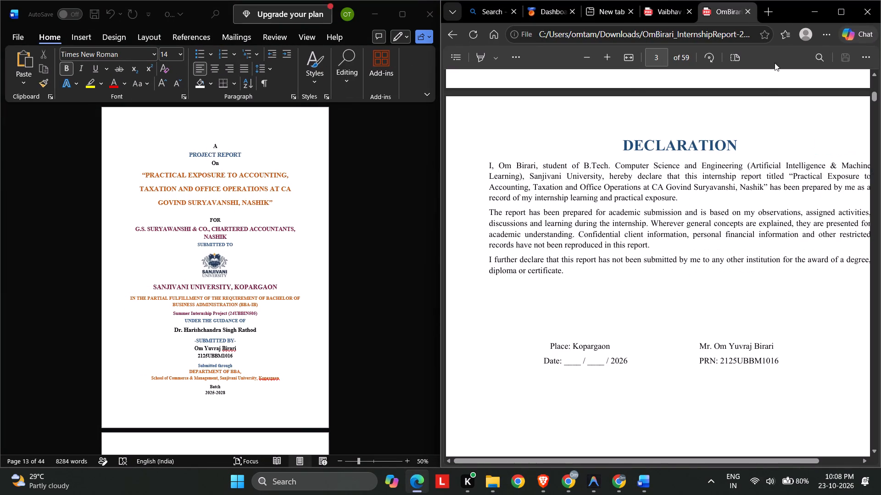
Compare the Declaration page in the Word report with the Declaration page in the reference PDF, including the signature block.
scroll(252, 229, "up", 5)
scroll(251, 226, "down", 20)
scroll(251, 226, "down", 11)
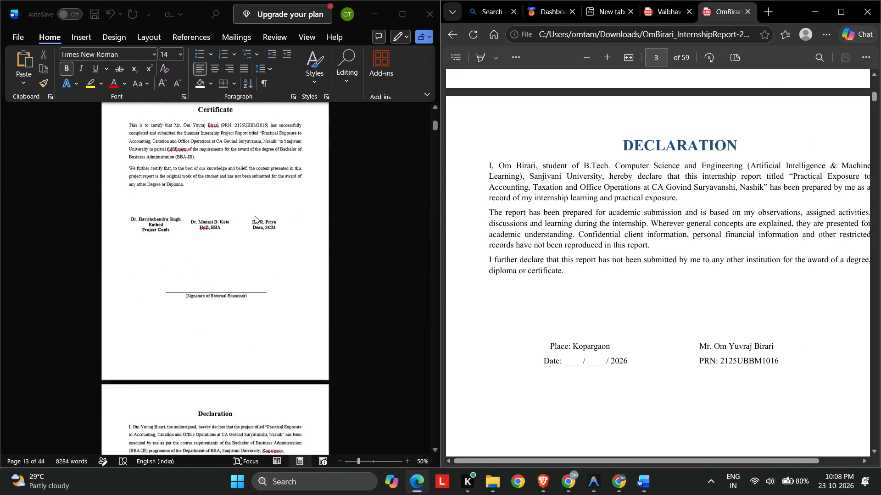
scroll(255, 216, "down", 16)
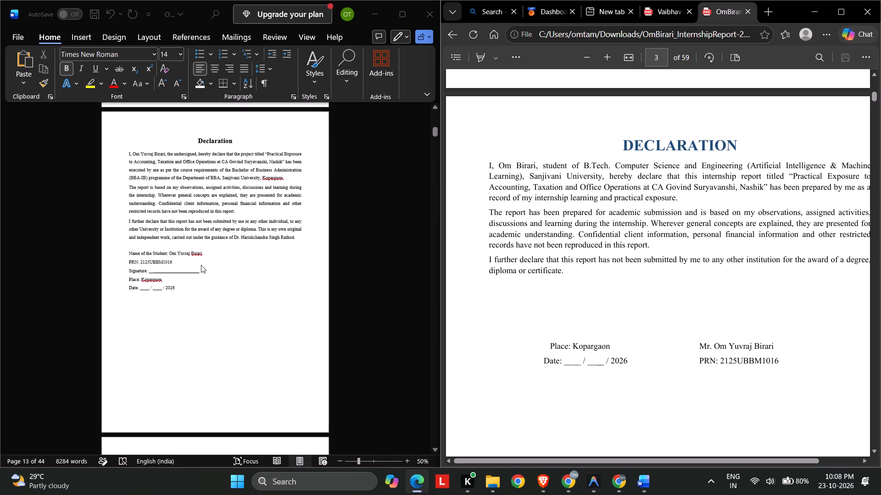
scroll(183, 285, "up", 4, "ctrl")
scroll(179, 298, "down", 4)
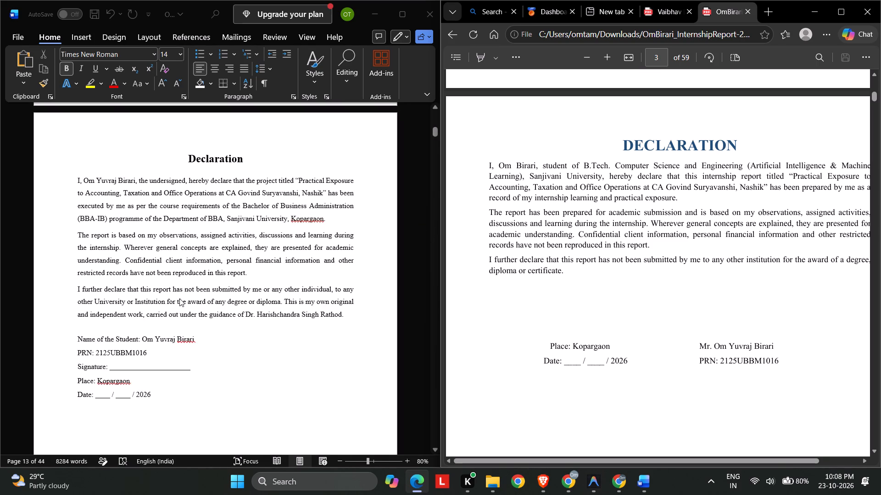
scroll(179, 298, "down", 5)
scroll(178, 299, "up", 2, "ctrl")
scroll(177, 296, "down", 3)
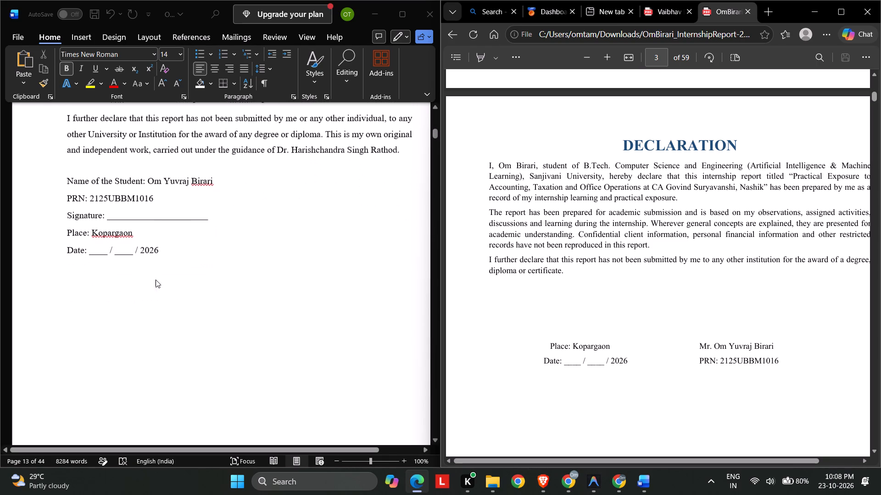
Delete the entire Signature line, including its underscores, from the Declaration page of the Word report.
left_click(218, 214)
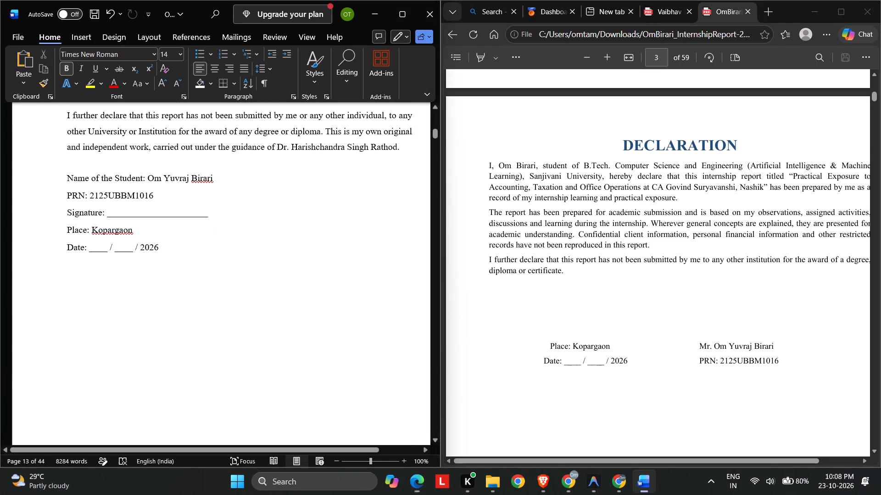
left_click_drag(211, 214, 101, 208)
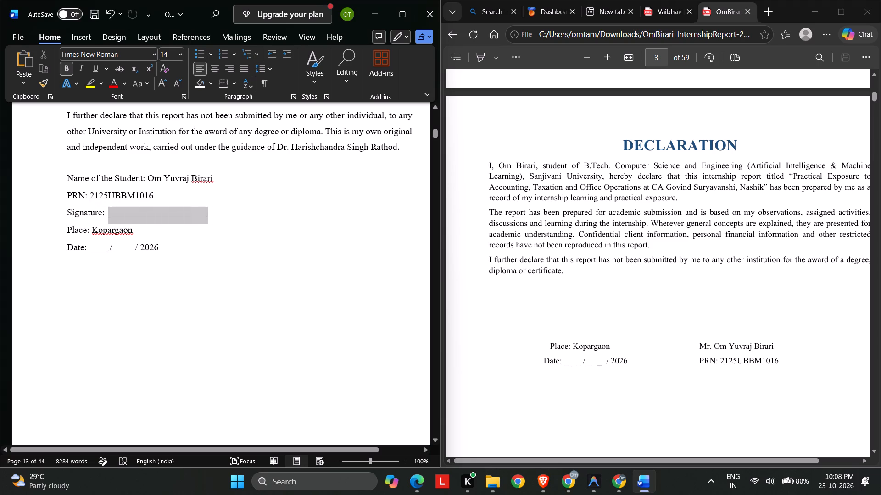
left_click_drag(101, 208, 67, 210)
key("BackSpace")
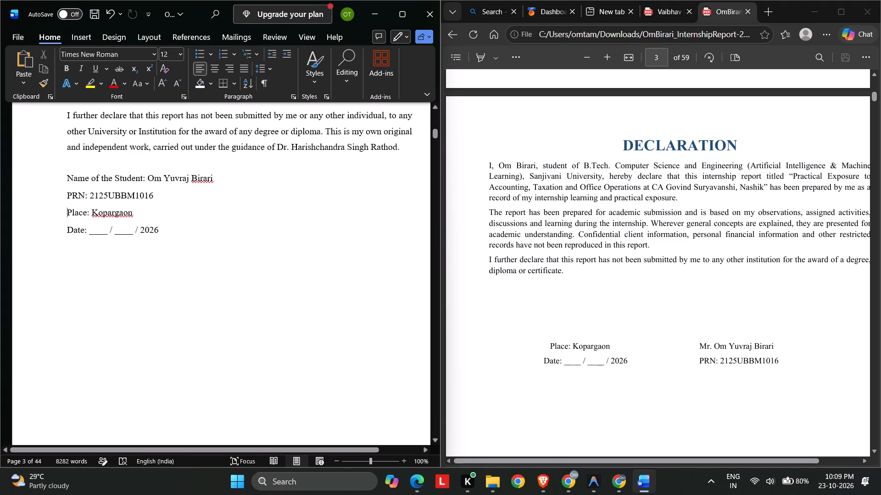
Move the Name of the Student line of the Declaration onto the Place line, spaced four tabs after the place.
left_click(62, 177)
left_click_drag(161, 230, 50, 180)
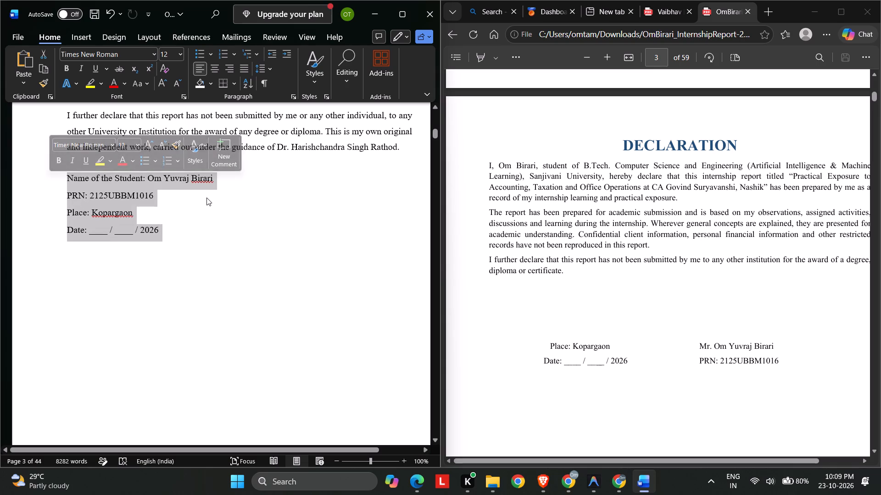
left_click(206, 198)
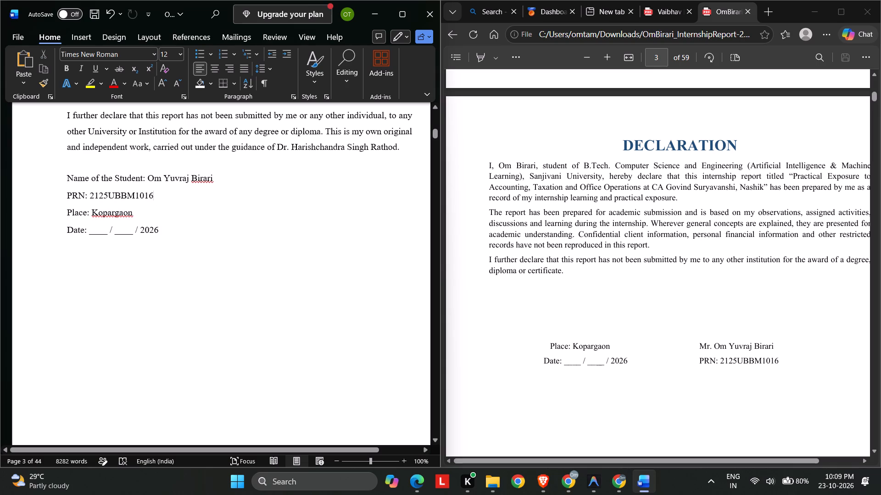
left_click_drag(67, 178, 214, 180)
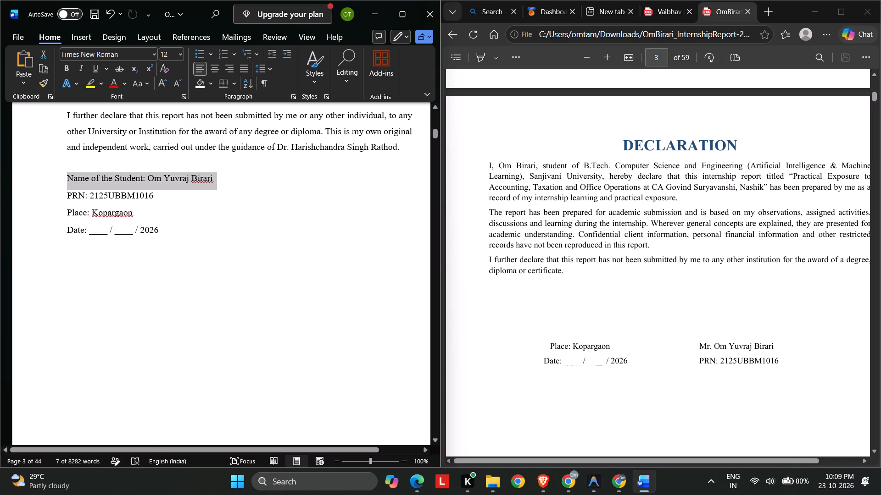
key("ctrl+x")
left_click(142, 197)
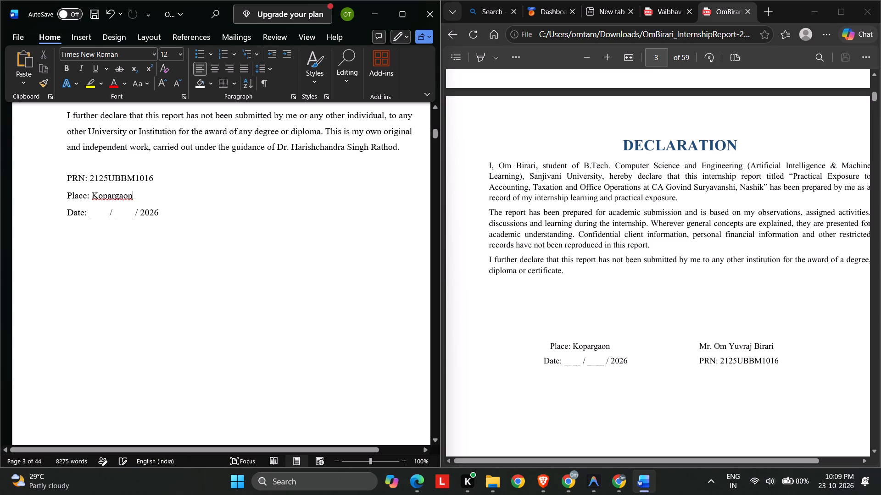
key("Tab")
key("Tab")
key("Tab")
key("Tab")
key("ctrl+v")
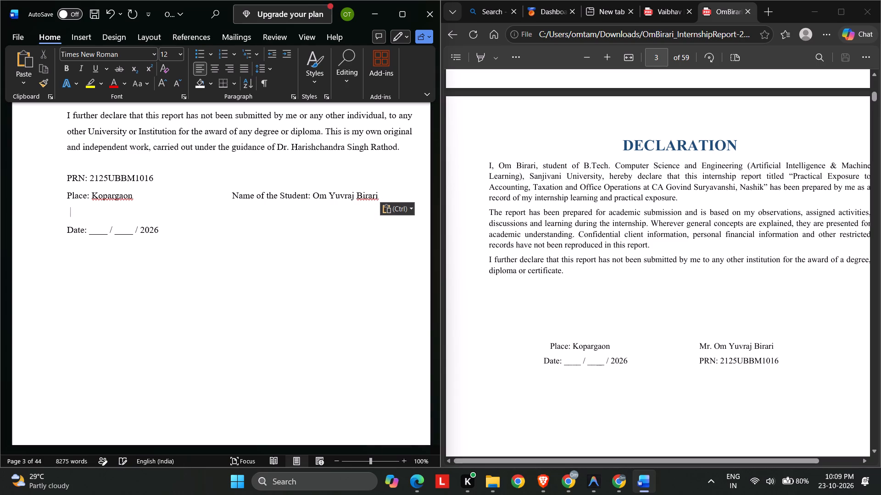
key("BackSpace")
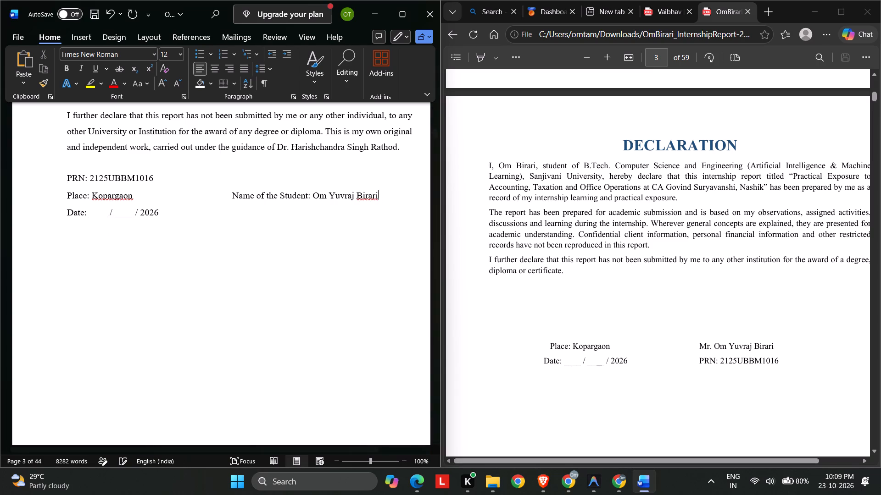
Move the Declaration's PRN line onto the Date line, spaced three tabs after the date so it aligns under the student name.
left_click_drag(69, 176, 136, 181)
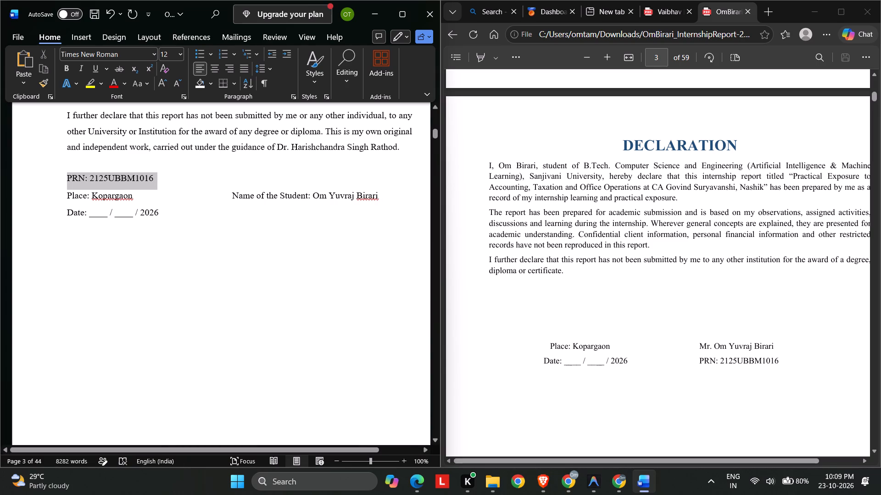
left_click_drag(136, 181, 139, 181)
key("ctrl+x")
left_click(183, 209)
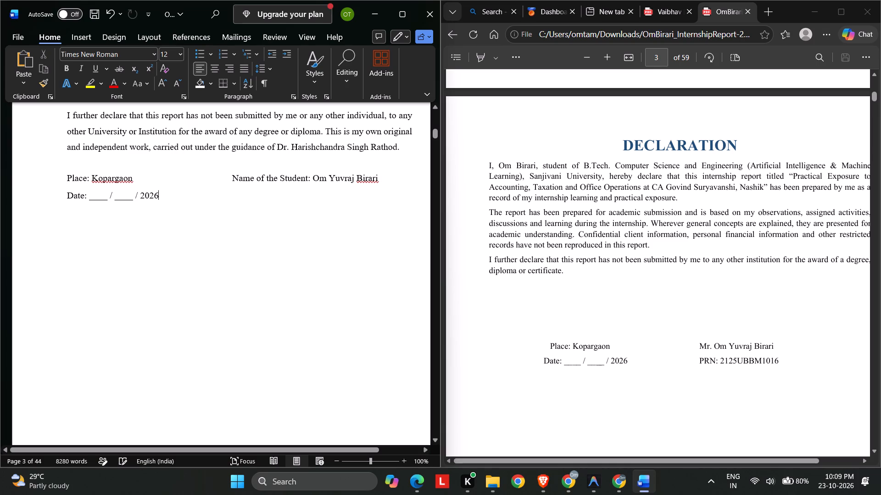
key("Tab")
key("Tab")
key("Tab")
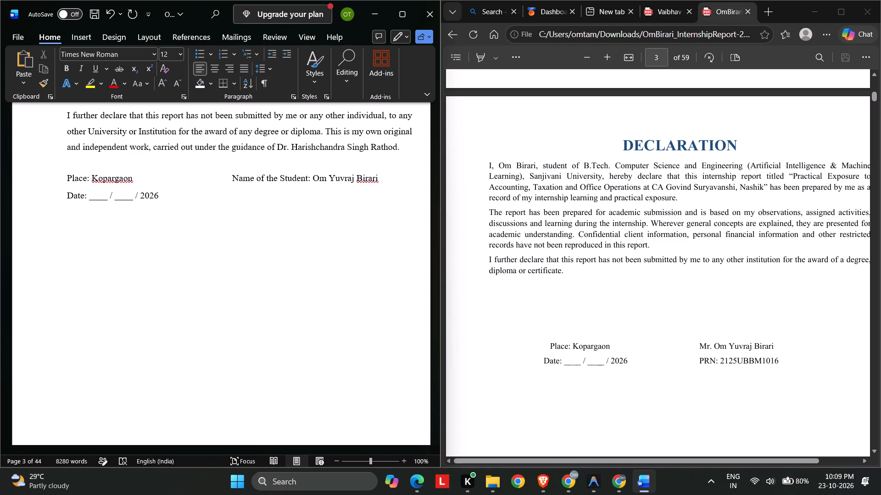
key("ctrl+v")
key("BackSpace")
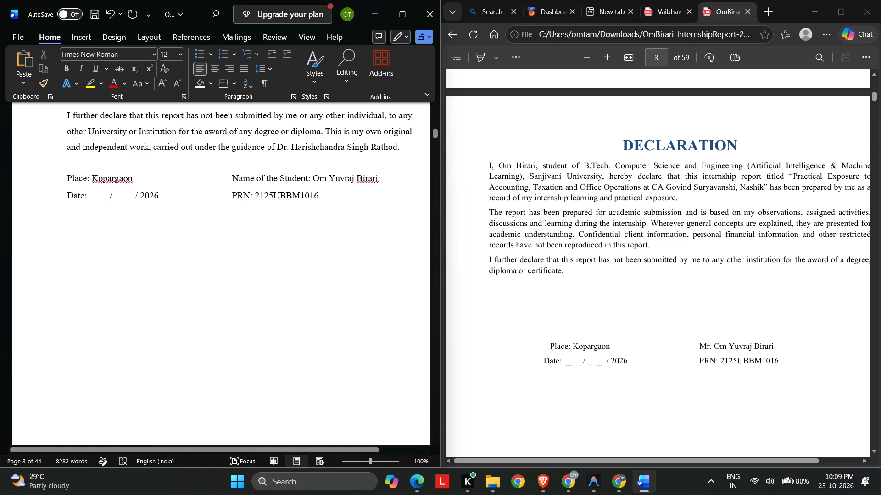
Add two blank lines above the Place line to separate the signature block from the Declaration text.
scroll(341, 302, "up", 2)
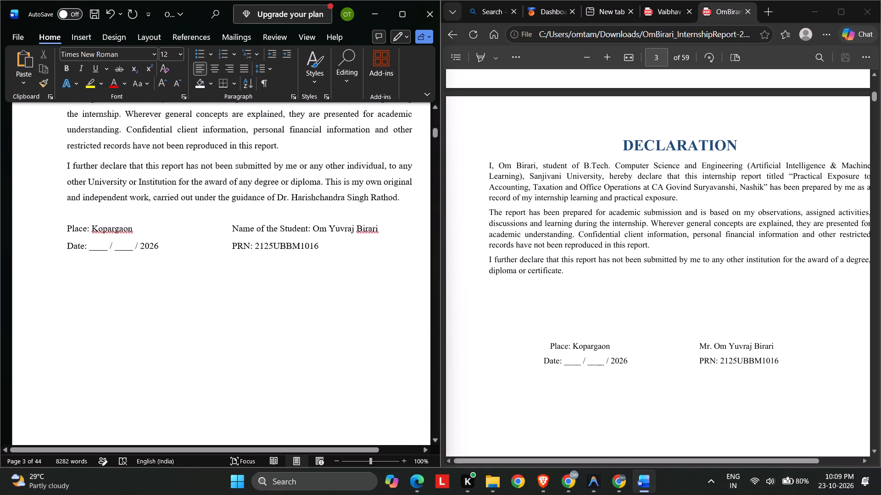
left_click(64, 231)
key("Return")
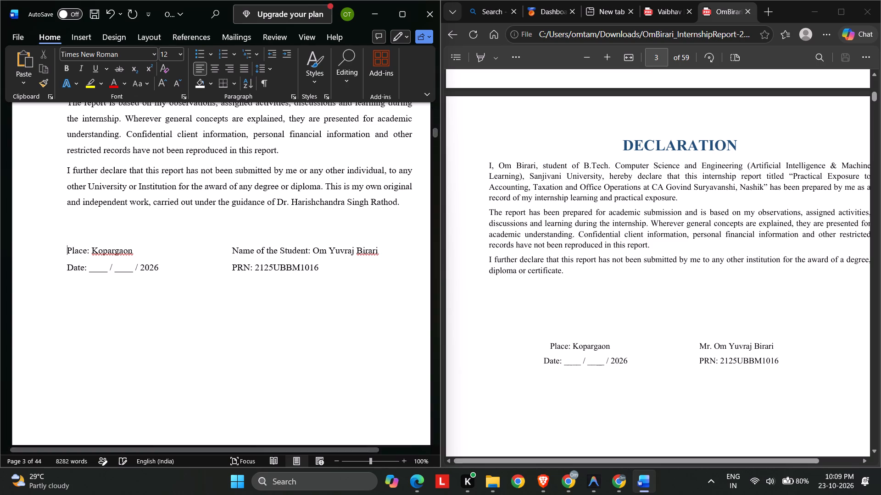
key("Return")
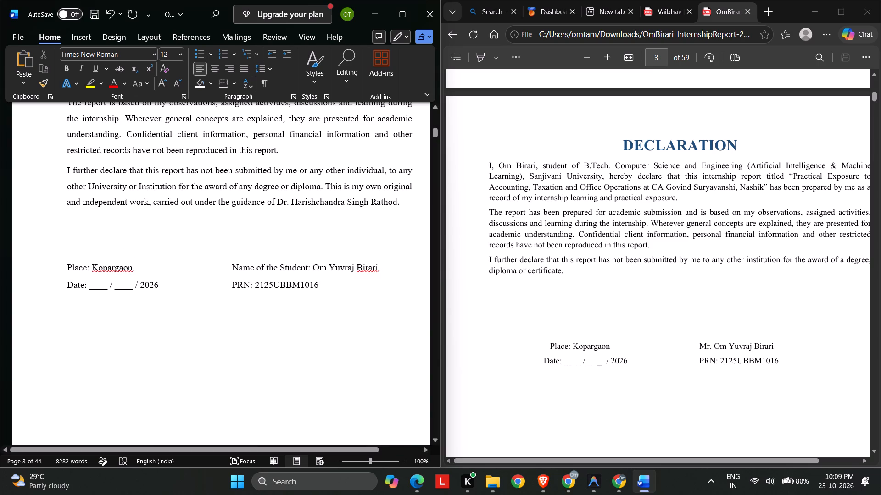
Centre-align the two signature-block lines (Place with student name, Date with PRN) on the Declaration page.
left_click_drag(68, 268, 321, 280)
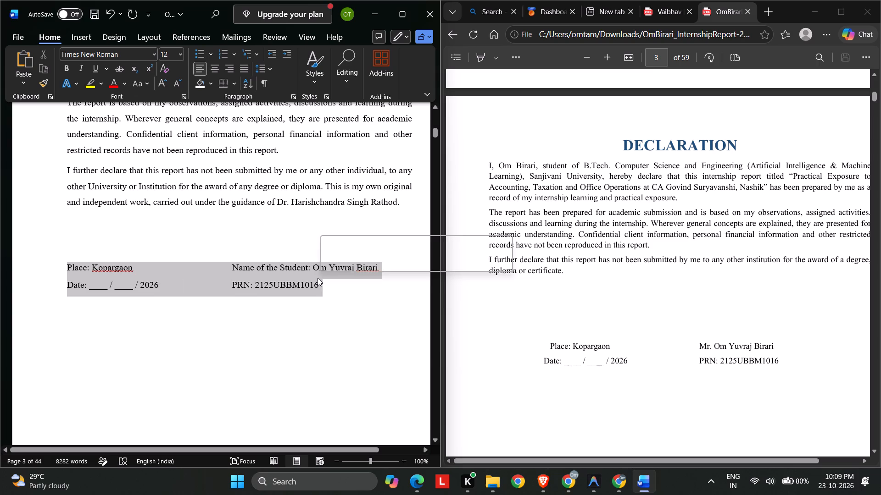
left_click(204, 289)
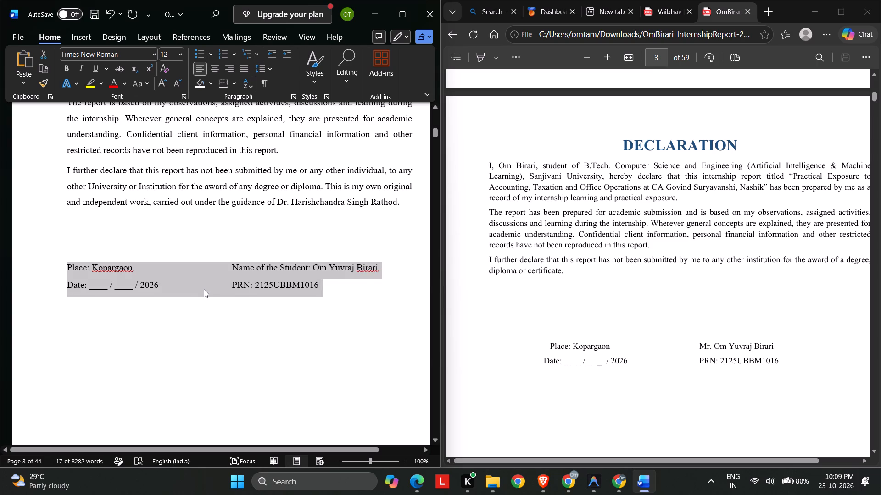
left_click_drag(46, 260, 53, 260)
left_click(64, 264)
left_click_drag(64, 264, 106, 275)
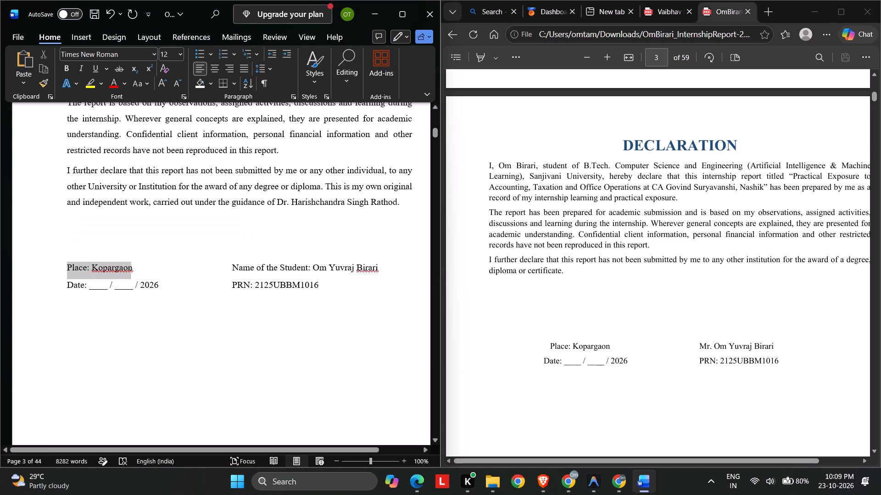
left_click_drag(106, 275, 369, 293)
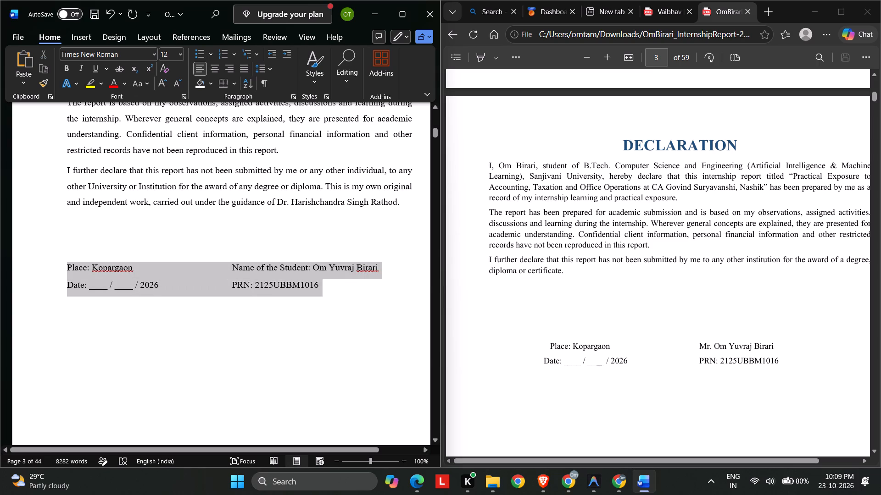
left_click_drag(369, 293, 378, 293)
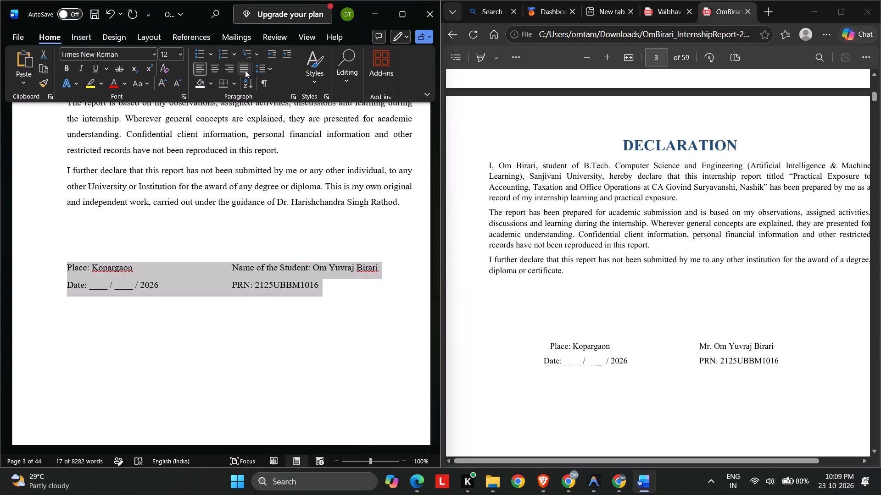
left_click(214, 65)
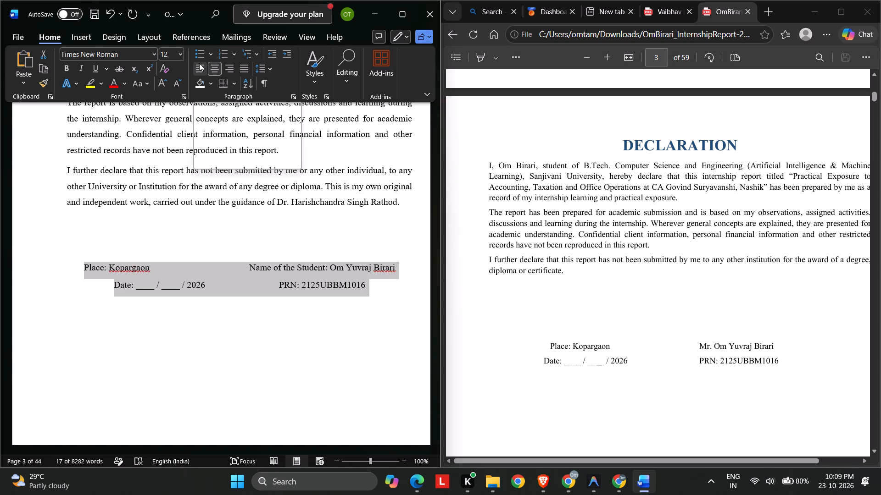
Left-align the two signature-block lines on the Declaration page.
left_click(199, 63)
left_click(242, 301)
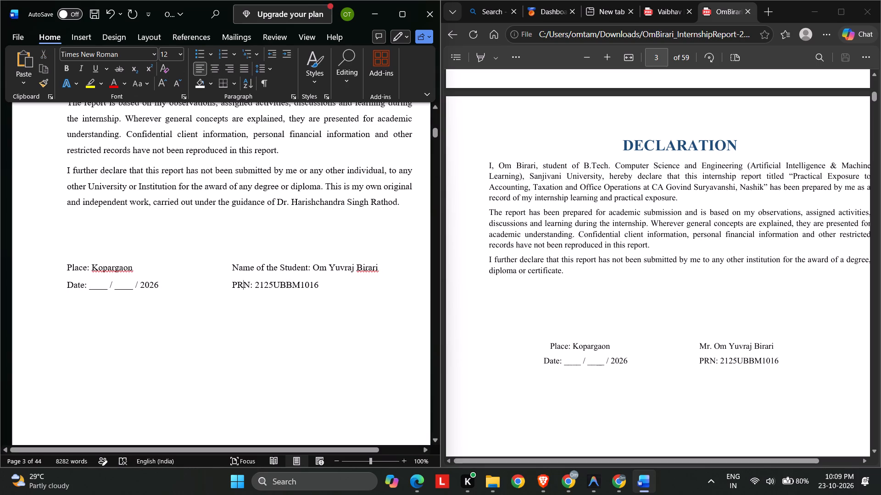
Indent the Declaration's Place line by inserting four spaces in front of it.
left_click(66, 274)
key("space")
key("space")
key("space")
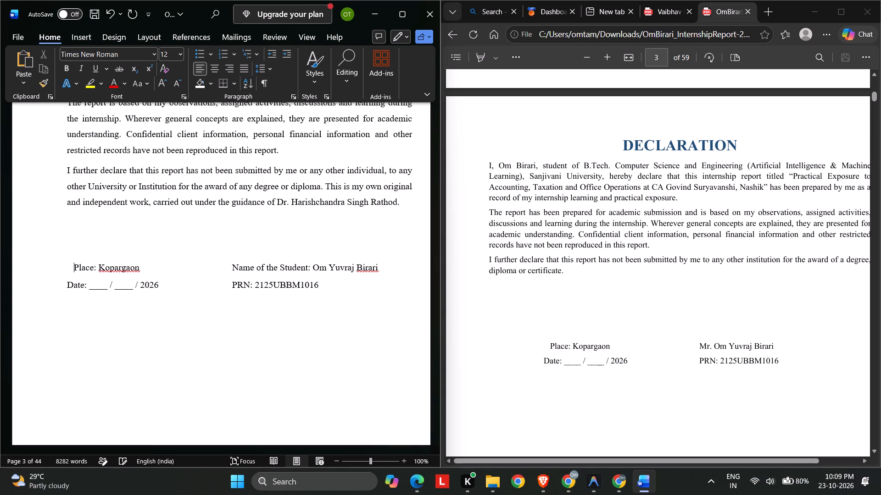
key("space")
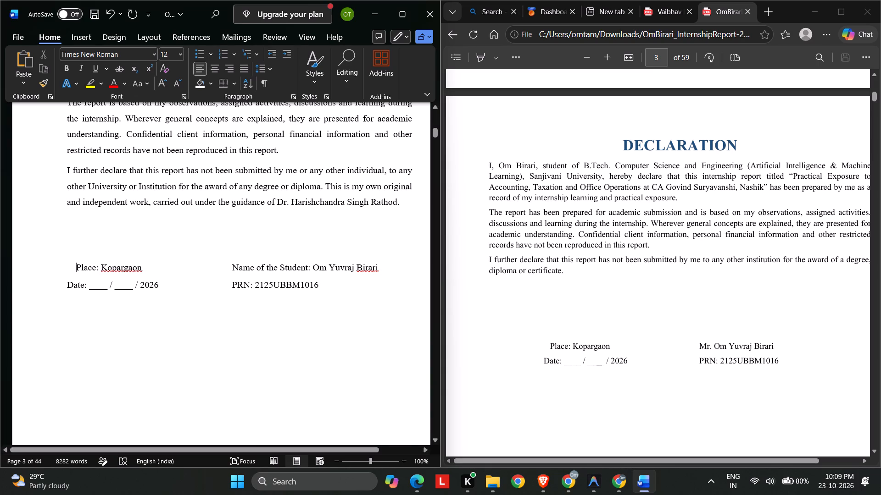
Add the title "Mr." before the student's name in the Declaration's signature block, with a space after the colon.
left_click(312, 265)
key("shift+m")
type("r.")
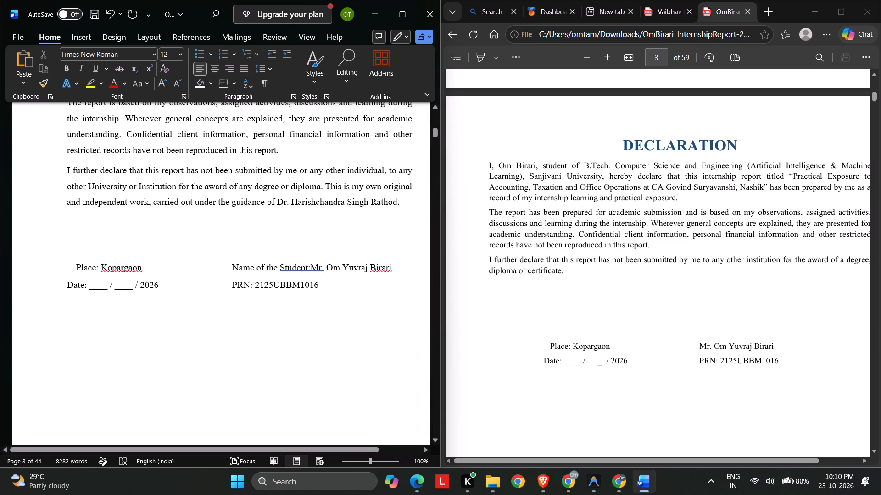
left_click(312, 268)
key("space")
left_click(327, 270)
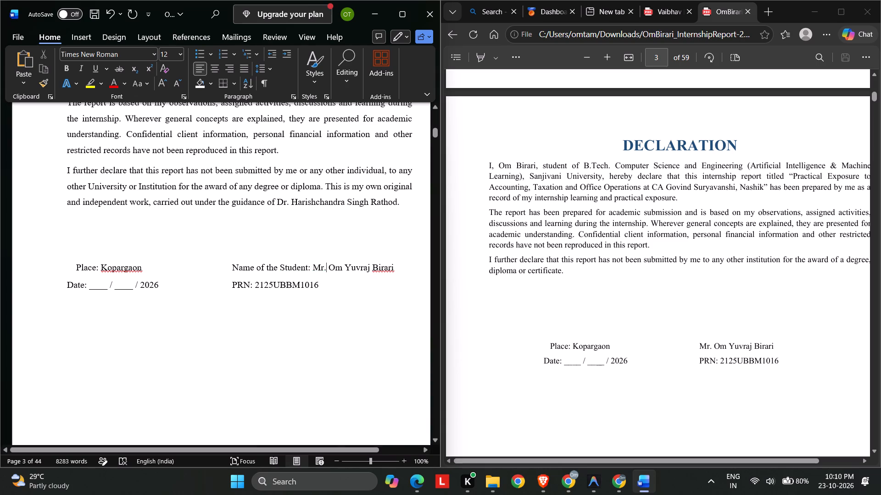
Delete the label "Name of the Student:" in front of the titled name in the Declaration's signature block.
key("Left")
key("Down")
key("Up")
key("Left")
key("Left")
key("ctrl+shift+Left")
key("ctrl+shift+Left")
key("ctrl+shift+Left")
key("ctrl+shift+Left")
key("ctrl+shift+Left")
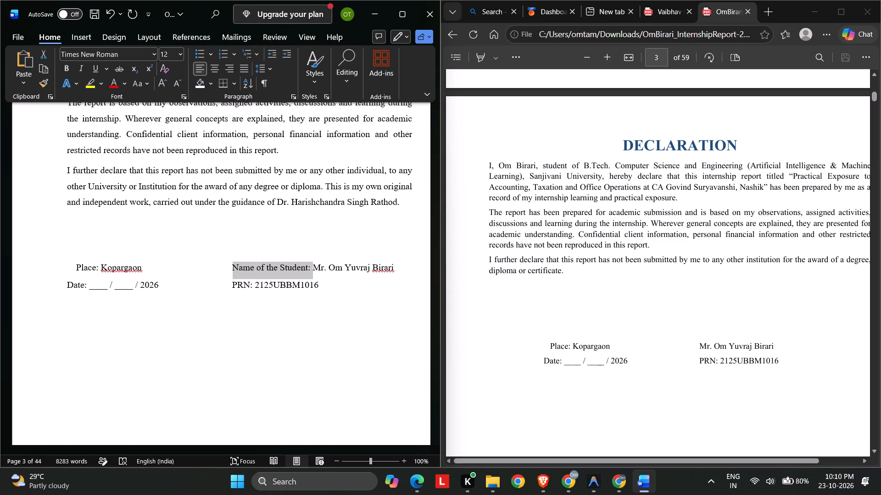
key("BackSpace")
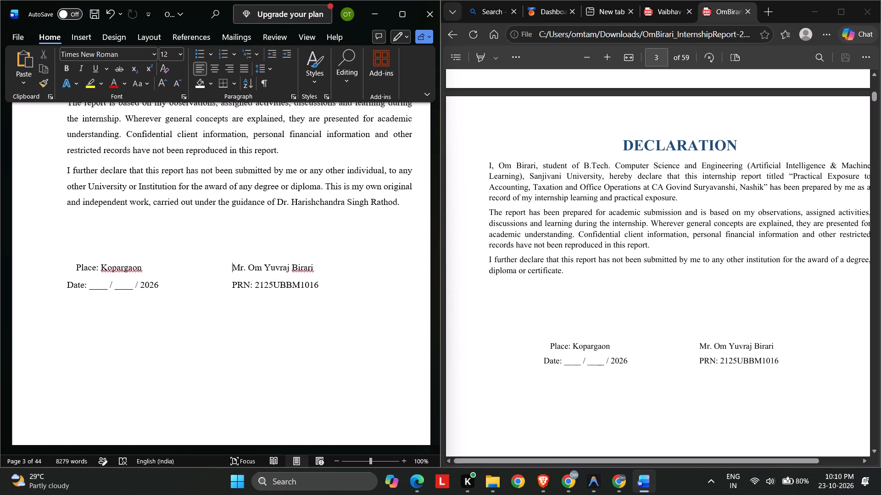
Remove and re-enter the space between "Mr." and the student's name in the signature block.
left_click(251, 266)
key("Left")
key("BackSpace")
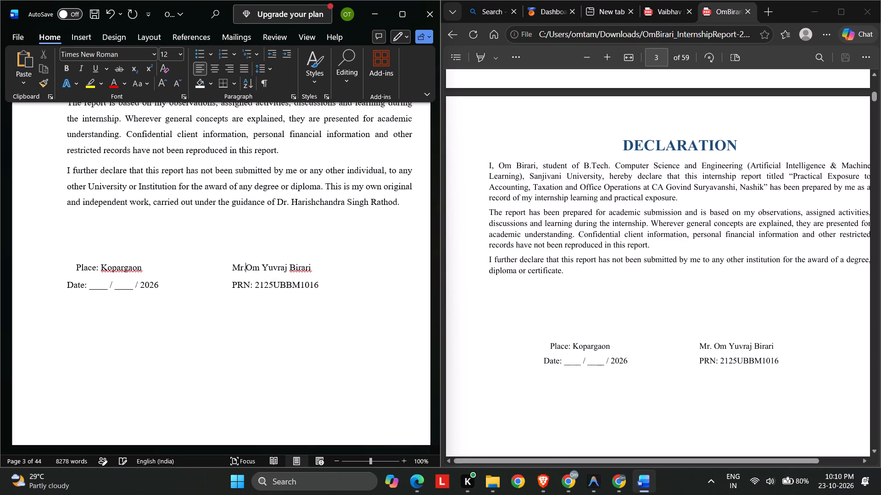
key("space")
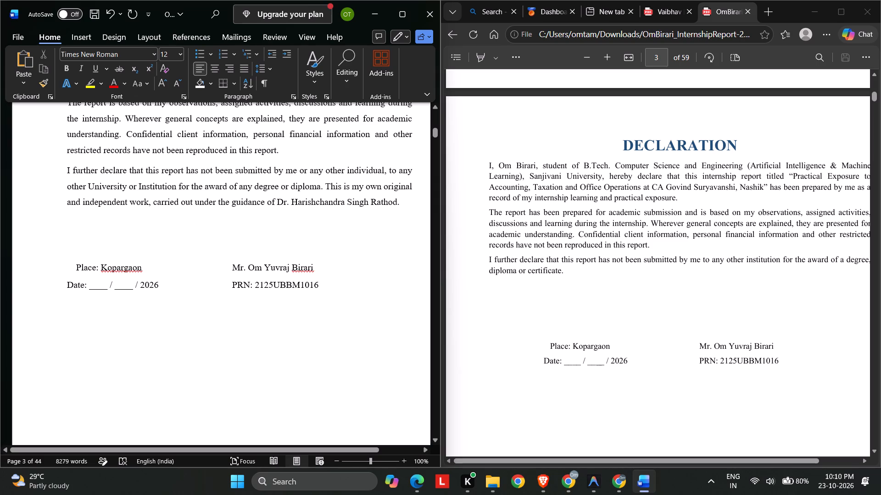
Compare the Internship Completion Certificate and Acknowledgement pages of the Word report with those in the reference PDF.
scroll(449, 372, "down", 18)
scroll(307, 343, "down", 3)
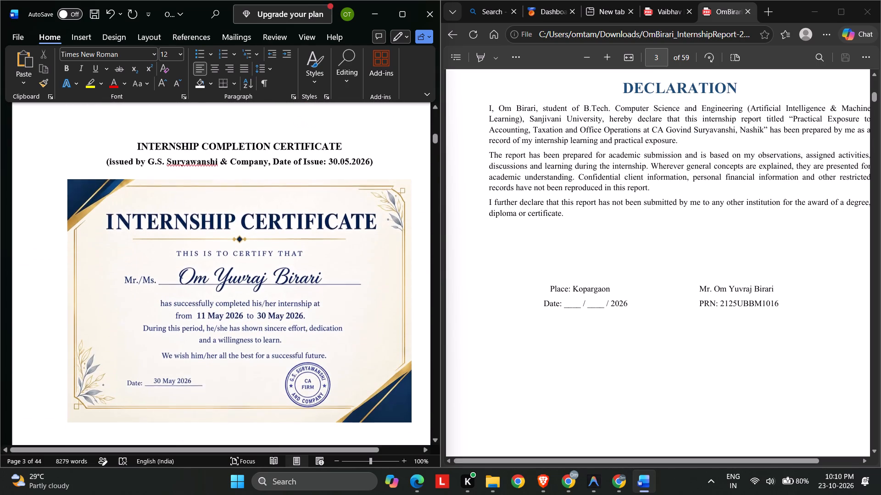
scroll(733, 311, "down", 12)
scroll(733, 311, "up", 3)
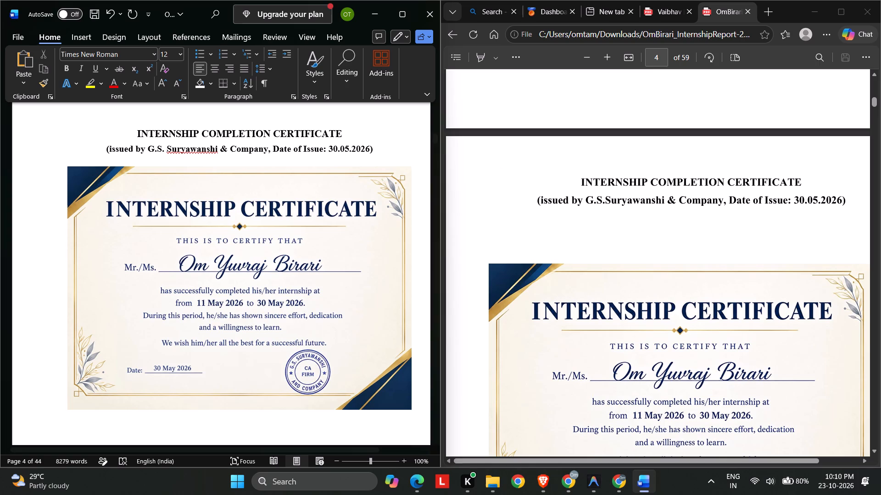
scroll(636, 234, "down", 9)
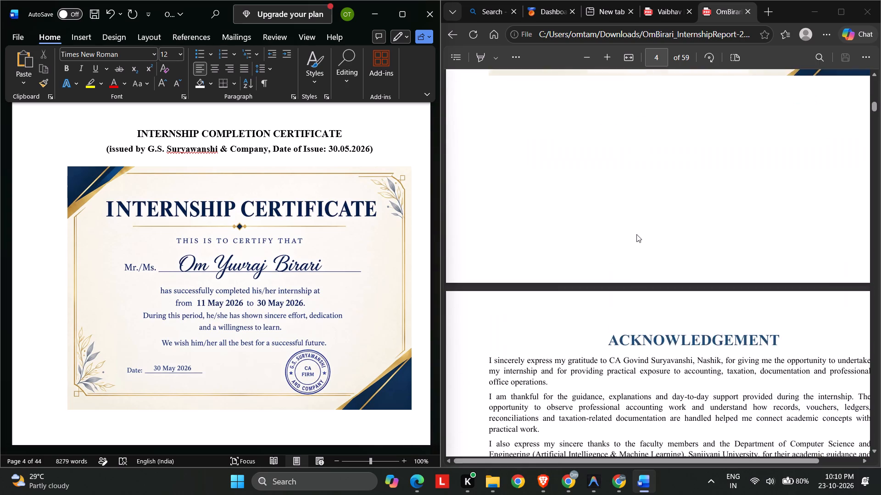
scroll(636, 234, "down", 2)
scroll(155, 243, "down", 20)
scroll(155, 243, "down", 3)
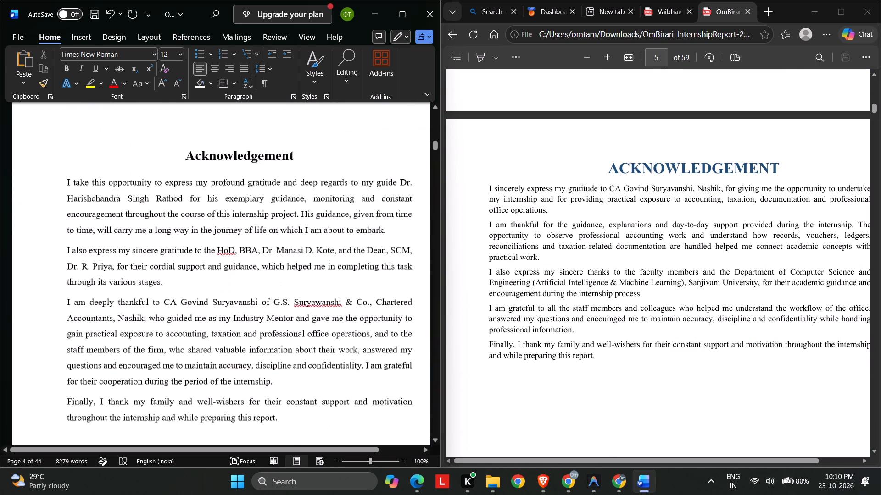
scroll(163, 235, "down", 3)
scroll(229, 237, "down", 3)
scroll(730, 311, "down", 4)
scroll(878, 327, "down", 2)
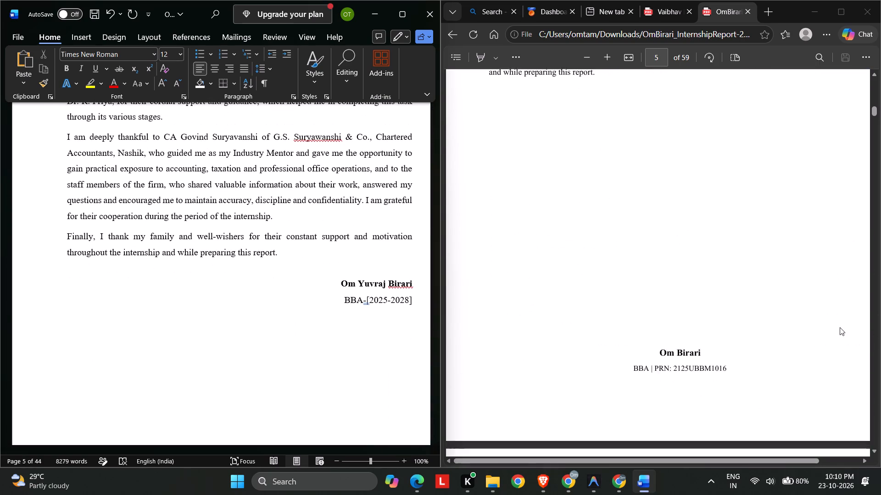
Switch to the reference PDF and try to select the student name and BBA/PRN lines closing the Acknowledgement.
scroll(840, 327, "down", 1)
scroll(837, 327, "up", 1)
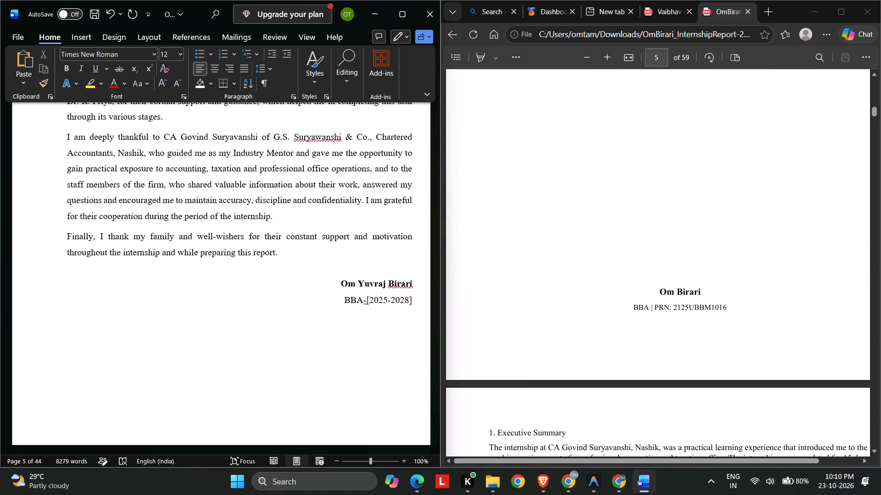
left_click_drag(647, 302, 737, 297)
left_click(630, 285)
left_click_drag(638, 285, 721, 302)
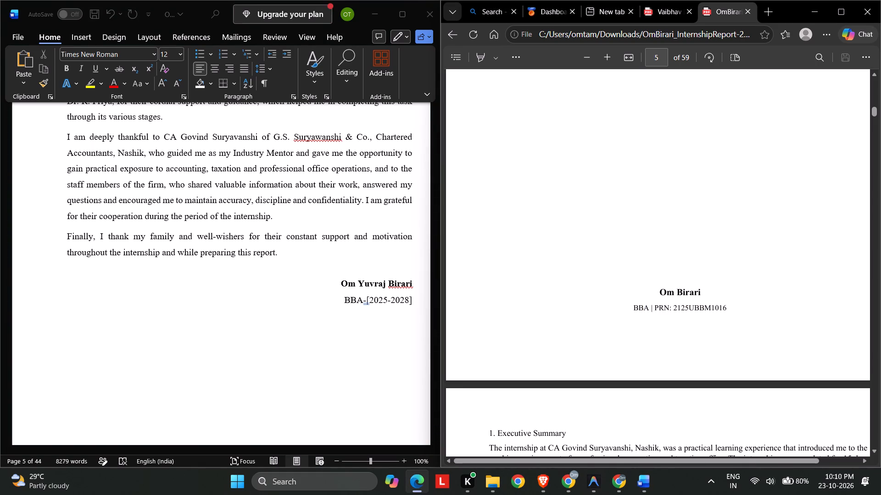
Copy the student name and BBA | PRN lines that close page 5 of the reference PDF in Edge.
left_click_drag(658, 289, 736, 313)
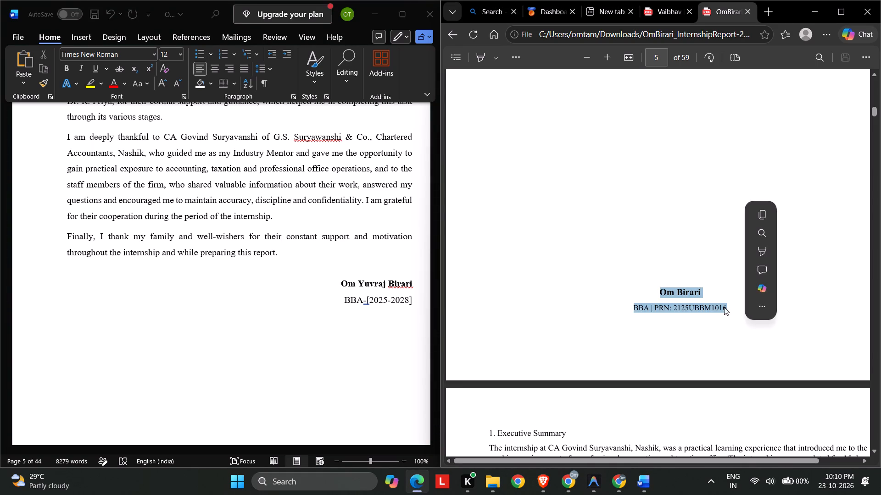
key("ctrl+c")
scroll(666, 307, "up", 6)
scroll(665, 306, "down", 4)
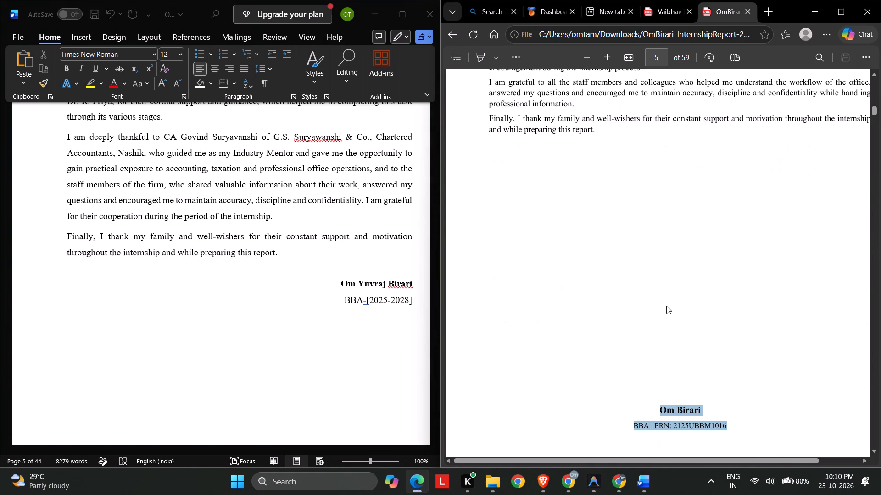
left_click_drag(669, 463, 659, 461)
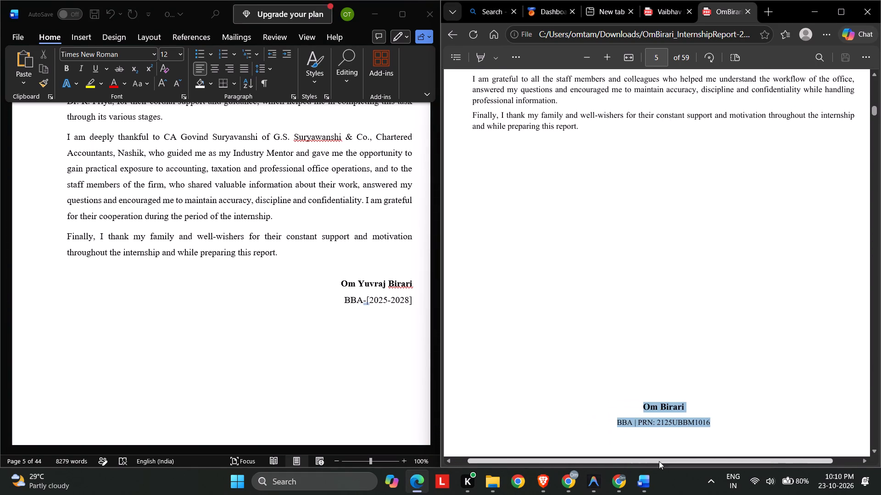
left_click_drag(659, 461, 777, 455)
Delete the right-aligned student name and BBA-[2025-2028] lines below the closing thanks paragraph in the Word report.
left_click_drag(411, 302, 362, 286)
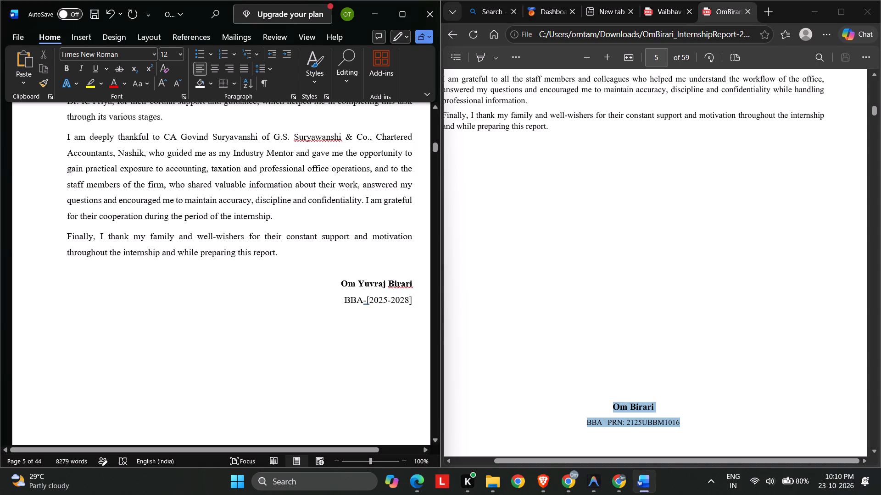
left_click_drag(362, 286, 349, 286)
left_click_drag(340, 286, 427, 303)
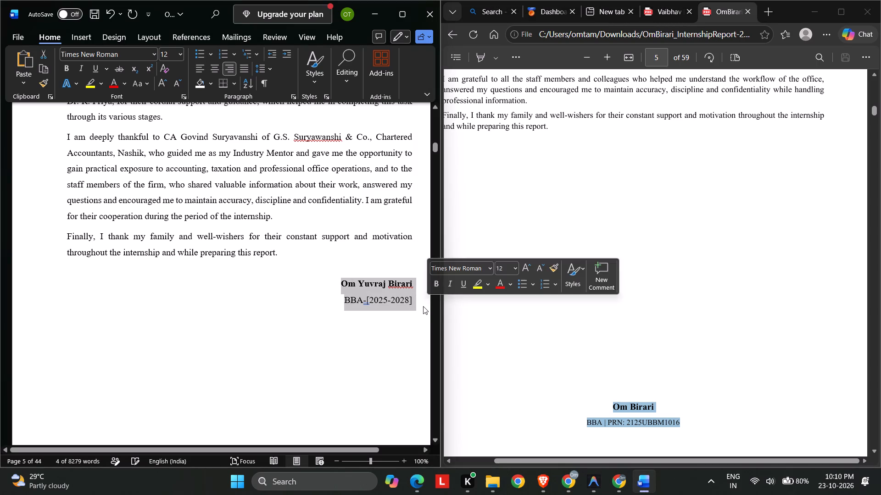
key("BackSpace")
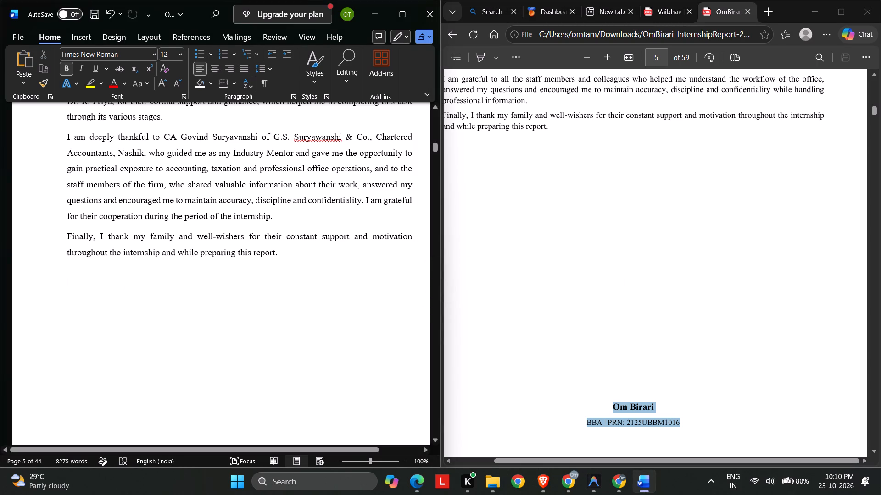
Insert 20 blank lines below the closing thanks paragraph to bring the sign-off position near the bottom of the page.
scroll(370, 310, "down", 5)
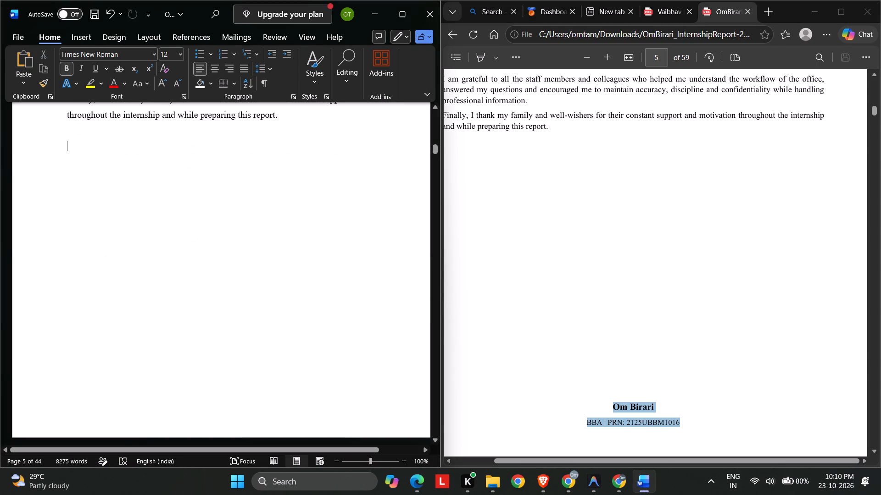
key("Return")
key("Return")
key("Return")
key("Return")
key("Return")
key("Return")
key("Return")
key("Return")
key("Return")
key("Return")
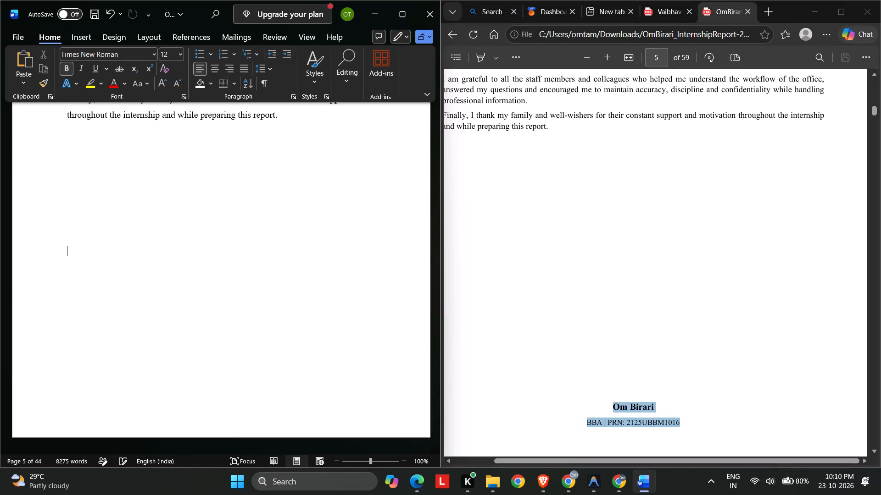
key("Return")
key("Return")
key("Return")
key("Return")
key("Return")
key("Return")
key("Return")
key("Return")
key("Return")
key("Return")
key("Return")
key("Return")
key("BackSpace")
key("BackSpace")
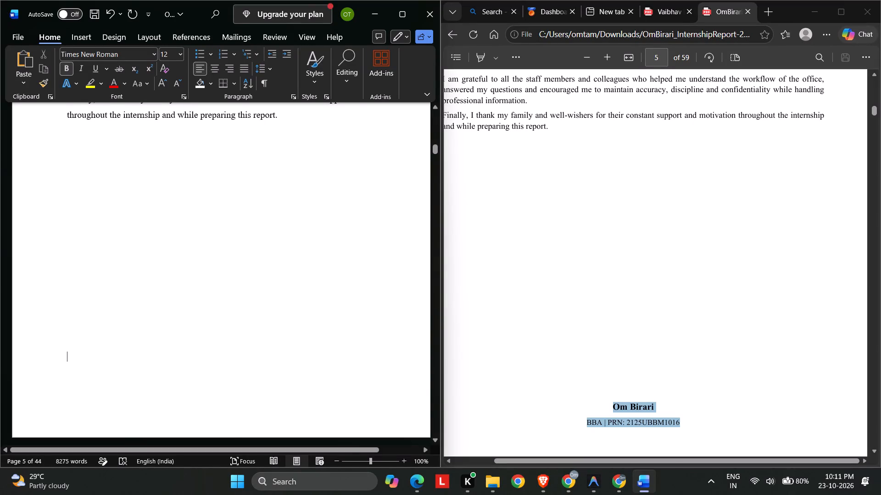
Paste the copied student name and BBA | PRN text centred, and split it into two lines after the name.
left_click(215, 67)
key("ctrl+v")
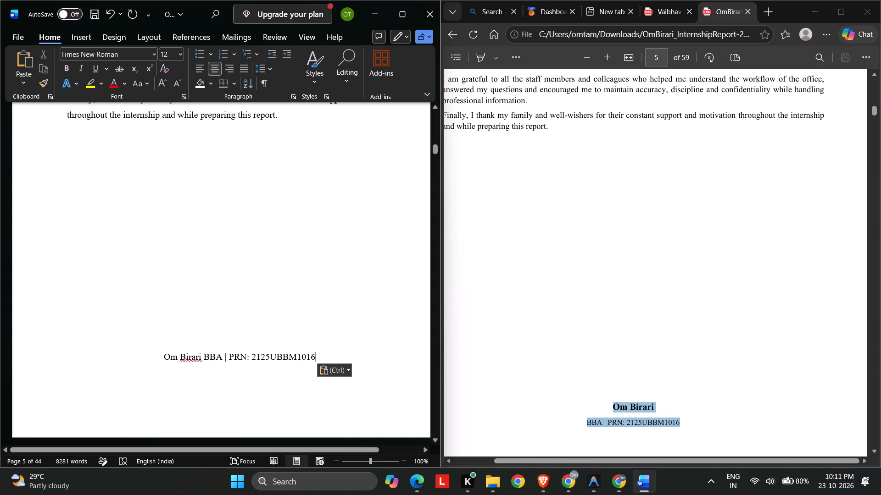
left_click(205, 355)
key("Return")
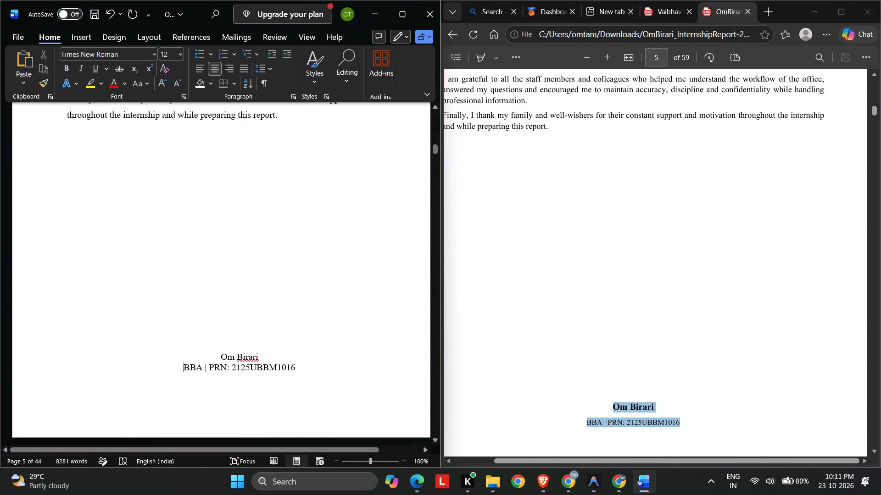
left_click(221, 355)
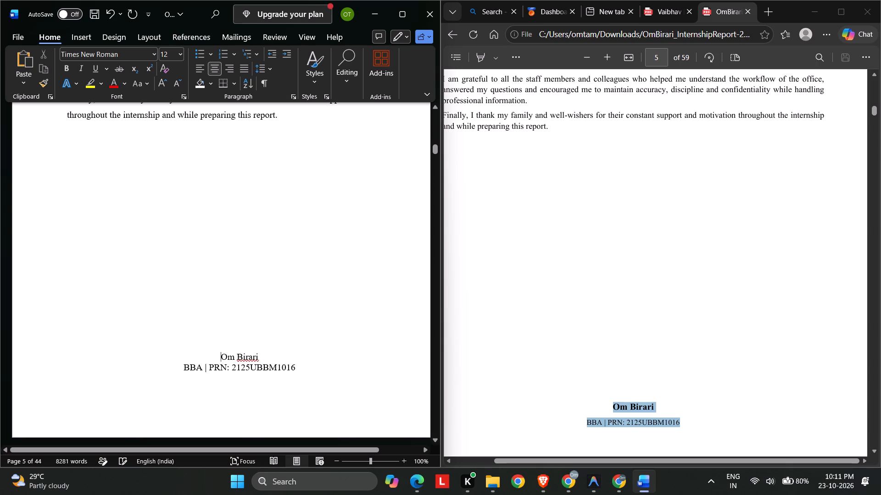
Add one blank line above the centred student name at the bottom of the acknowledgement page.
key("Return")
key("Return")
key("BackSpace")
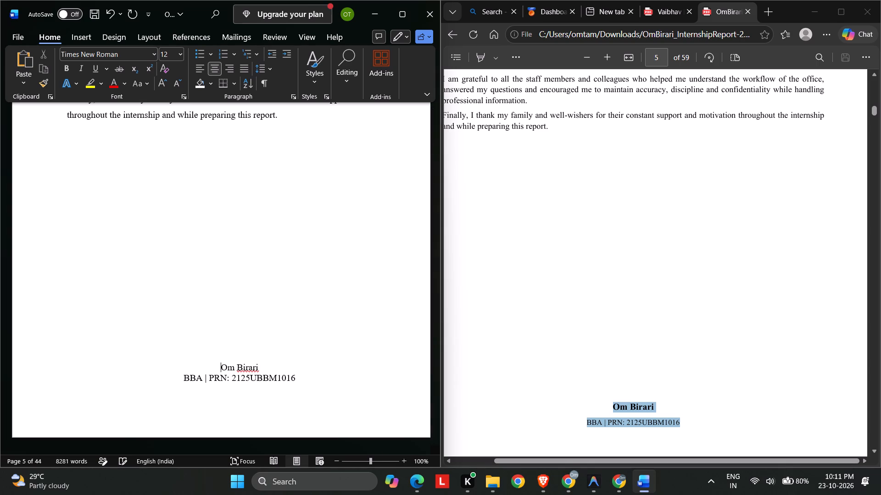
left_click(278, 300)
Compare the Word report's acknowledgement and index pages with reference PDF pages 5 to 8, including the Executive Summary, Introduction and Internship Profile.
left_click(593, 346)
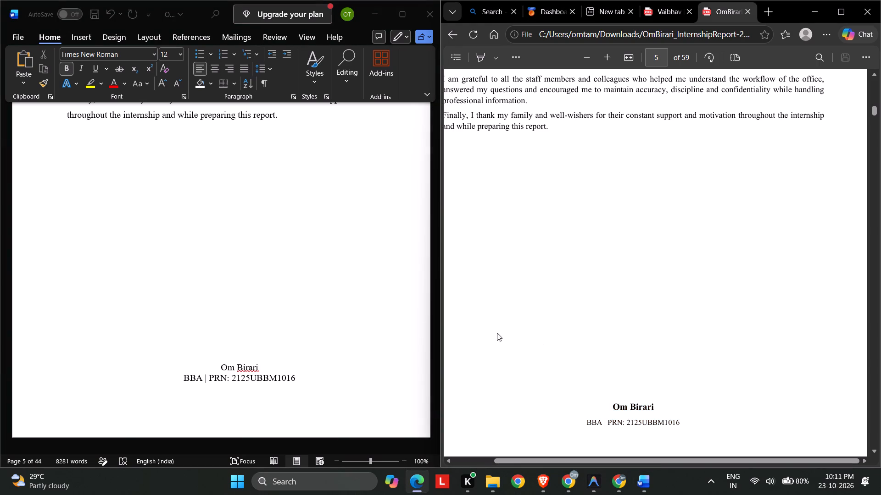
scroll(368, 302, "up", 6)
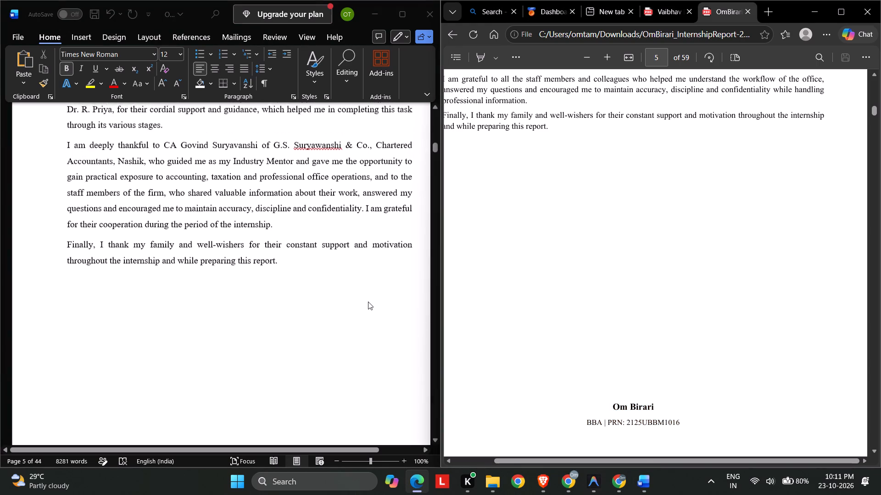
scroll(368, 302, "up", 6)
scroll(369, 300, "down", 11)
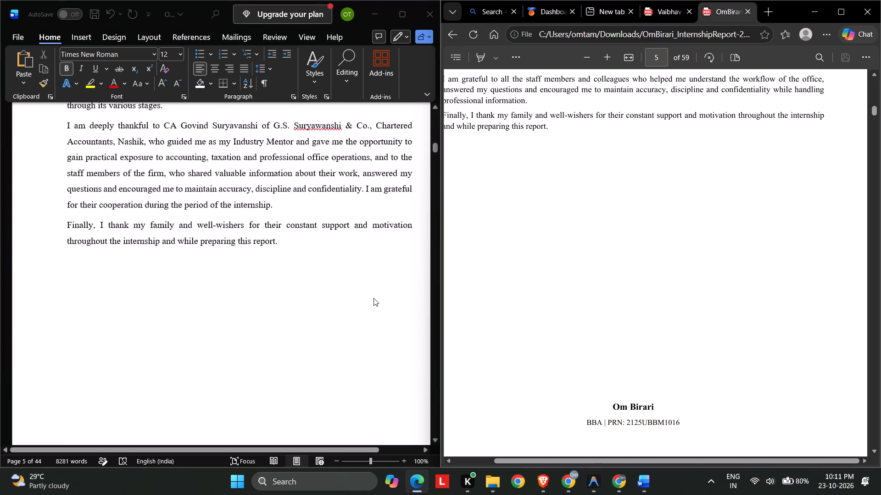
scroll(374, 298, "down", 16)
scroll(700, 278, "down", 4)
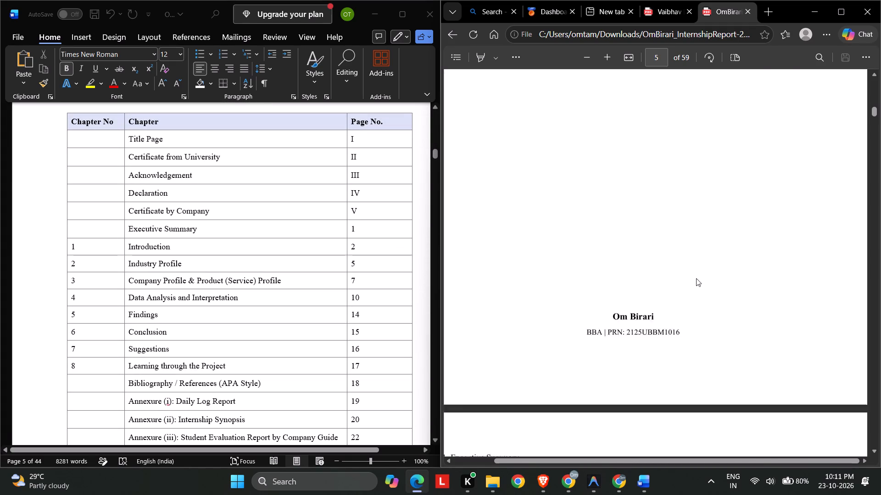
scroll(696, 278, "down", 6)
scroll(693, 279, "up", 6)
scroll(690, 278, "down", 1)
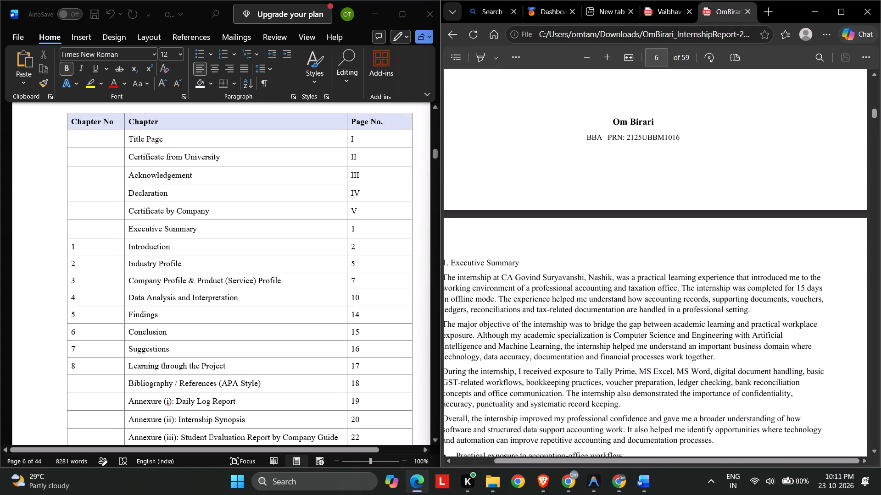
left_click_drag(662, 459, 631, 462)
scroll(574, 280, "down", 10)
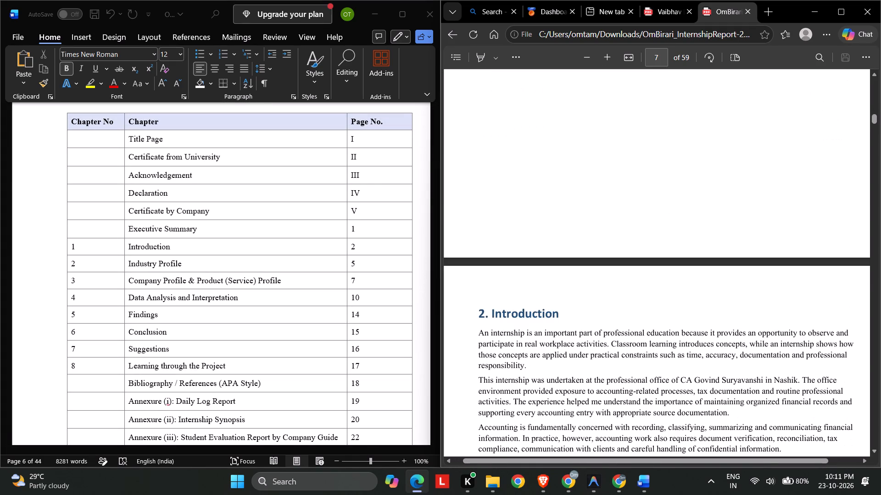
scroll(590, 278, "down", 13)
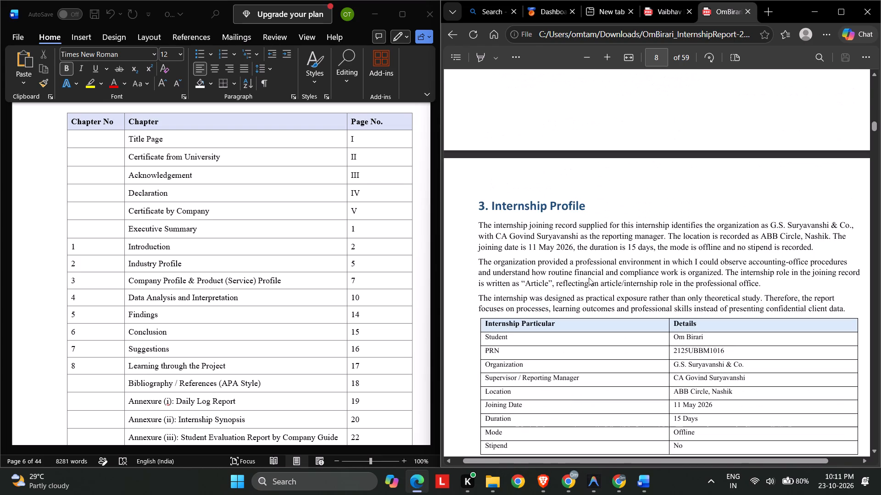
scroll(589, 278, "up", 6)
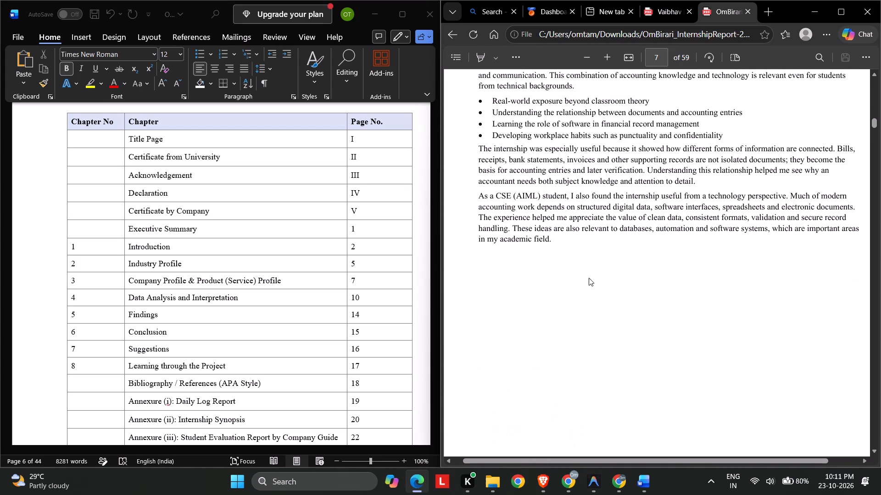
scroll(589, 278, "up", 5)
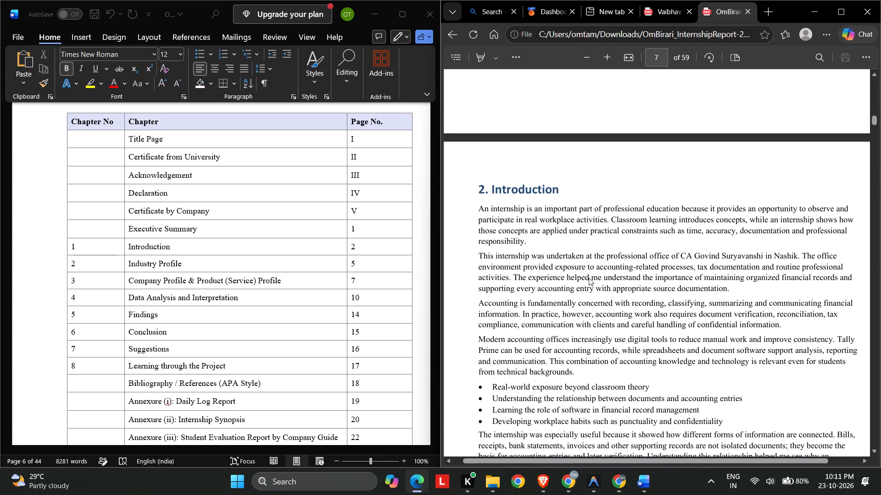
Set the line spacing of the blank paragraph above the acknowledgement sign-off to 1.5 lines.
left_click(75, 35)
left_click(78, 36)
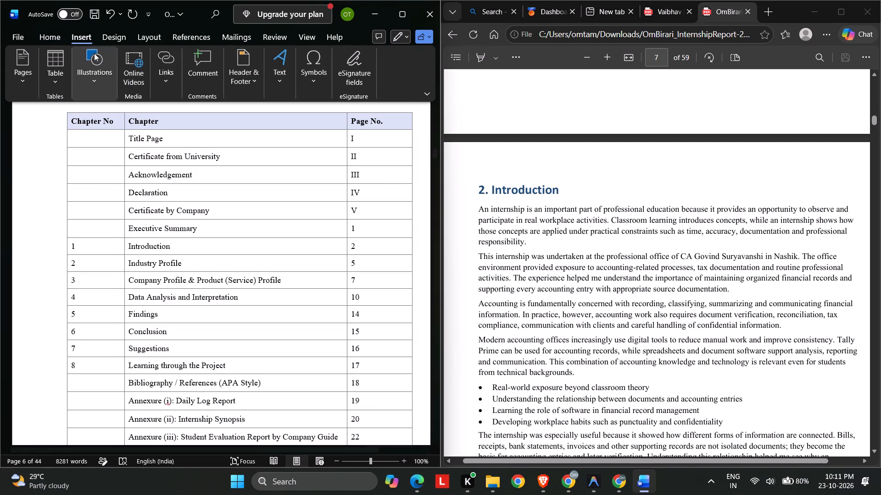
left_click(57, 37)
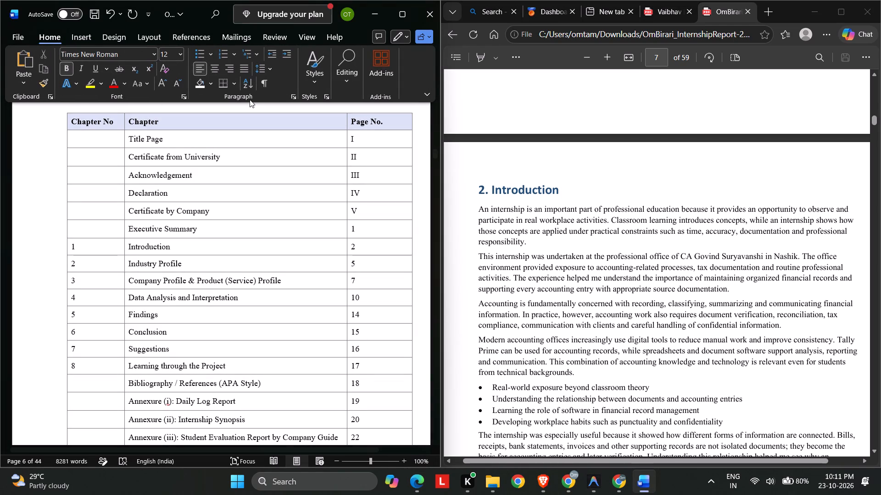
left_click(293, 93)
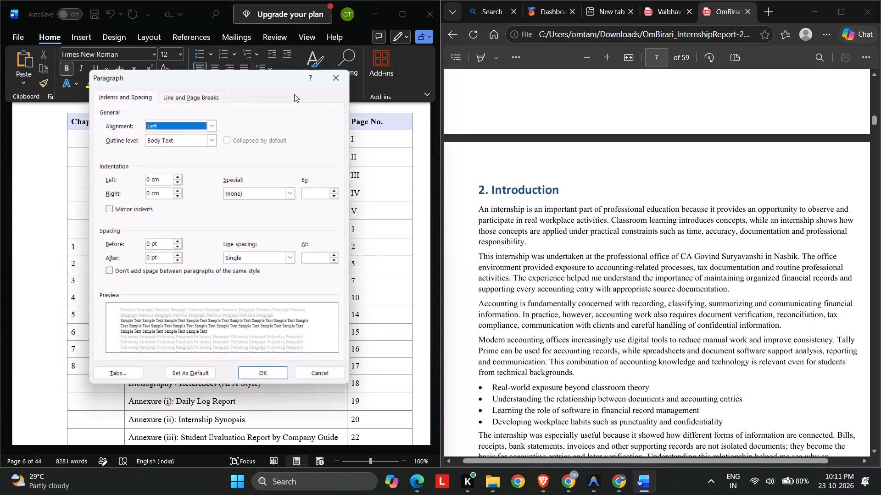
left_click(255, 254)
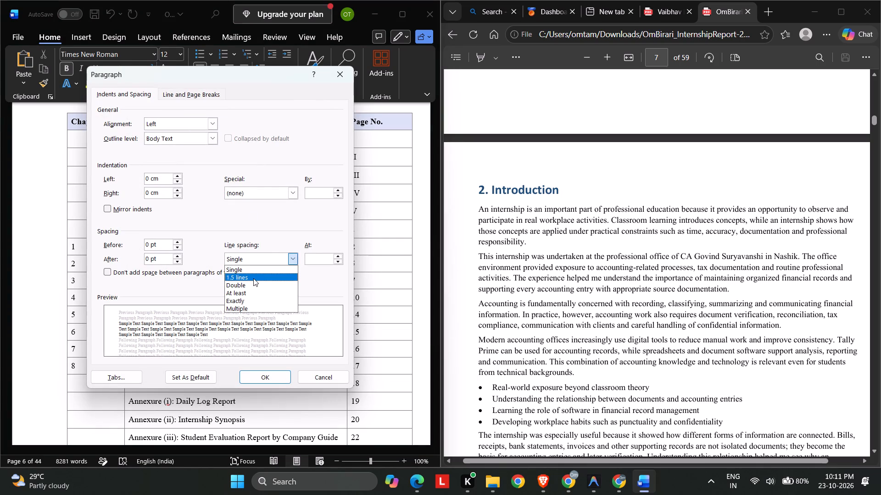
left_click(253, 278)
left_click(270, 377)
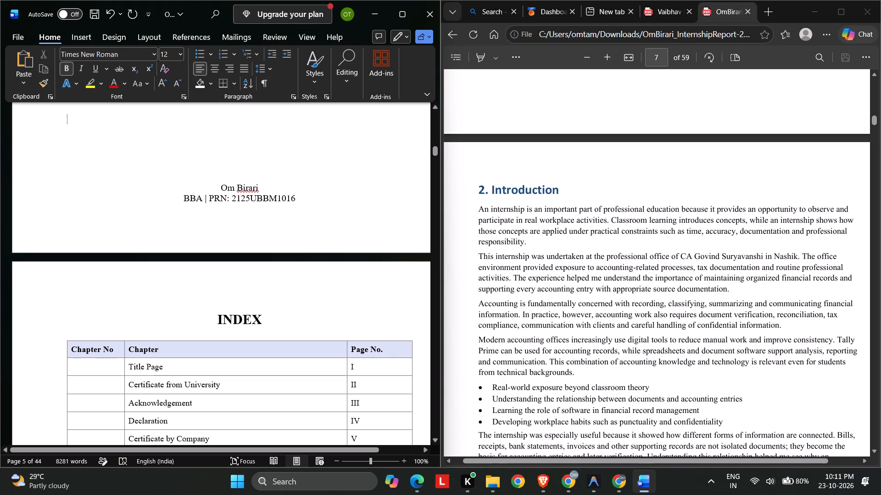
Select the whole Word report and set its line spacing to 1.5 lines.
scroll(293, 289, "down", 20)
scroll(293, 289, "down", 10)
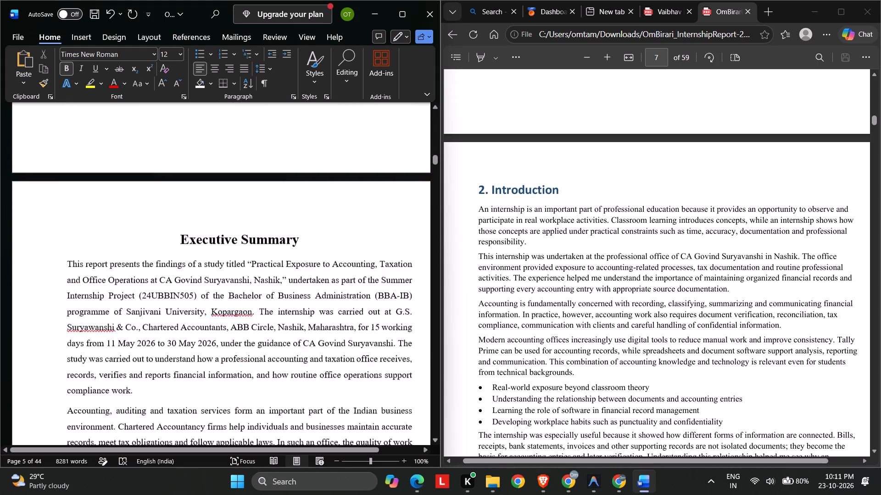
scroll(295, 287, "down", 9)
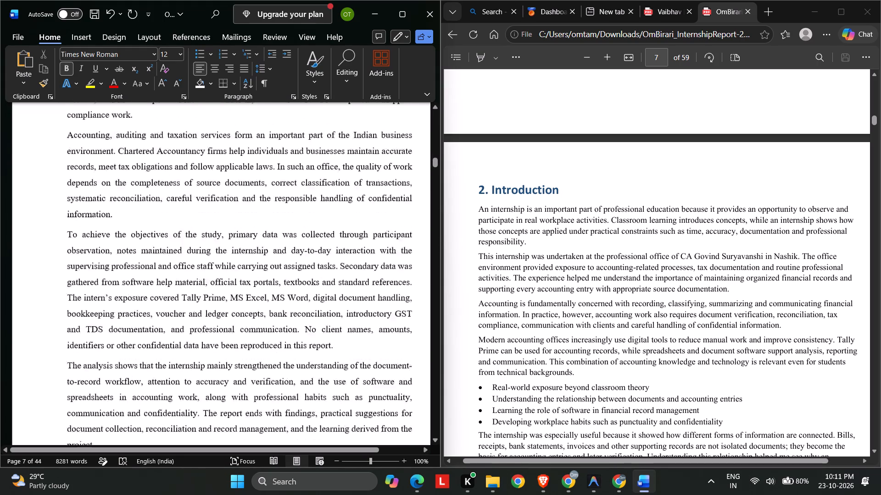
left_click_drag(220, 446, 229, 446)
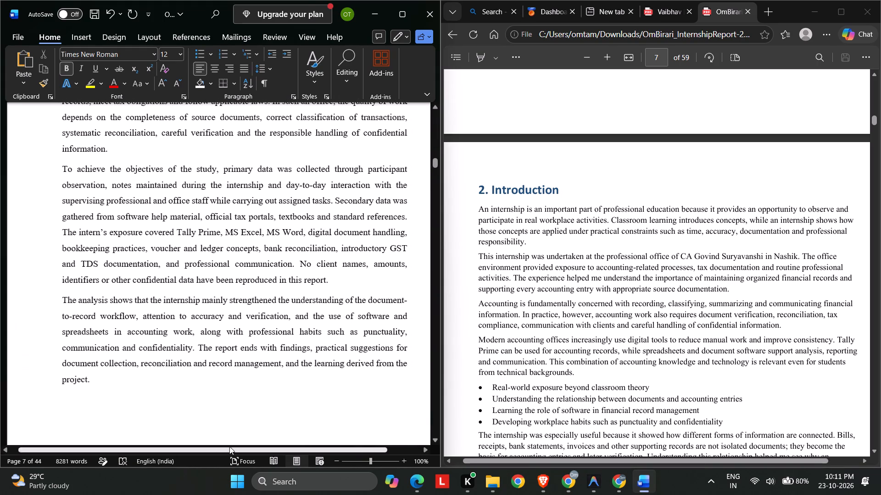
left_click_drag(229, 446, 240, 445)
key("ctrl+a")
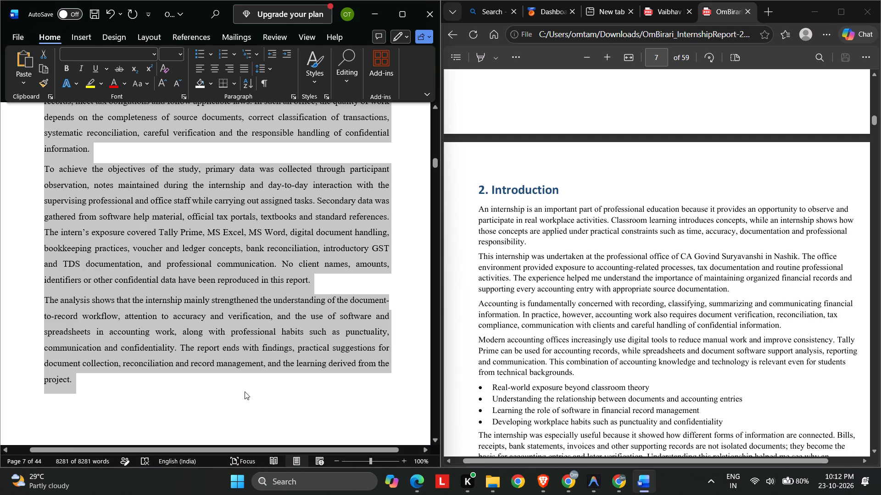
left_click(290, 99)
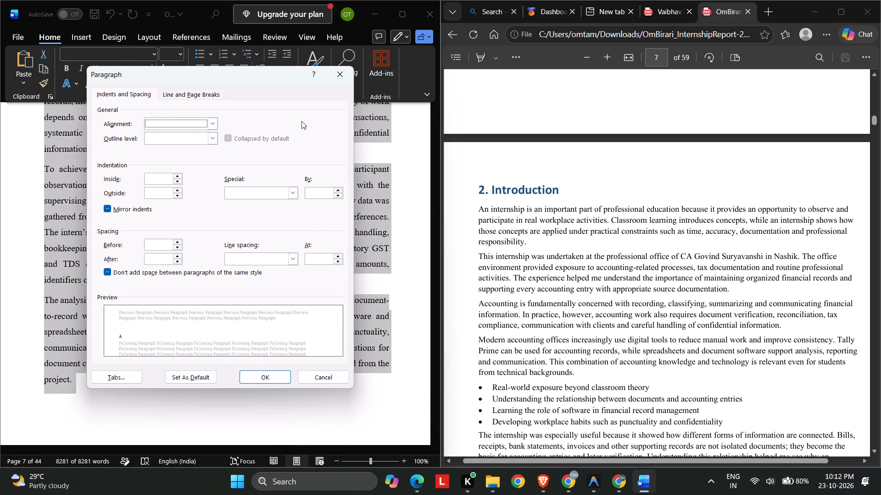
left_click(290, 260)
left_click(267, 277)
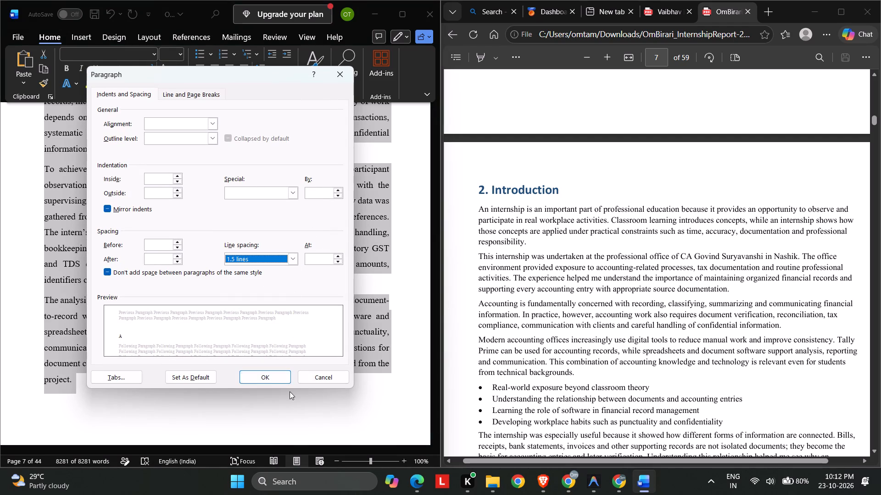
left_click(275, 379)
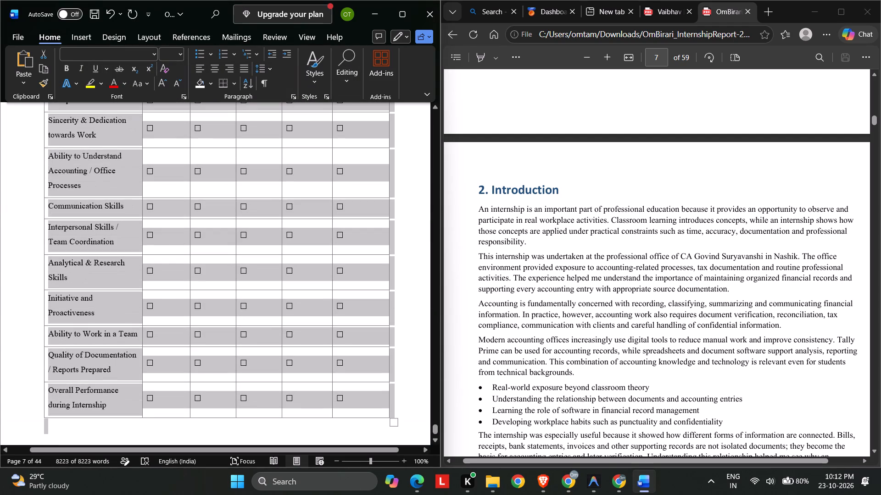
Go back to the start of the report and check how the new line spacing affects the cover page layout.
left_click(418, 319)
scroll(406, 324, "up", 5)
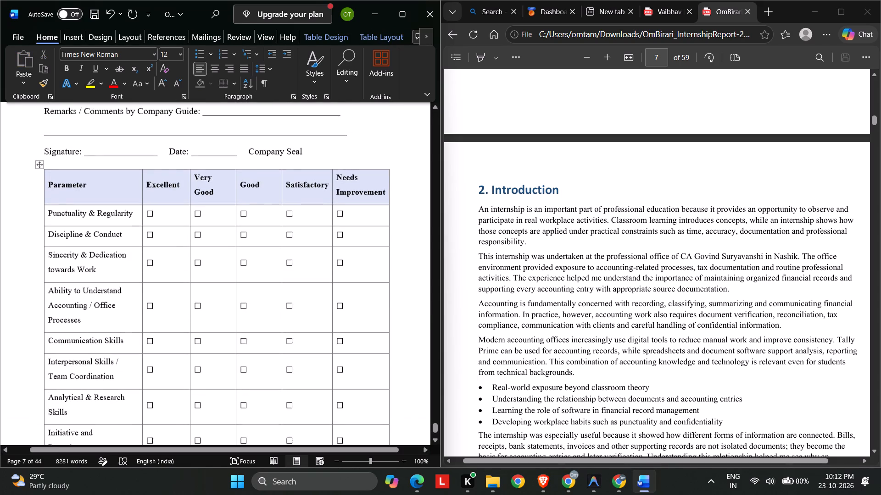
left_click_drag(434, 426, 441, 174)
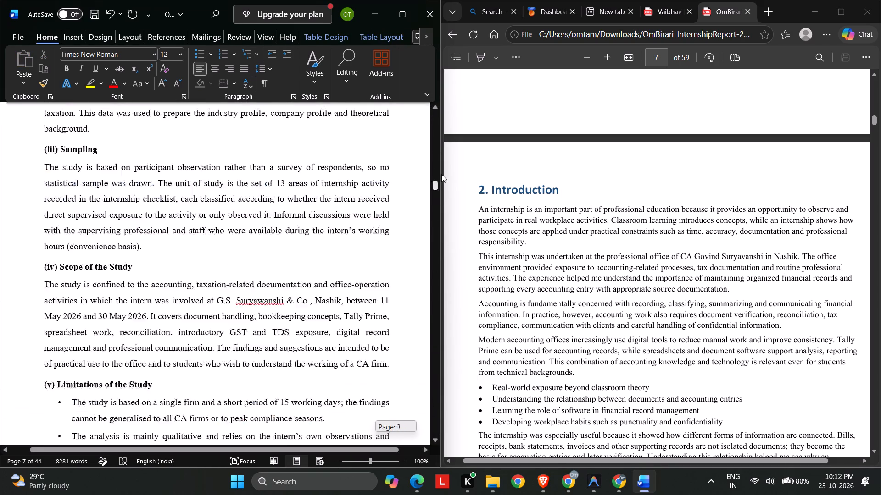
left_click_drag(441, 174, 441, 120)
scroll(370, 217, "up", 13)
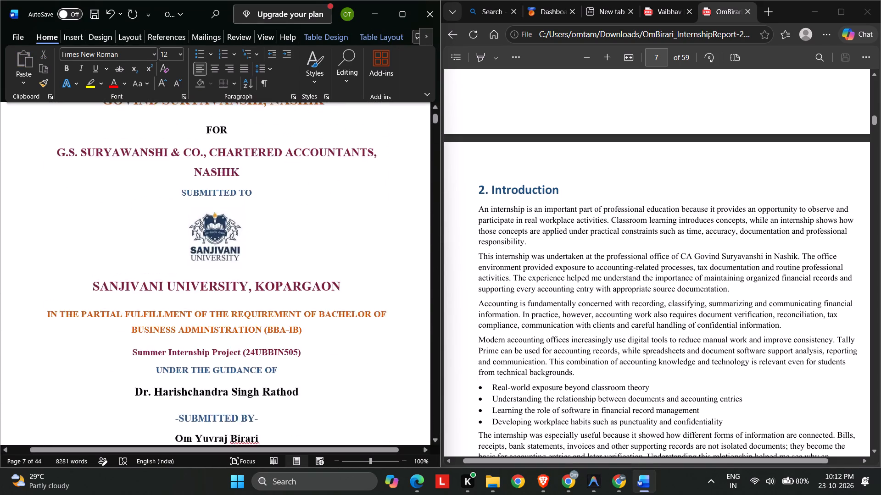
scroll(361, 210, "up", 15)
scroll(362, 202, "down", 19)
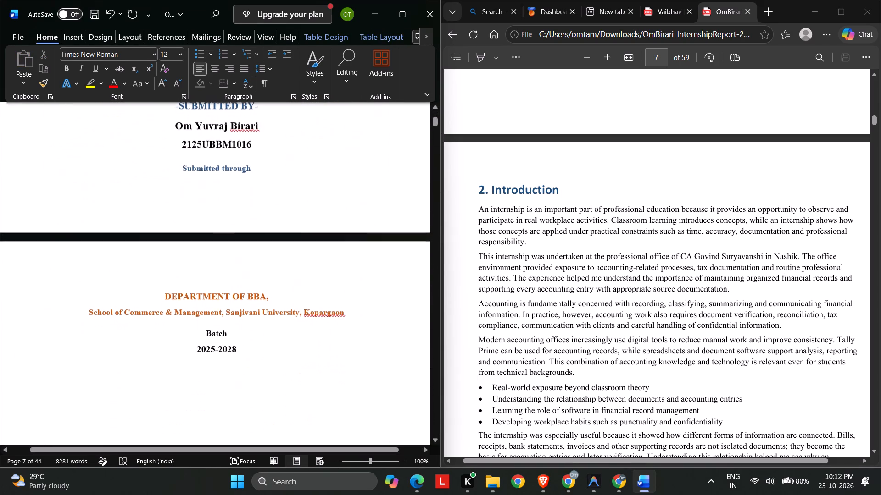
scroll(285, 352, "down", 9)
scroll(286, 348, "up", 6)
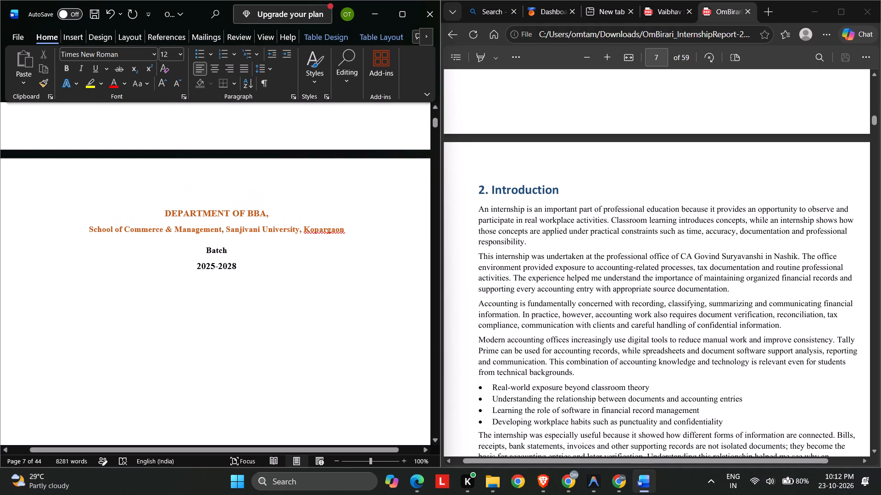
Minimise the reference PDF's browser window and maximise the Word report window.
left_click(814, 9)
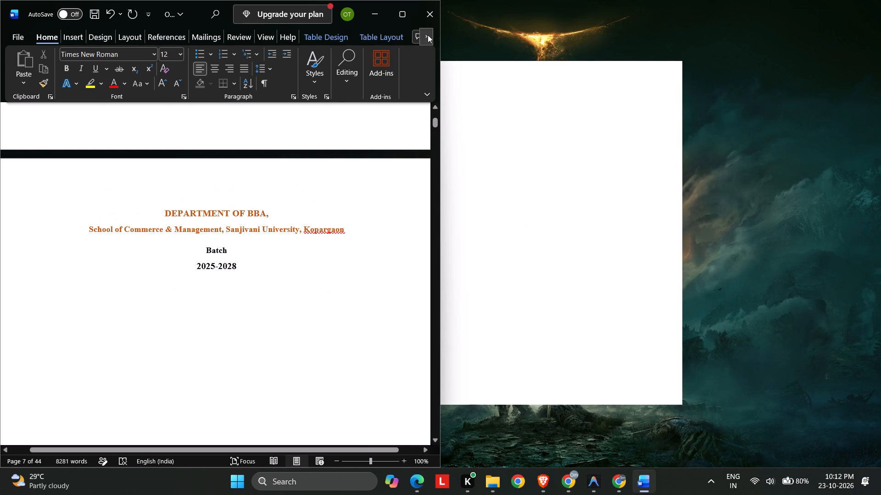
left_click(406, 15)
Examine the cover page from the project title to the department and batch lines for page overflow.
scroll(524, 222, "down", 1)
scroll(524, 222, "up", 4)
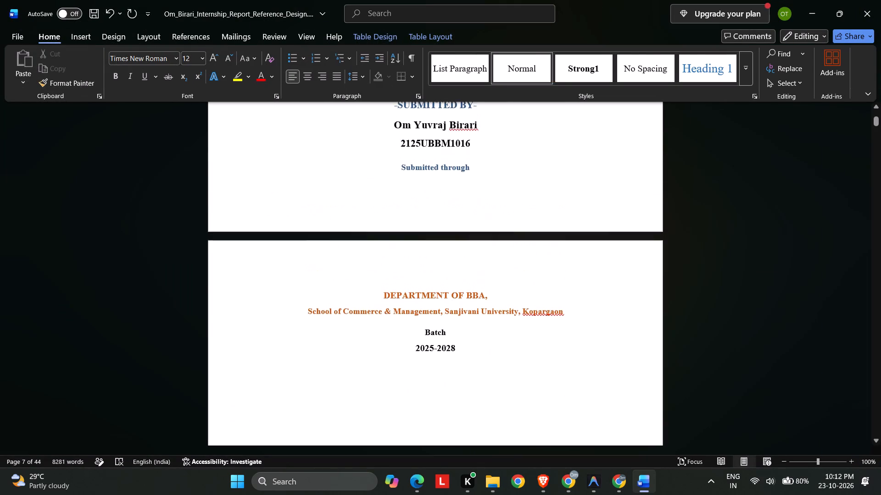
scroll(515, 235, "up", 20)
scroll(514, 232, "down", 1)
scroll(514, 232, "up", 3)
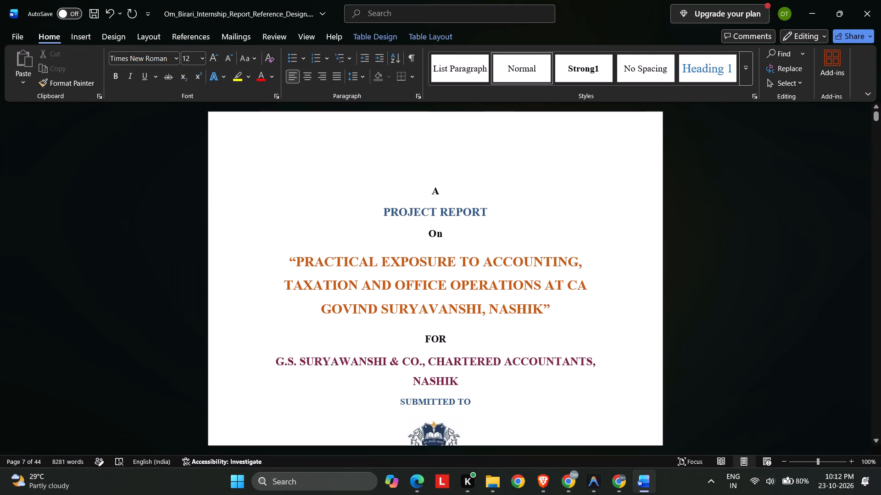
scroll(434, 169, "down", 9)
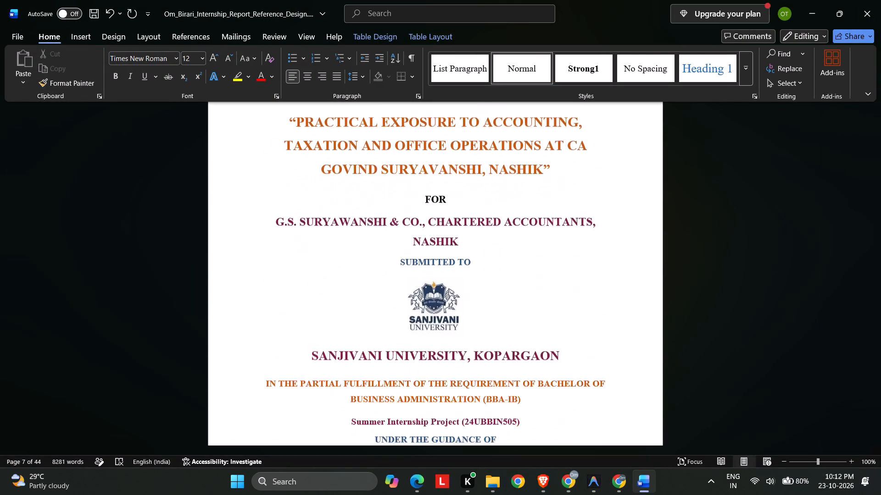
scroll(436, 169, "down", 5)
scroll(493, 208, "down", 4)
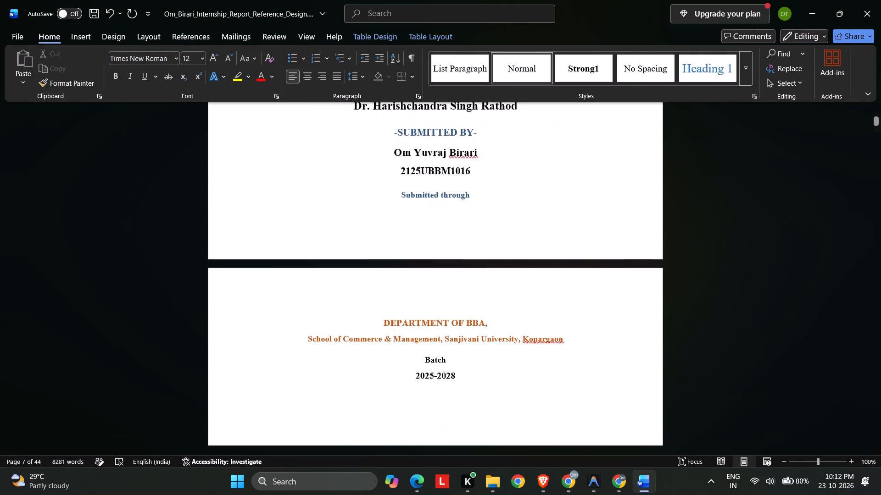
scroll(495, 208, "down", 2)
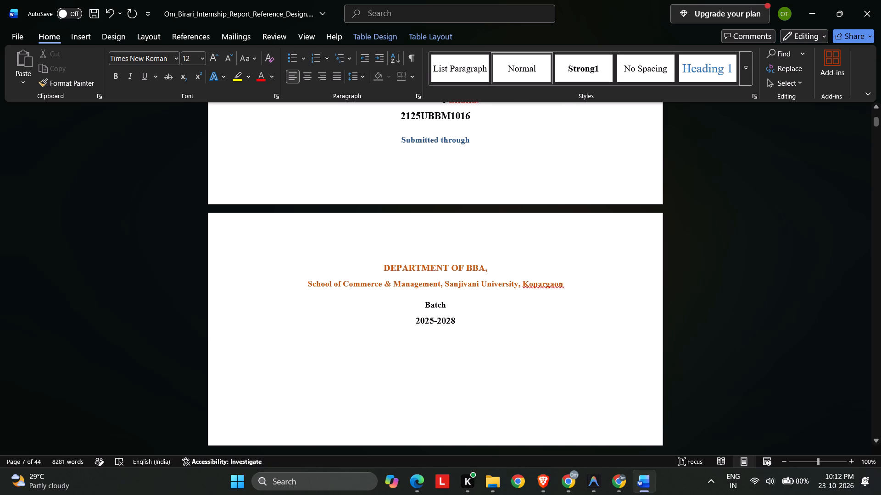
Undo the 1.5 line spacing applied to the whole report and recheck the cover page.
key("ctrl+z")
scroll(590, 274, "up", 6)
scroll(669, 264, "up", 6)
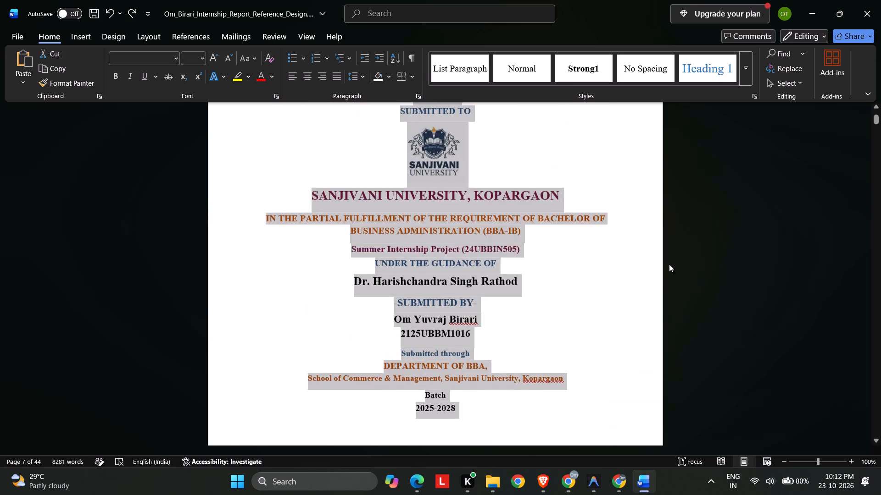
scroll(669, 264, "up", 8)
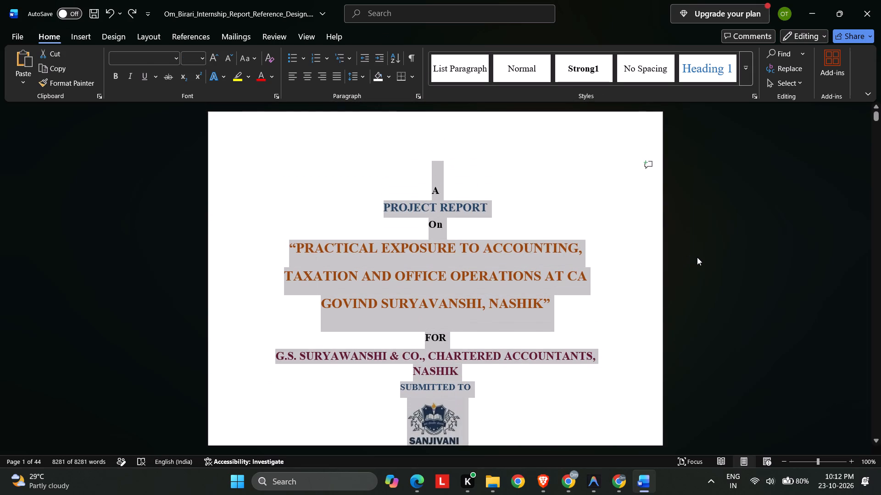
Review the report's opening pages side by side, from the cover page to the acknowledgement and index pages.
left_click(697, 257)
scroll(695, 257, "down", 2)
scroll(691, 257, "down", 3, "ctrl")
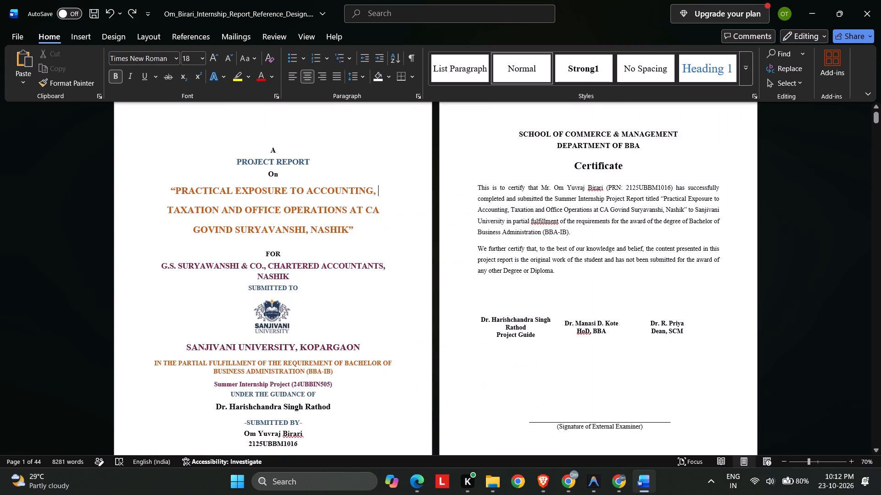
scroll(686, 251, "down", 2, "ctrl")
scroll(686, 250, "down", 14)
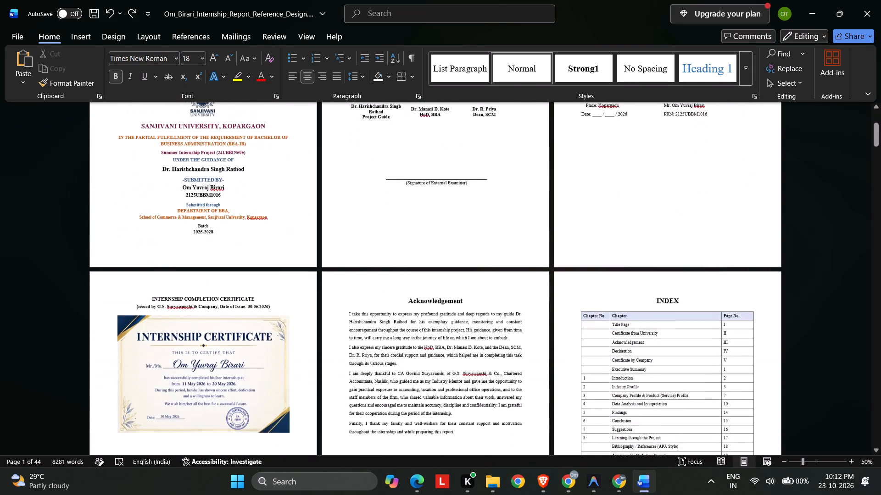
scroll(684, 243, "down", 12)
scroll(684, 241, "up", 5)
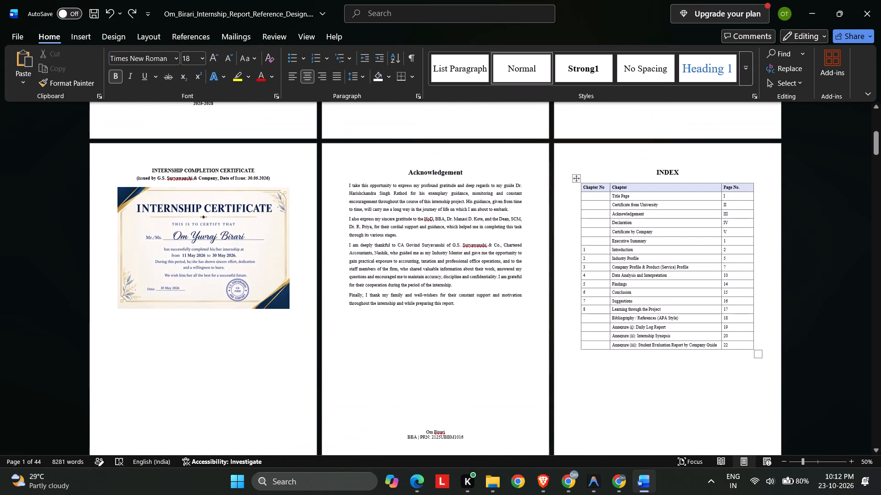
scroll(684, 240, "down", 3)
scroll(684, 239, "up", 5)
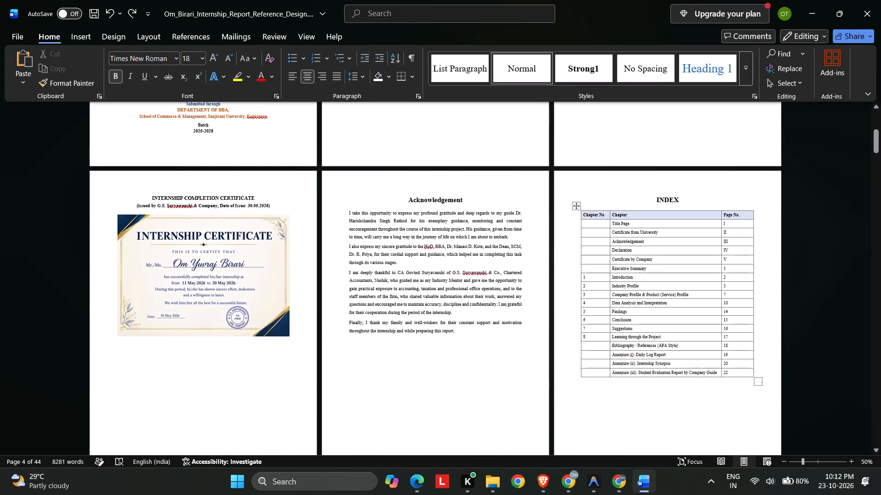
scroll(684, 239, "up", 1)
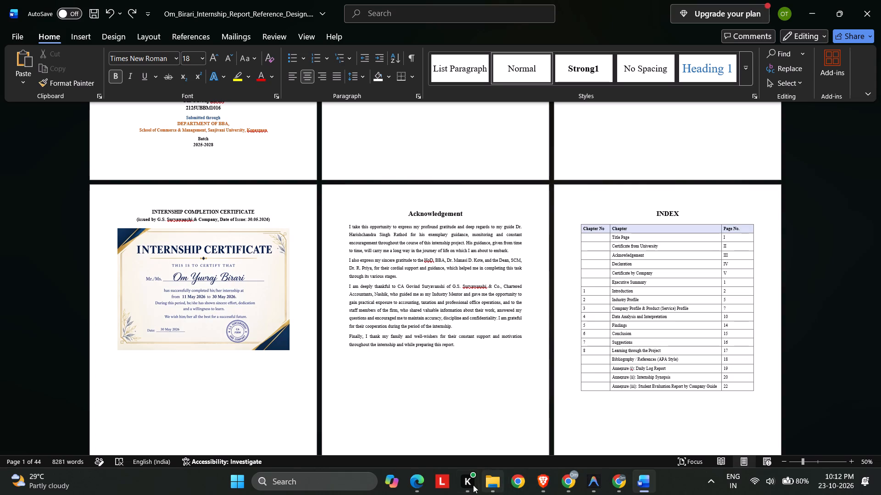
Check in the reference PDF in Edge which page follows the acknowledgement sign-off, and return to the Word report.
left_click(426, 482)
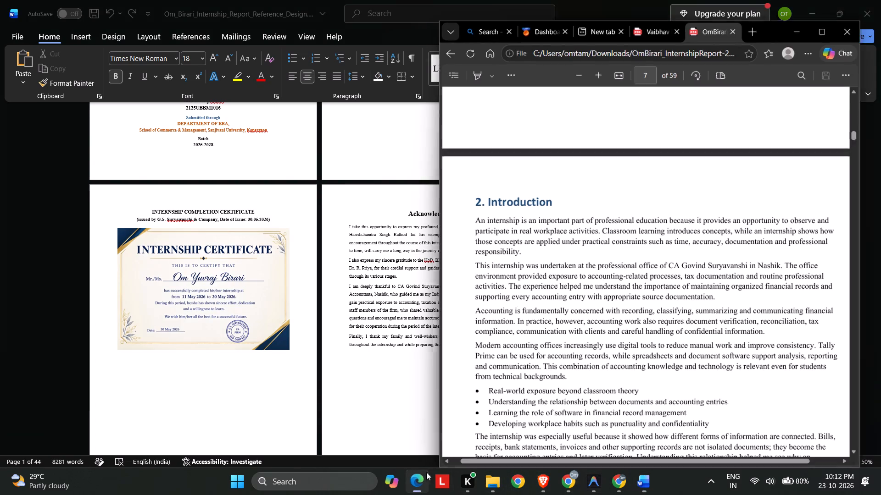
scroll(616, 157, "up", 16)
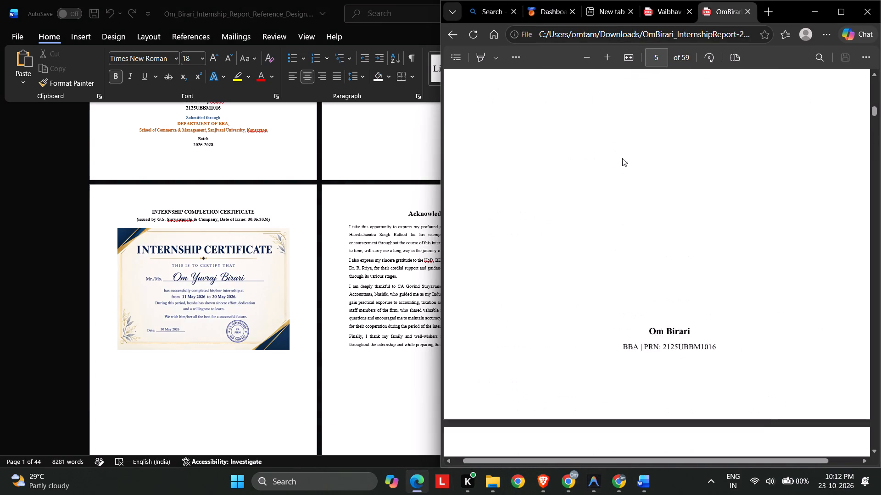
scroll(638, 157, "up", 4)
scroll(641, 154, "down", 10)
scroll(641, 147, "up", 5)
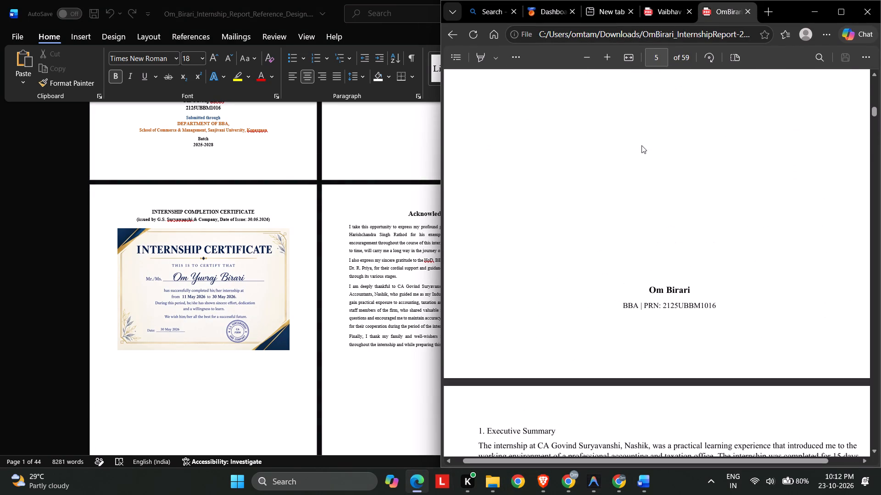
scroll(641, 145, "down", 5)
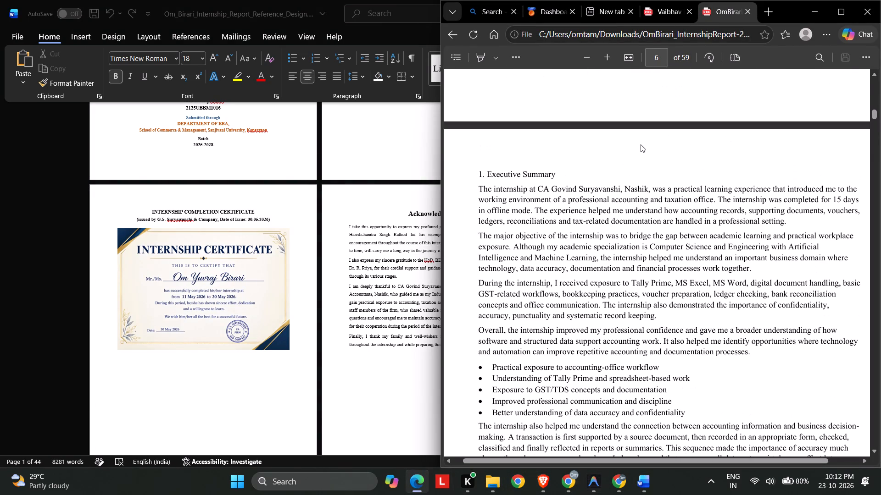
scroll(641, 144, "down", 2)
scroll(639, 143, "up", 2)
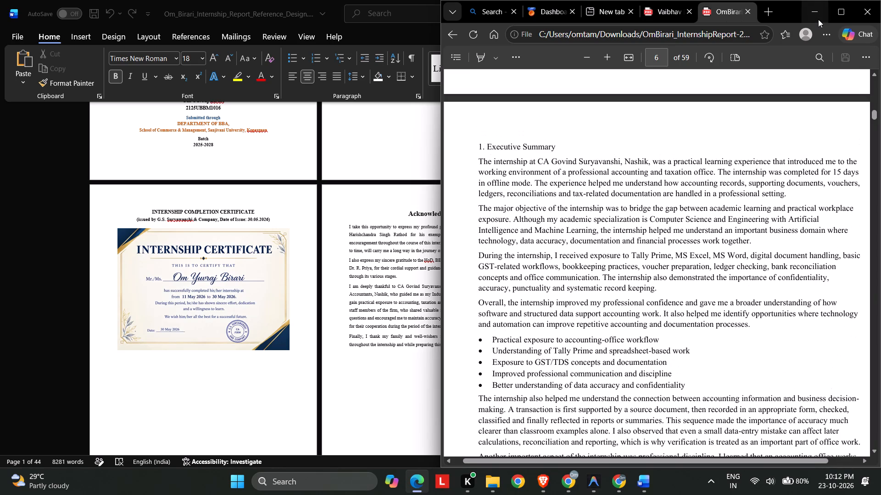
left_click(818, 19)
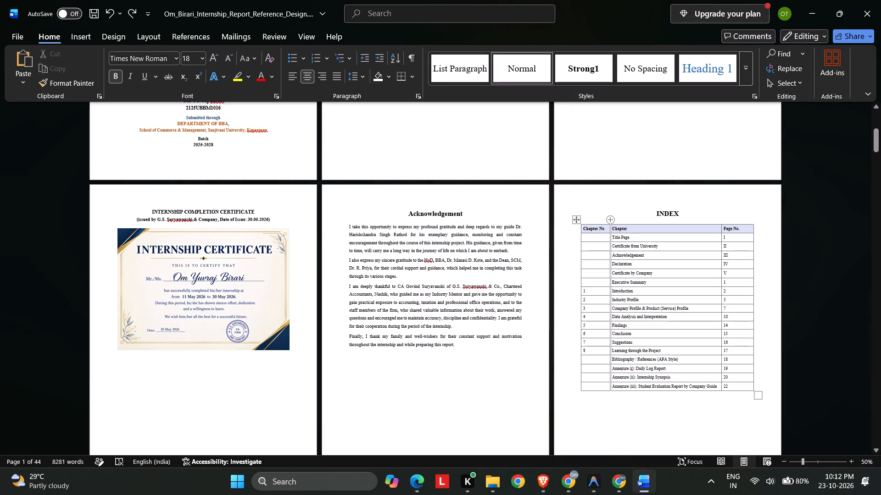
Examine the report's index page and its place between the acknowledgement and the executive summary.
scroll(724, 204, "down", 6)
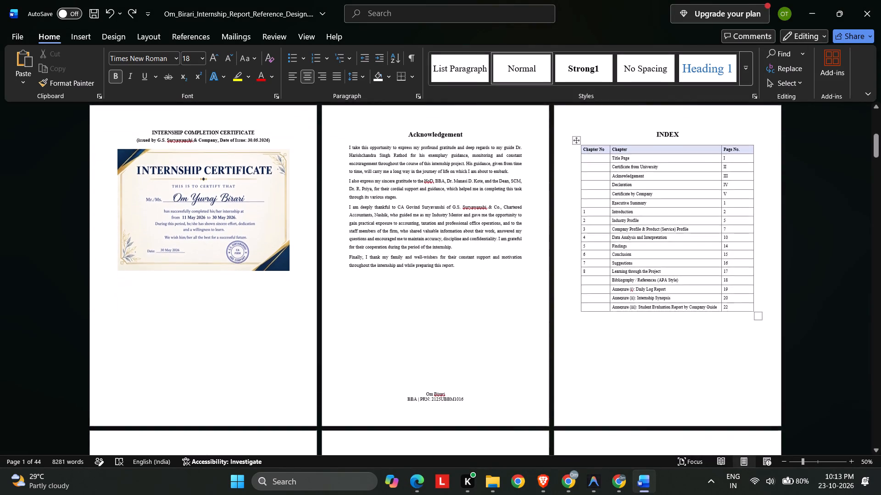
scroll(722, 204, "down", 9)
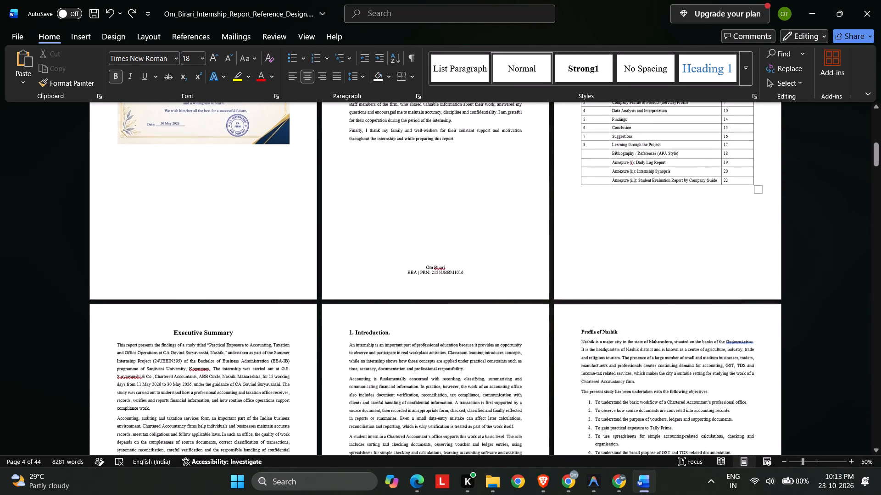
scroll(721, 204, "up", 12)
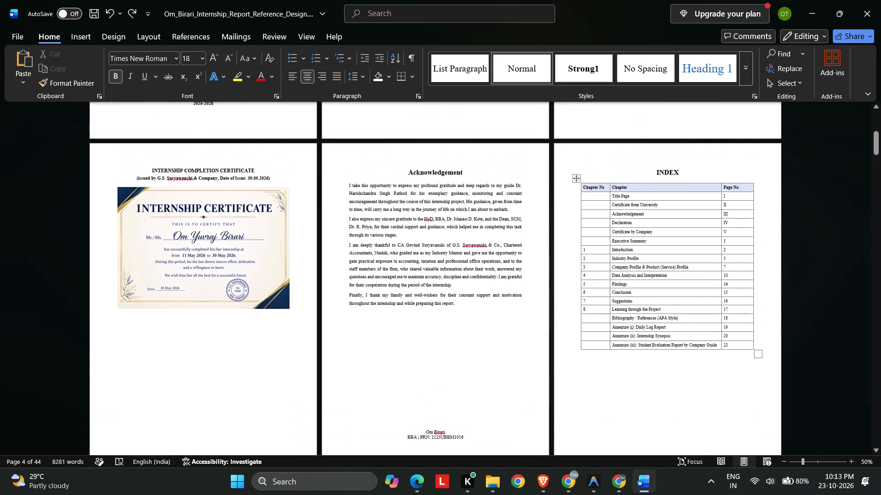
left_click_drag(645, 170, 696, 167)
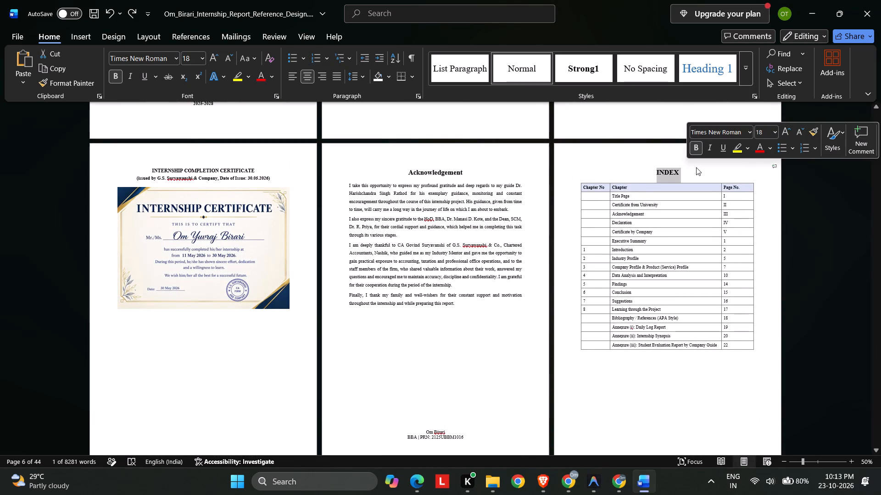
left_click(657, 395)
scroll(708, 354, "down", 5)
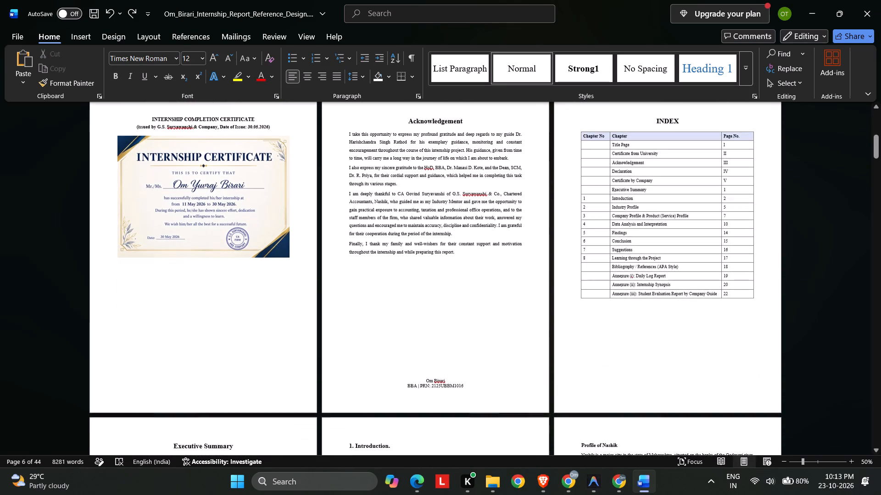
scroll(708, 354, "down", 10)
scroll(710, 352, "up", 17)
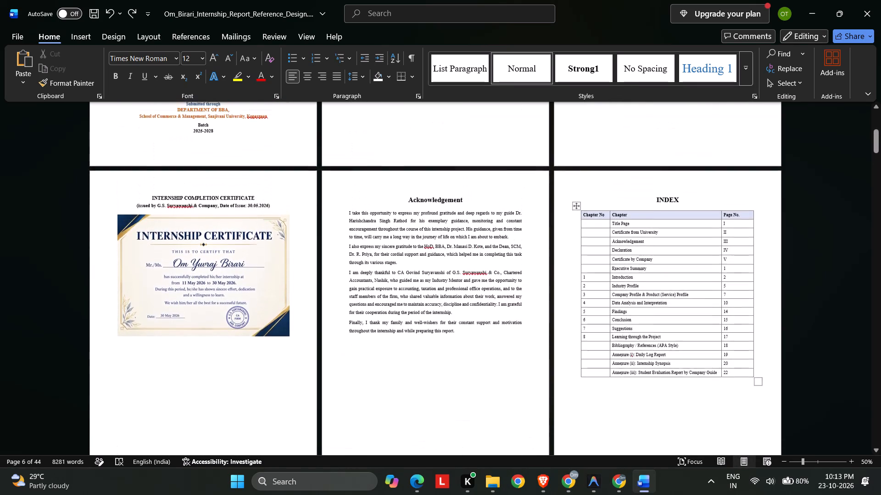
scroll(711, 351, "up", 1)
Copy the INDEX heading together with the whole chapter and page number table below it.
left_click_drag(760, 381, 744, 381)
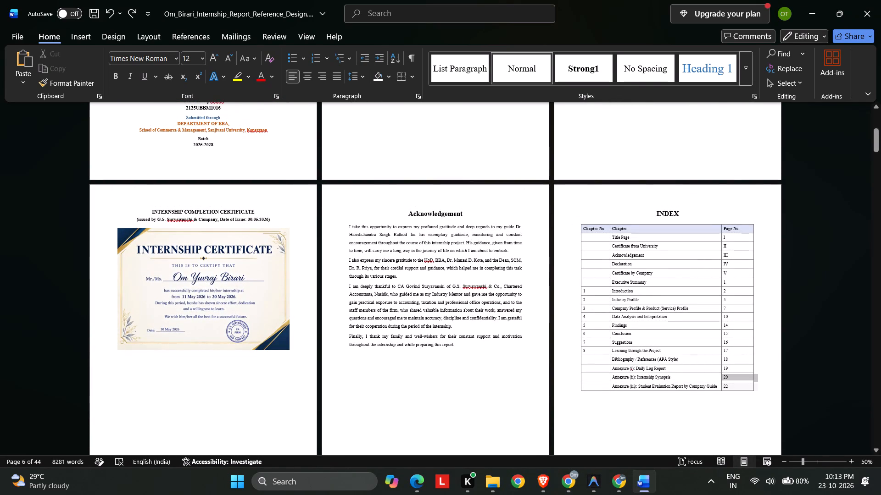
left_click_drag(744, 381, 719, 375)
left_click(761, 383)
left_click_drag(761, 383, 758, 385)
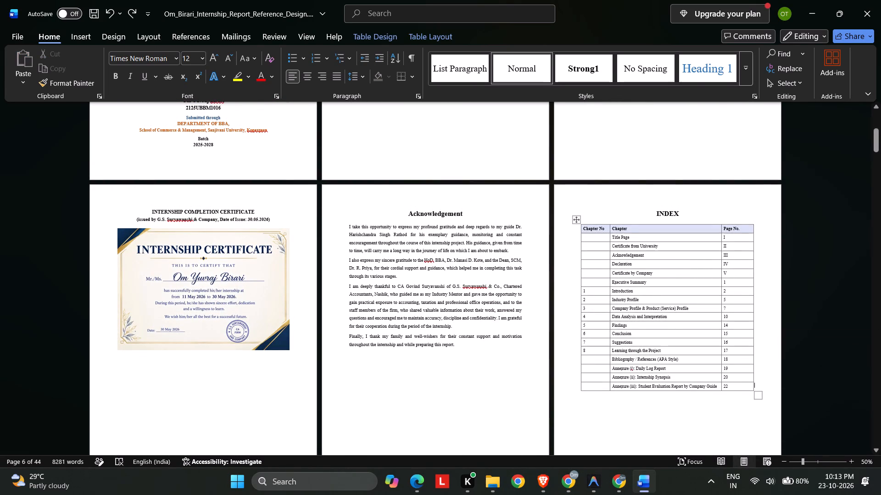
left_click_drag(758, 385, 580, 231)
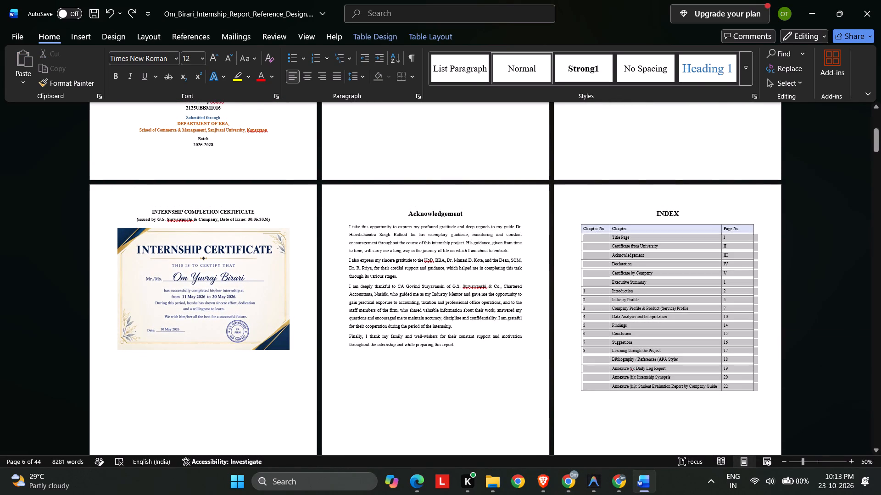
left_click_drag(580, 231, 577, 220)
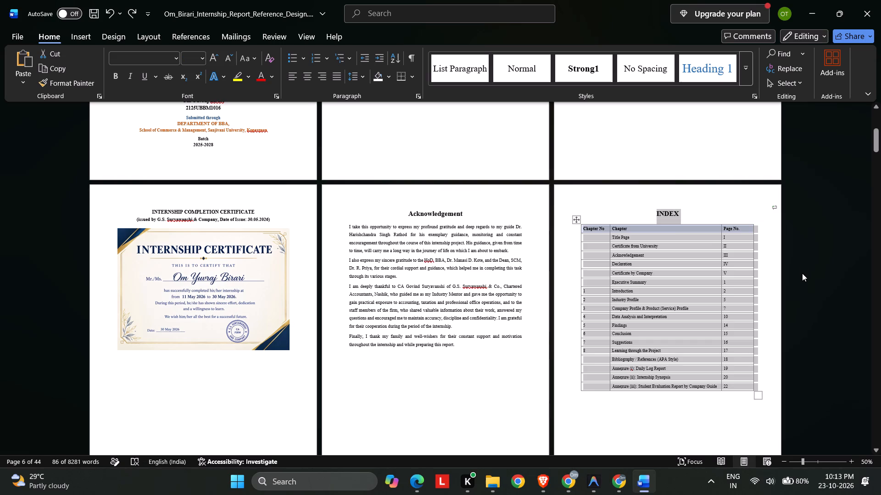
key("ctrl+c")
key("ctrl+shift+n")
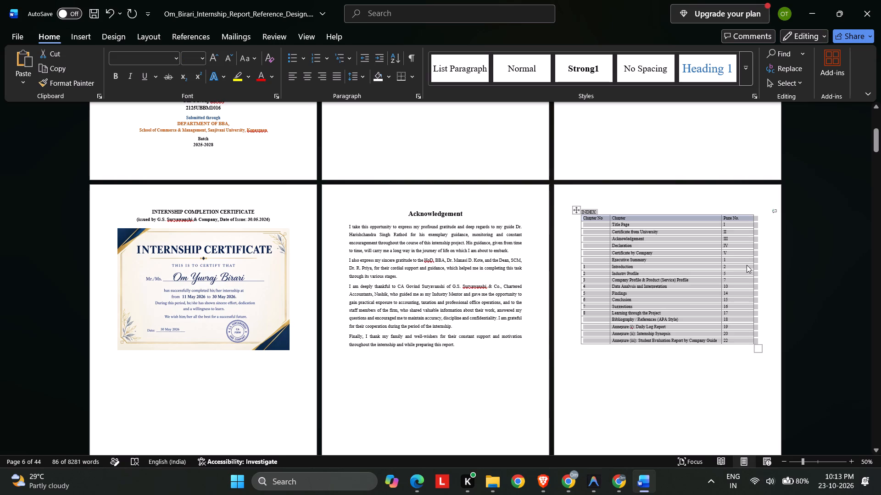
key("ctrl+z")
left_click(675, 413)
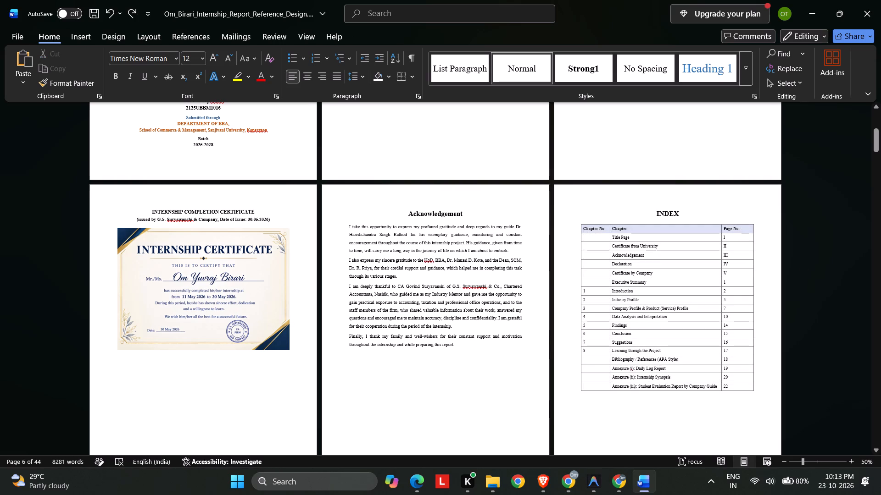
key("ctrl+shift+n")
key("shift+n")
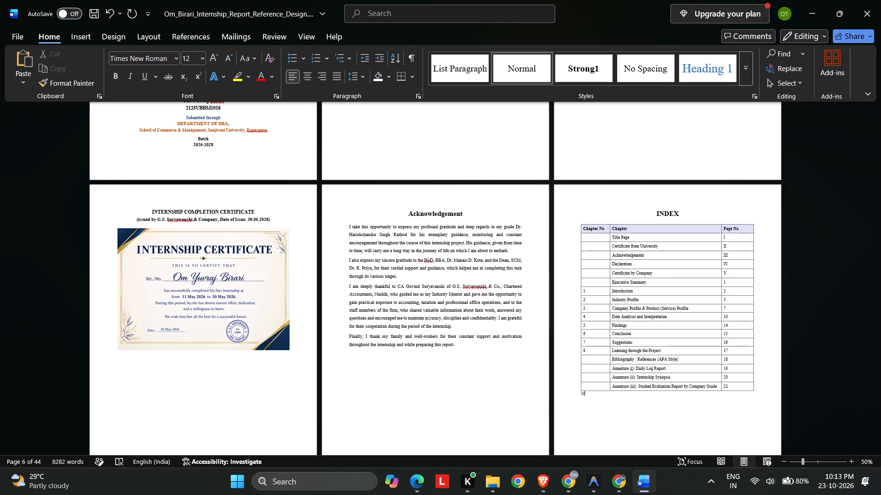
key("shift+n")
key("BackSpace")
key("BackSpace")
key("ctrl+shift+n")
Create a new blank Word document and paste the copied INDEX heading and table into it.
right_click(651, 479)
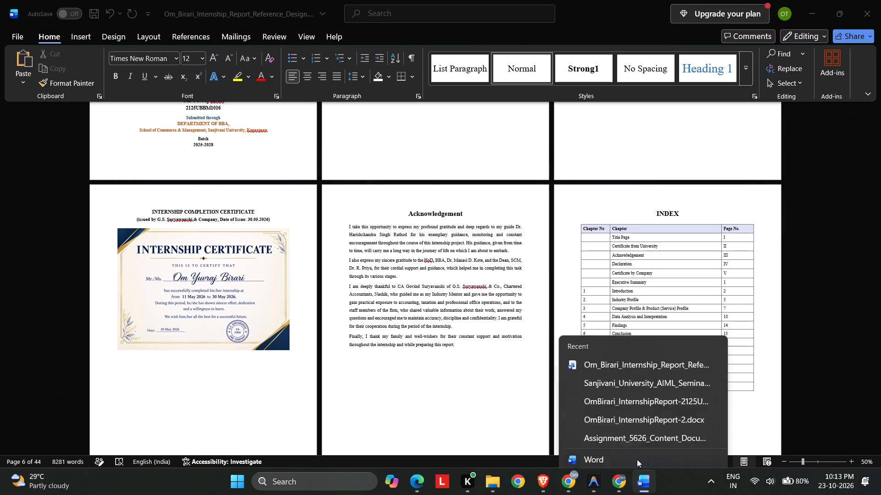
left_click(608, 415)
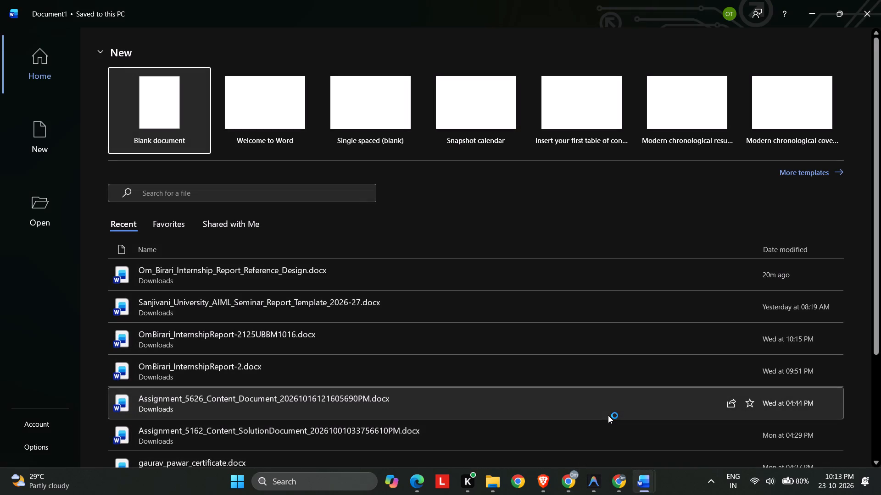
left_click(179, 111)
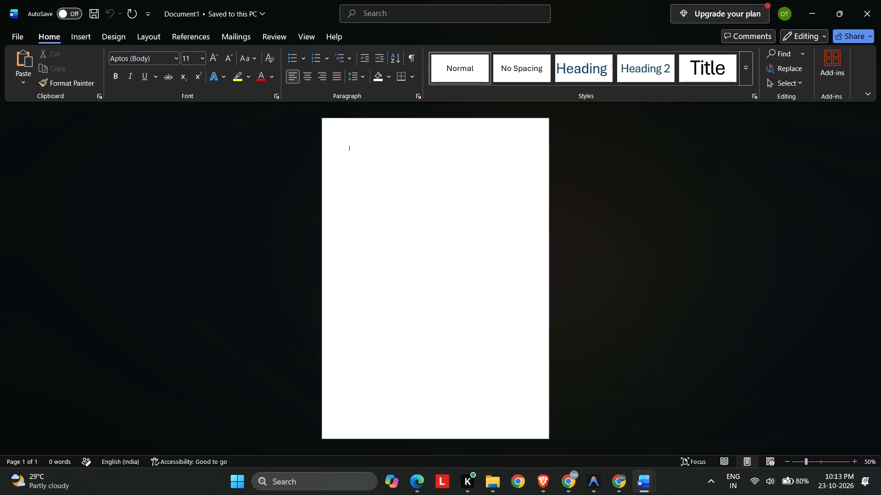
key("ctrl+v")
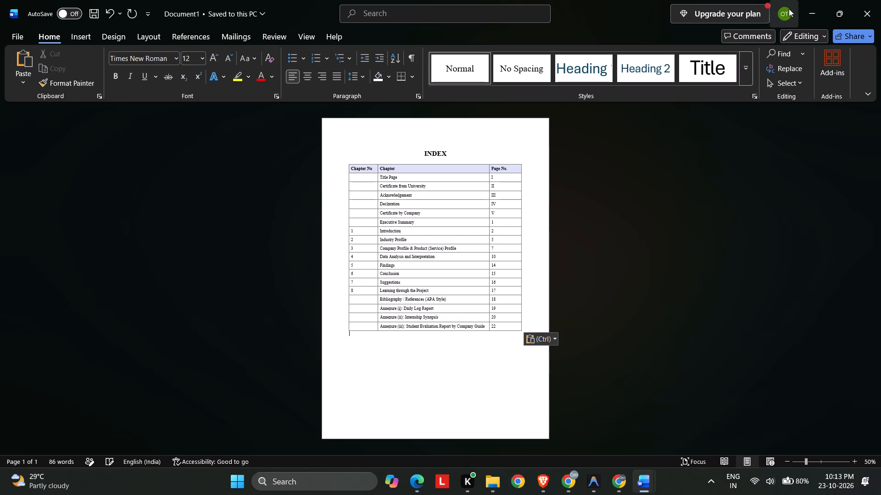
Minimise the new document and delete the INDEX heading and table from the internship report.
left_click(814, 0)
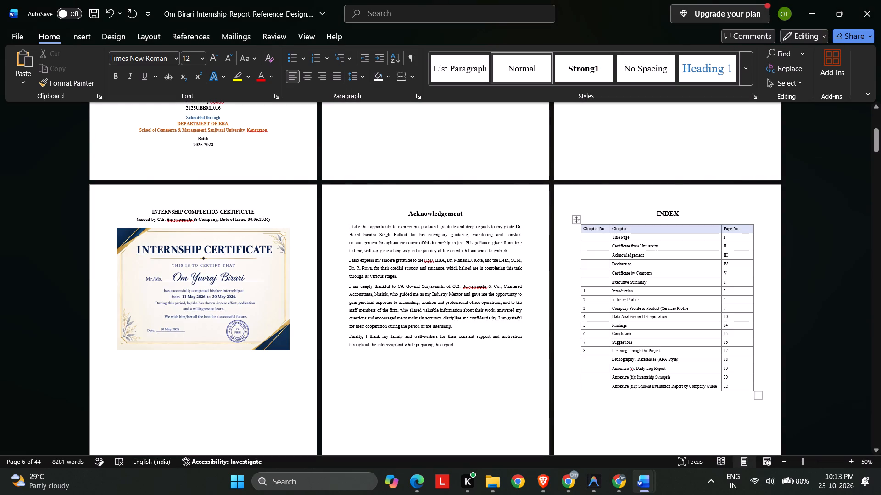
left_click_drag(764, 389, 578, 209)
key("BackSpace")
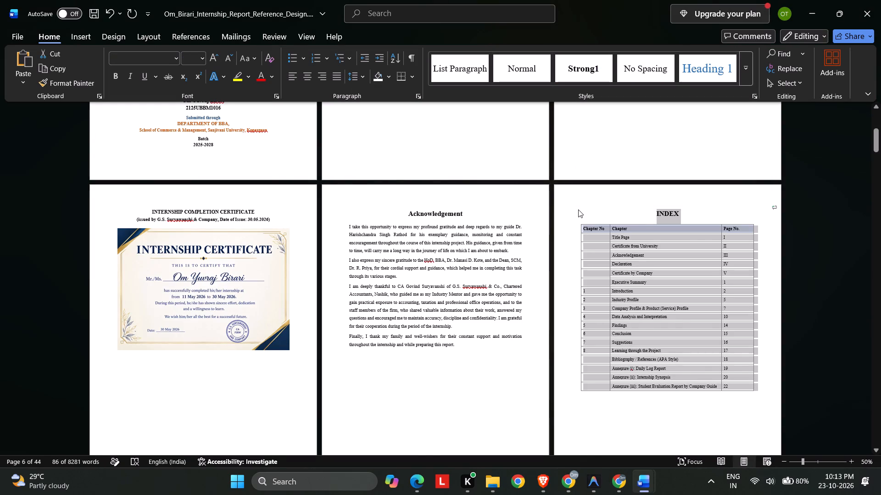
scroll(656, 215, "down", 3)
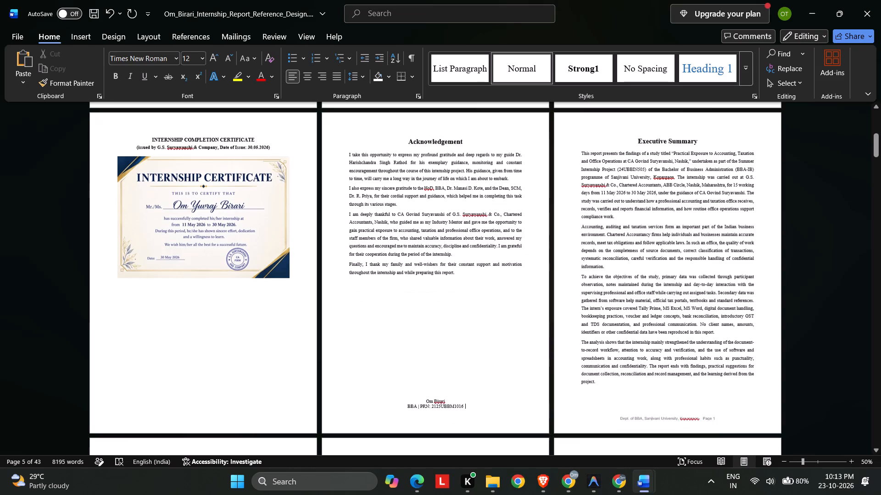
Skim the report's introduction pages, and the 59-page internship report PDF in Edge from its executive summary to the appendices and back to the cover.
scroll(667, 224, "down", 16)
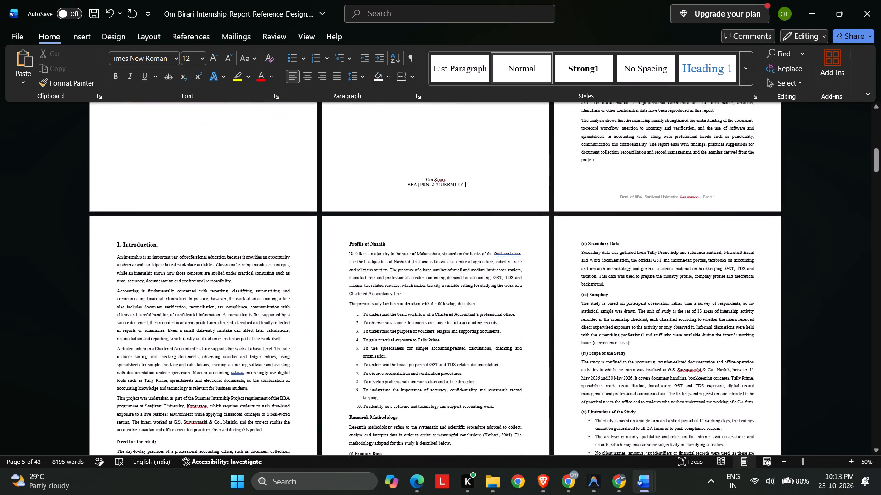
key("alt+Tab")
key("alt+Tab")
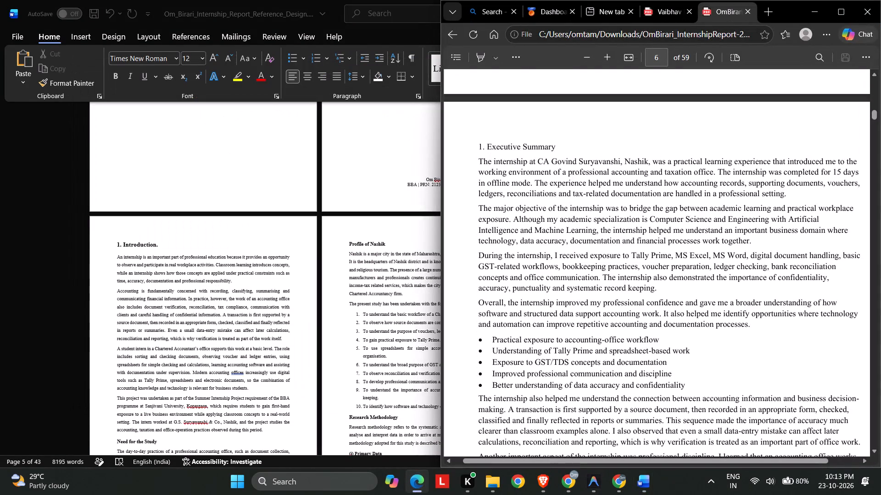
scroll(812, 224, "down", 14)
scroll(802, 198, "up", 1)
scroll(802, 196, "down", 18)
scroll(798, 184, "up", 7)
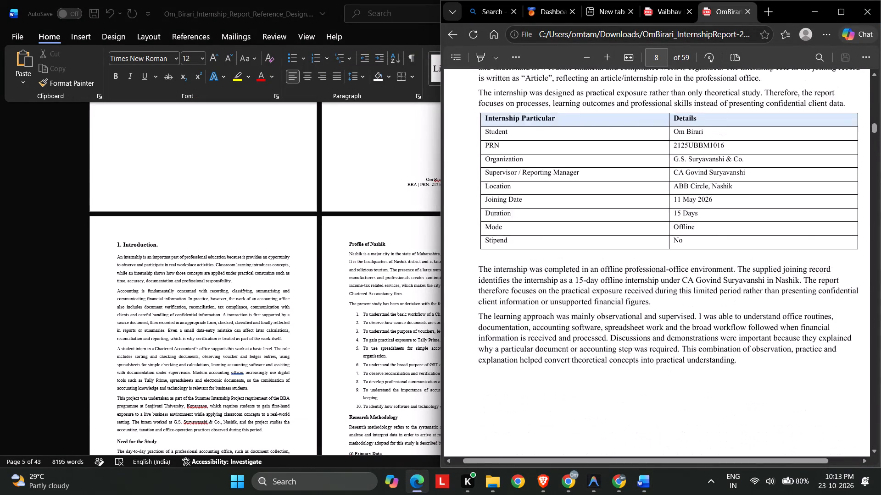
scroll(798, 184, "down", 20)
scroll(798, 184, "down", 14)
scroll(793, 181, "up", 1)
scroll(793, 181, "down", 15)
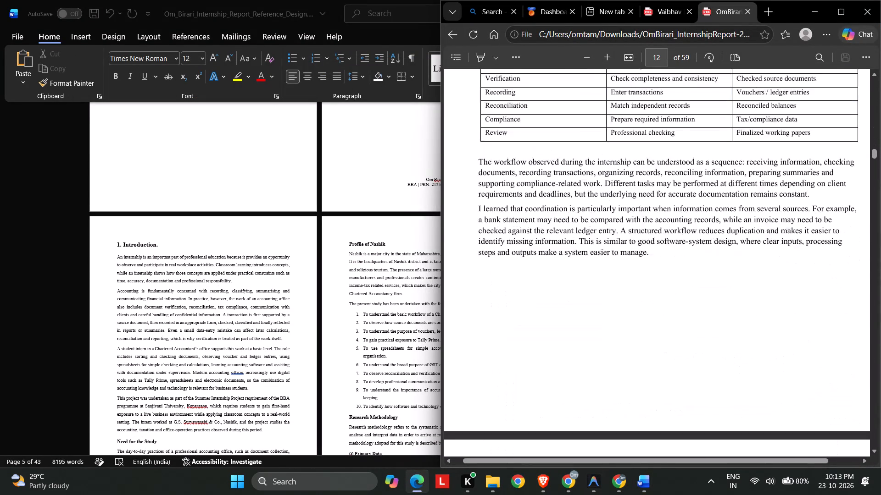
scroll(792, 179, "down", 1)
scroll(766, 185, "down", 6, "ctrl")
scroll(763, 189, "down", 10)
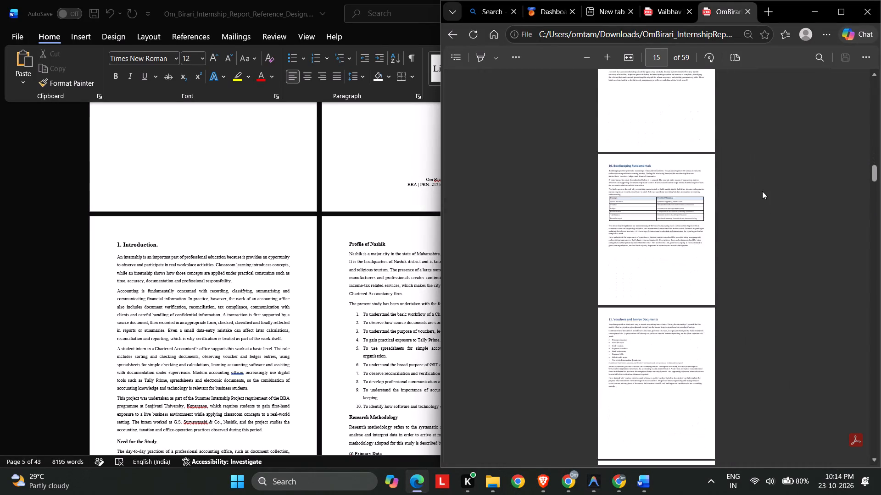
scroll(762, 191, "down", 2)
scroll(762, 187, "down", 20)
scroll(762, 187, "down", 10)
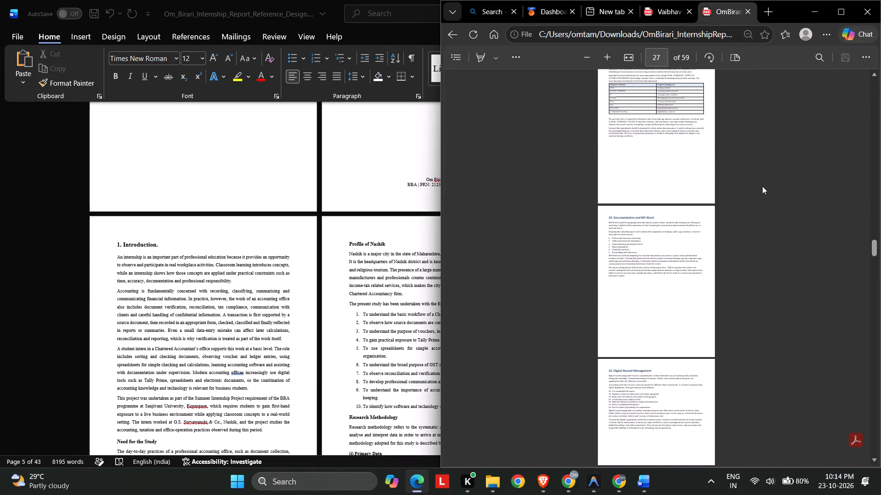
scroll(762, 186, "down", 1)
scroll(762, 186, "down", 20)
scroll(762, 186, "down", 20)
scroll(762, 186, "down", 1)
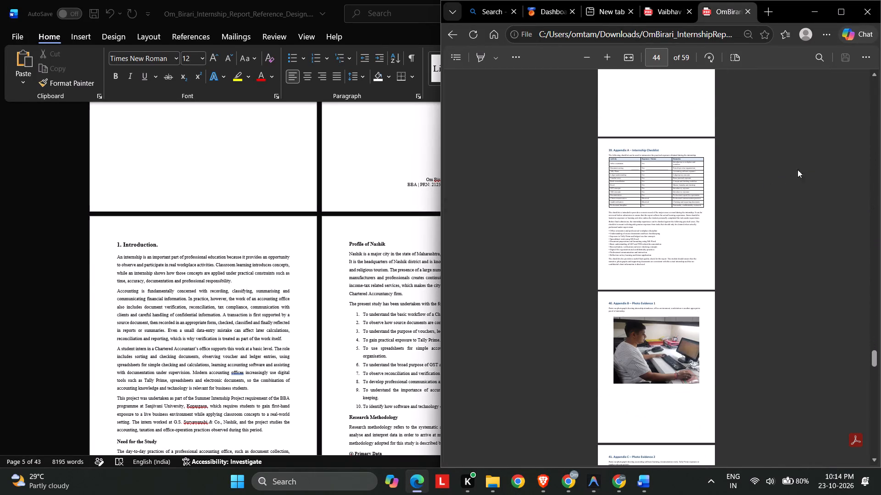
left_click(876, 110)
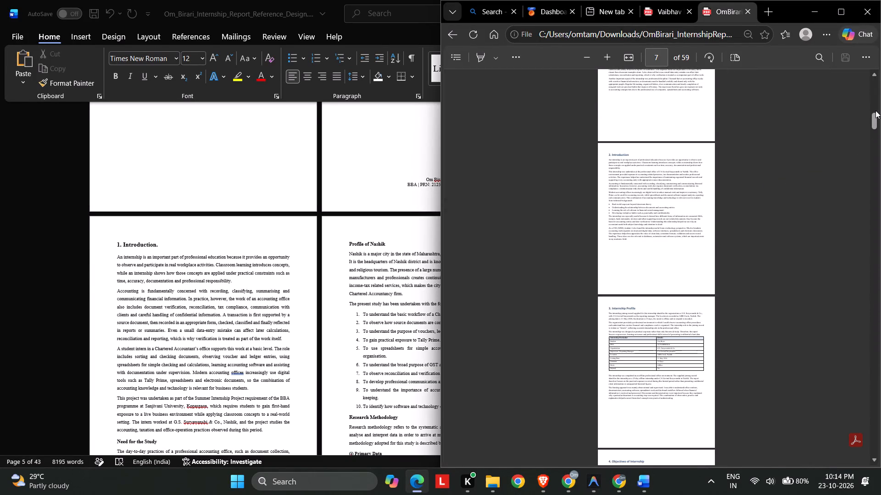
left_click_drag(874, 112, 867, 82)
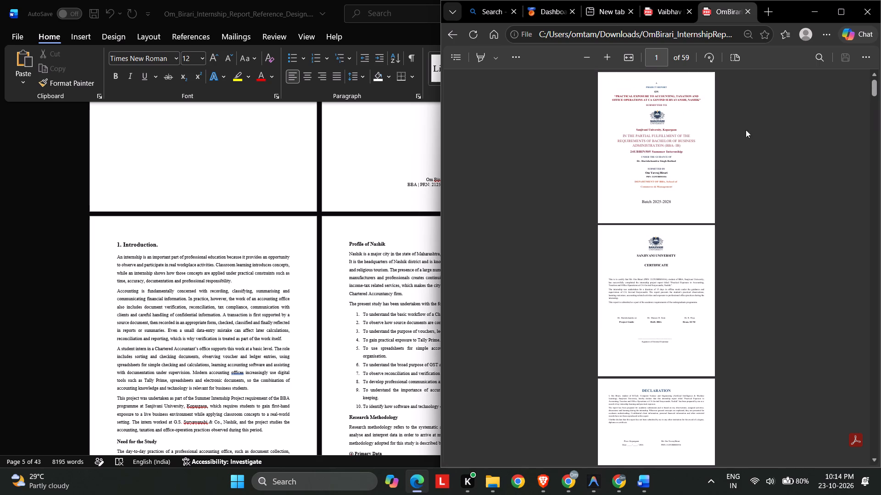
Examine the page order and layout of the 36-page reference report PDF, from its annexures back through the index to the opening pages.
left_click(665, 9)
scroll(737, 184, "down", 11)
scroll(744, 177, "down", 6, "ctrl")
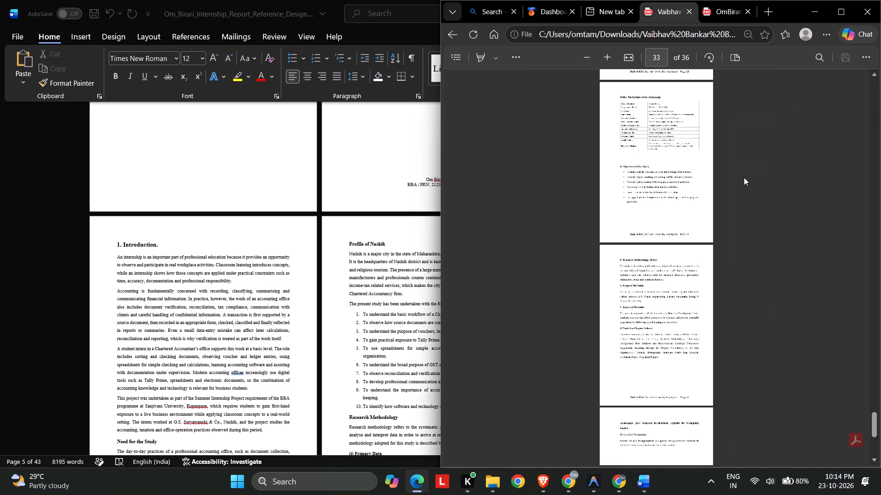
scroll(744, 177, "down", 10, "ctrl")
scroll(742, 172, "down", 4)
scroll(674, 258, "down", 2)
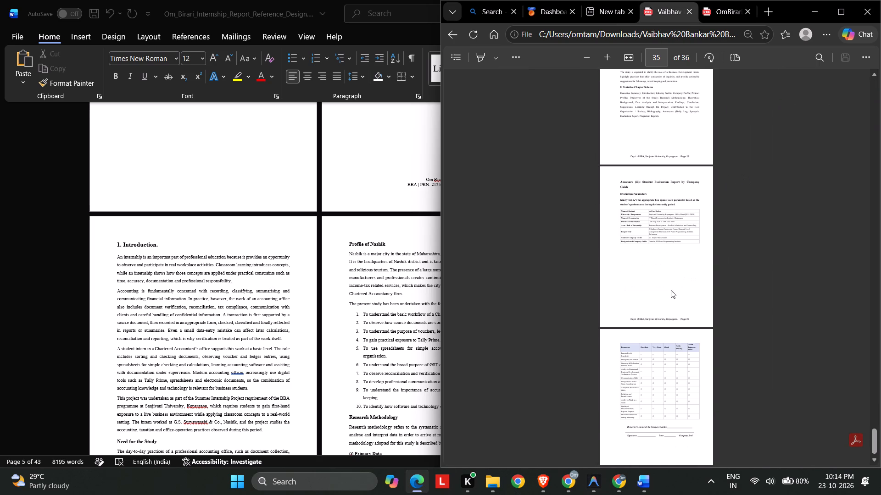
scroll(694, 307, "up", 2)
scroll(694, 308, "down", 4)
scroll(694, 308, "up", 5)
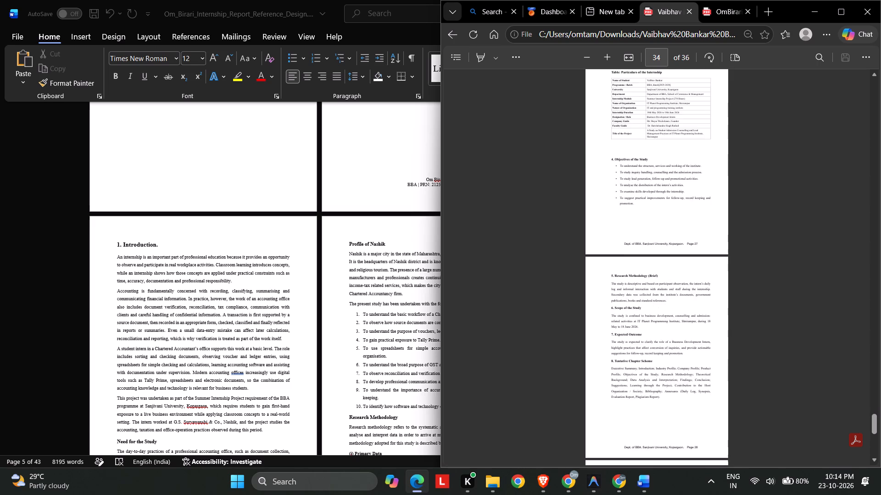
scroll(687, 294, "up", 19)
scroll(705, 258, "down", 1)
scroll(705, 258, "up", 20)
scroll(705, 258, "up", 3)
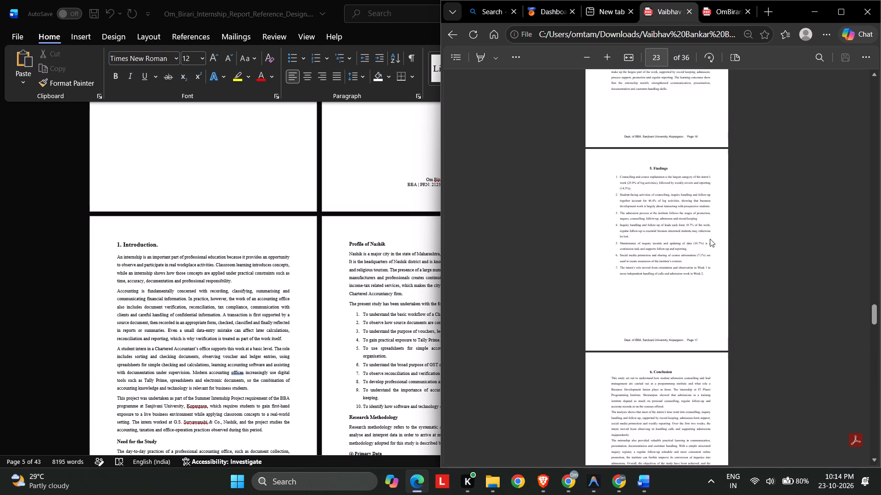
scroll(710, 239, "up", 6)
scroll(715, 235, "down", 1)
scroll(715, 235, "up", 20)
scroll(715, 235, "up", 3)
scroll(710, 209, "down", 1)
scroll(710, 209, "up", 8)
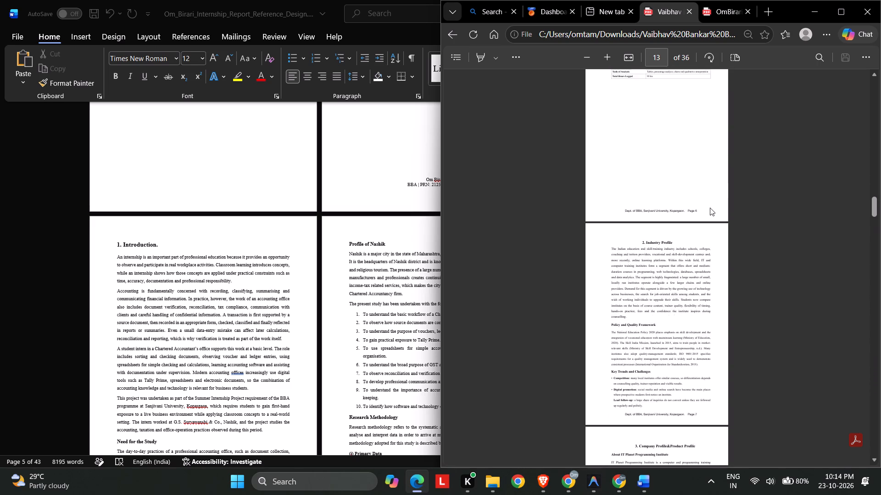
scroll(710, 208, "up", 20)
scroll(710, 208, "up", 6)
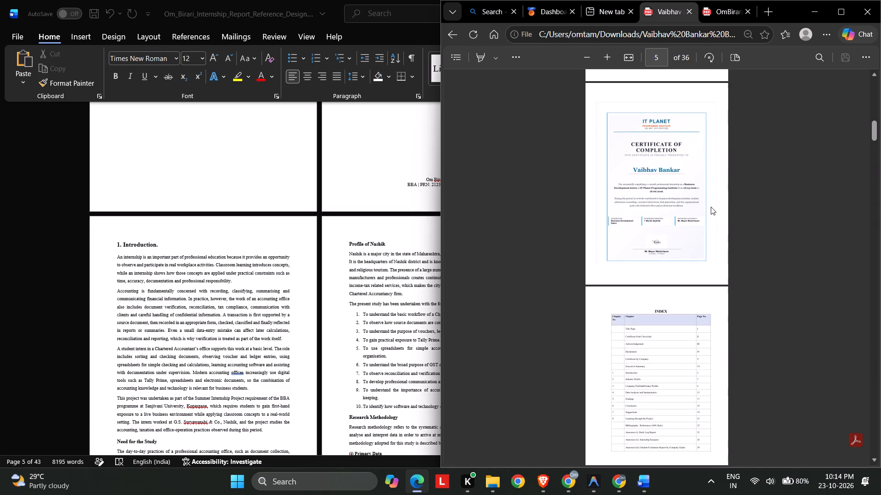
scroll(711, 207, "down", 5)
scroll(647, 166, "up", 3)
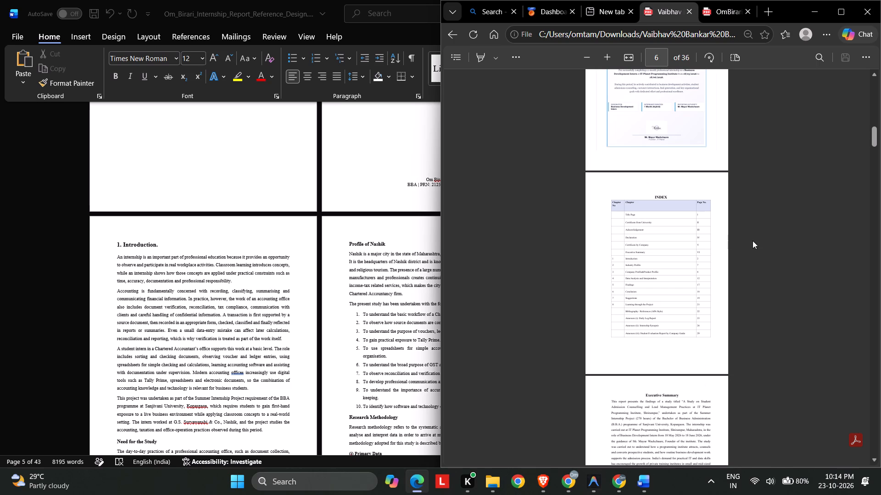
scroll(753, 241, "up", 2)
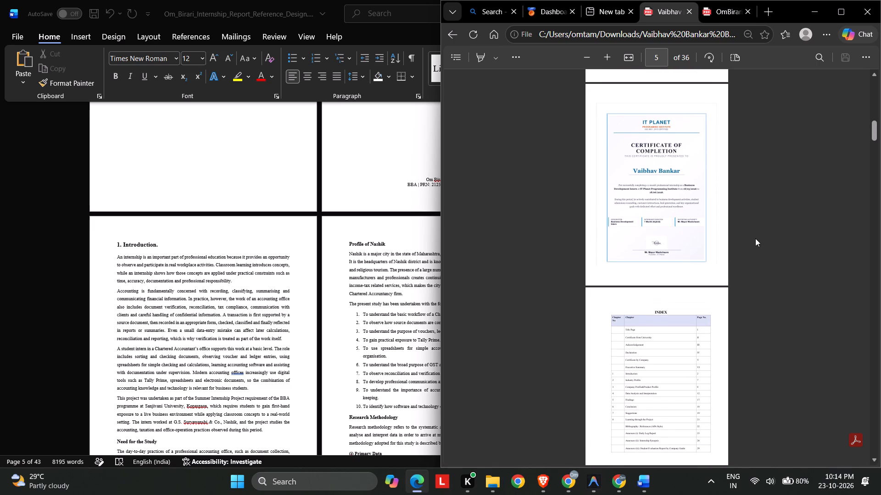
scroll(756, 235, "up", 3)
scroll(756, 235, "down", 1)
scroll(756, 235, "up", 11)
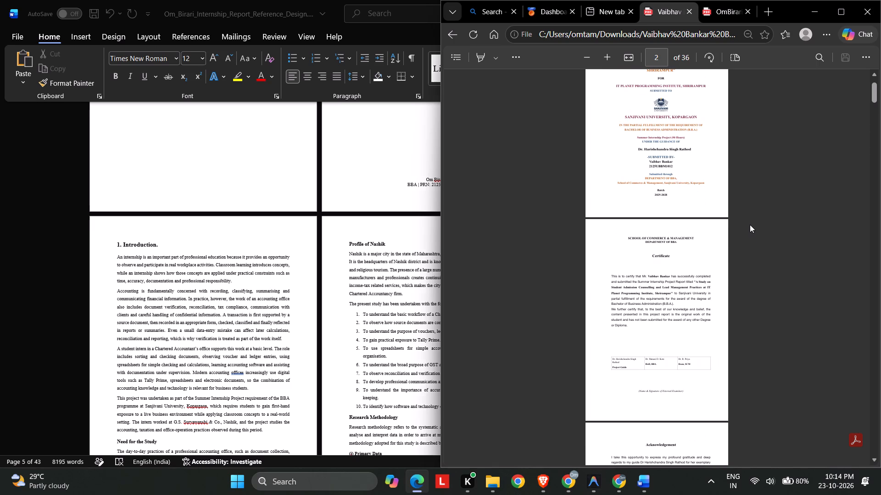
Switch back to the Word internship report and undo the deletion of the INDEX heading and table.
key("alt+Tab")
key("alt+Tab")
key("alt+Tab")
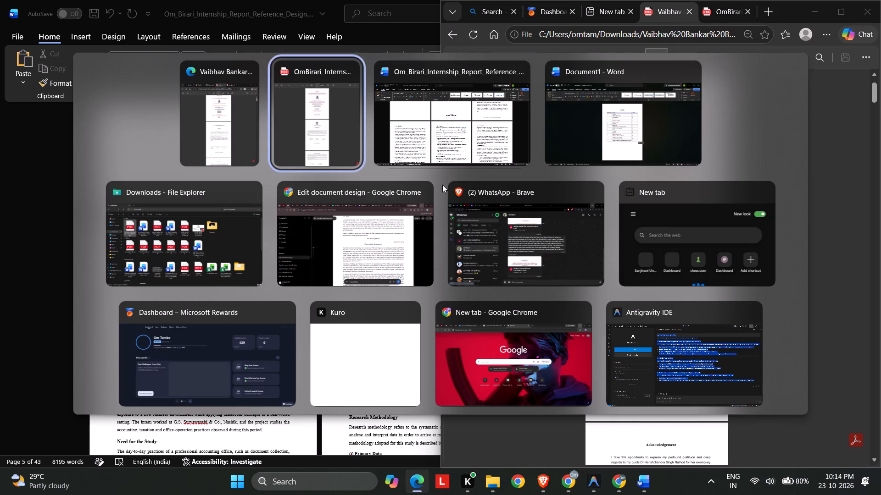
key("alt+Tab")
key("ctrl+z")
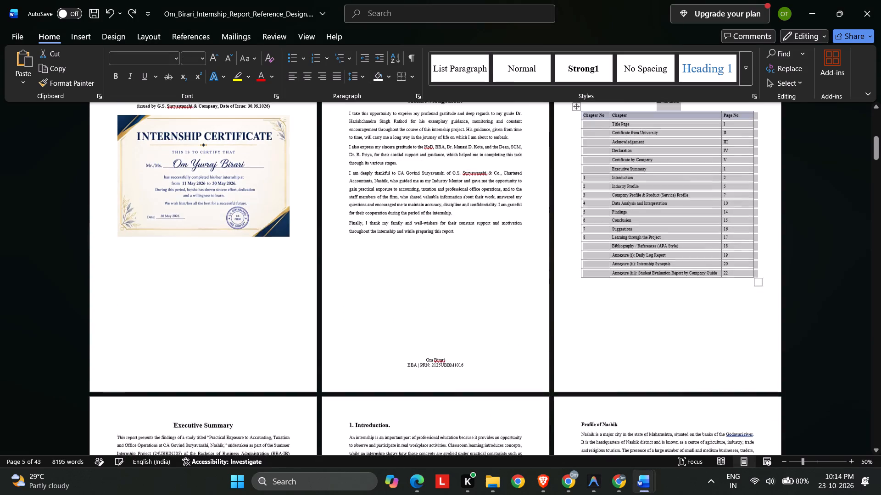
scroll(594, 220, "up", 4)
left_click(799, 240)
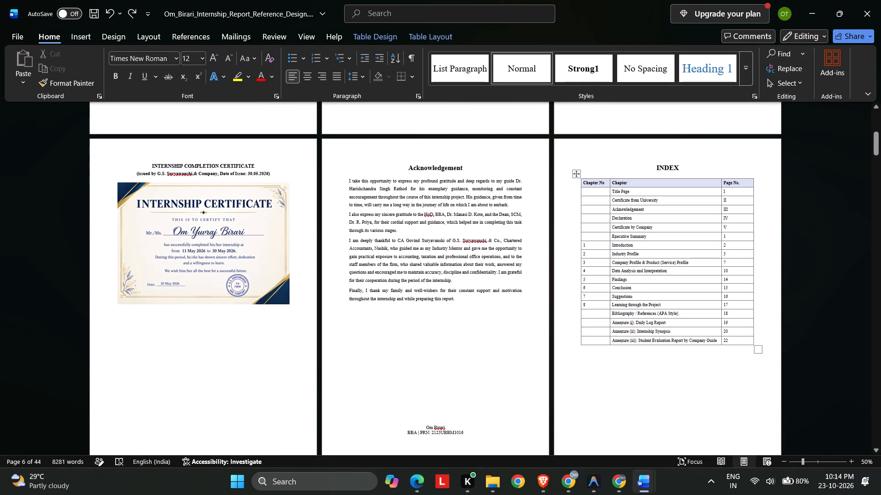
Close the earlier separate Word document that holds the first copy of the INDEX heading and table.
left_click(650, 483)
left_click(694, 423)
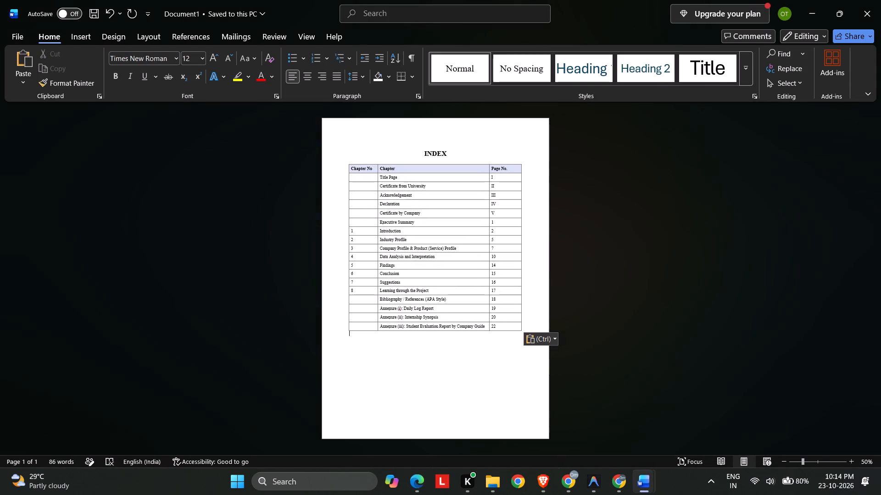
left_click(880, 0)
left_click(485, 300)
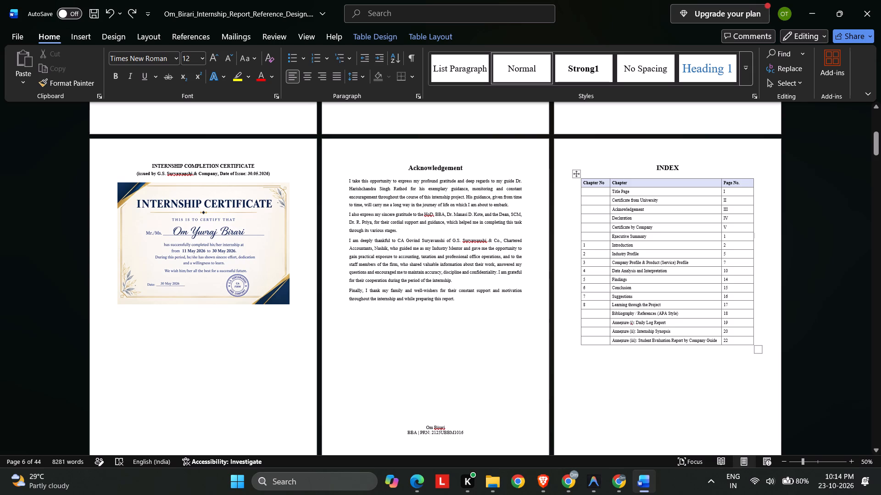
Copy the report's INDEX heading and table into another new blank Word document, and minimise that document.
left_click_drag(744, 339, 599, 170)
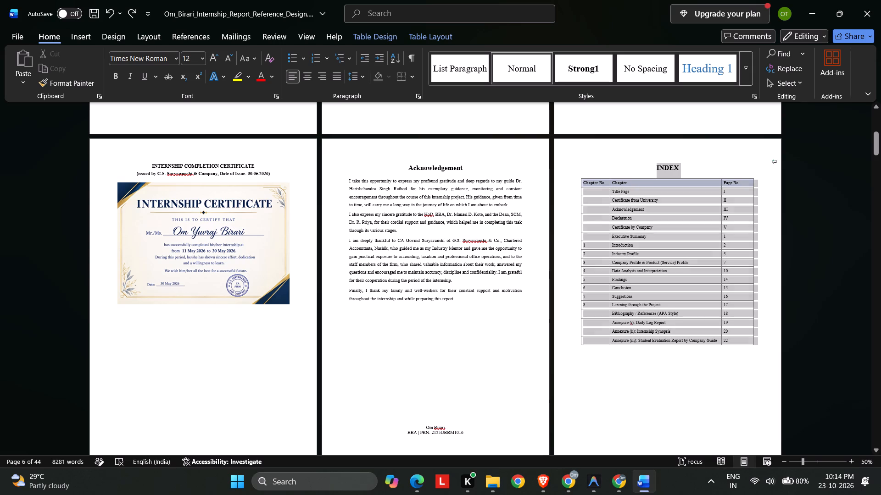
left_click_drag(599, 170, 594, 171)
key("ctrl+c")
left_click(851, 262)
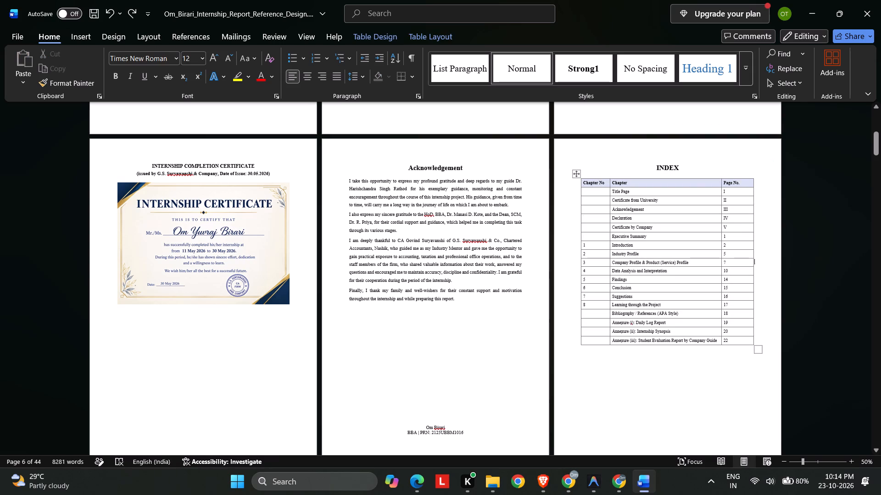
right_click(643, 484)
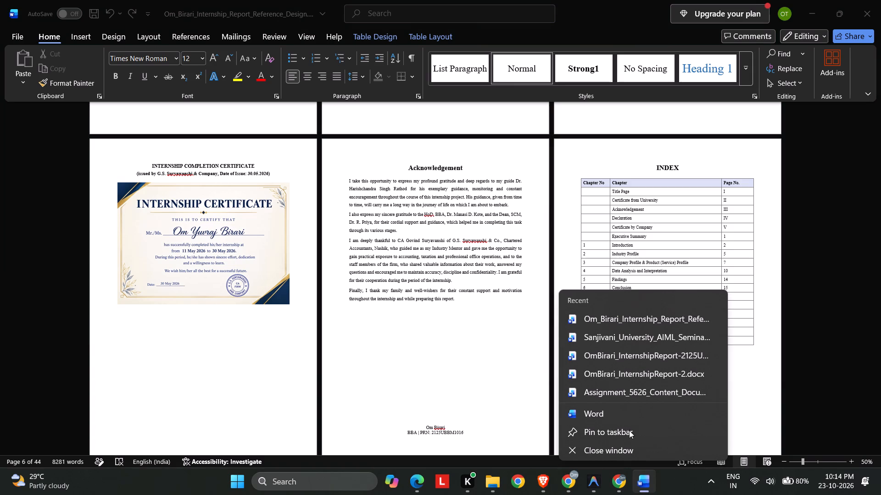
left_click(621, 409)
left_click(108, 117)
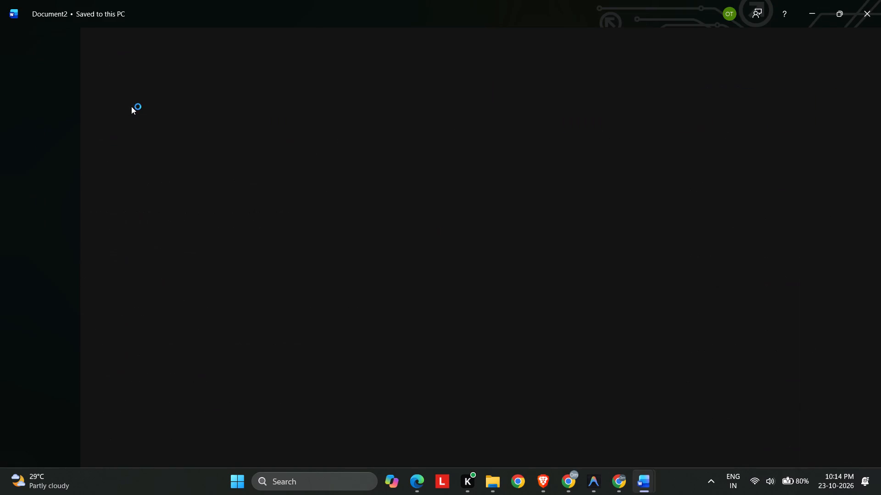
key("ctrl+v")
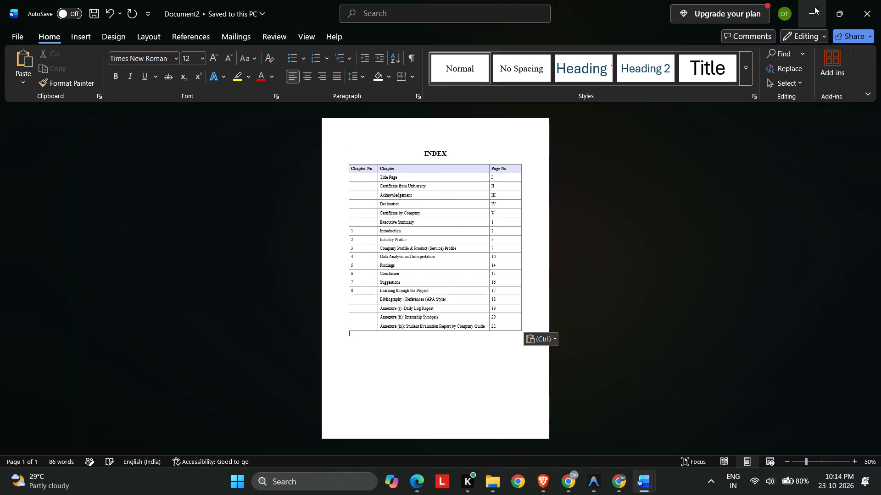
left_click(814, 6)
Examine the internship report's page layout from the index through the chapters up to the data analysis, and return to the cover page.
scroll(823, 285, "down", 5)
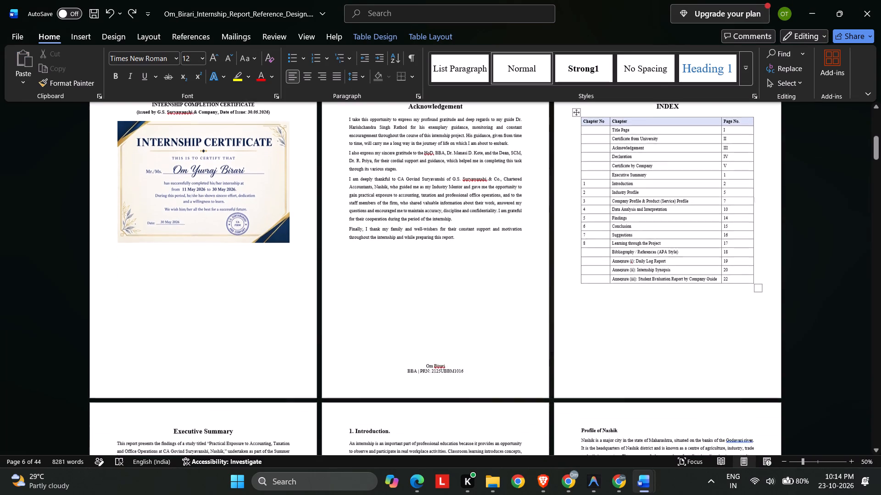
scroll(797, 243, "down", 19)
scroll(801, 253, "down", 8)
scroll(801, 253, "down", 15)
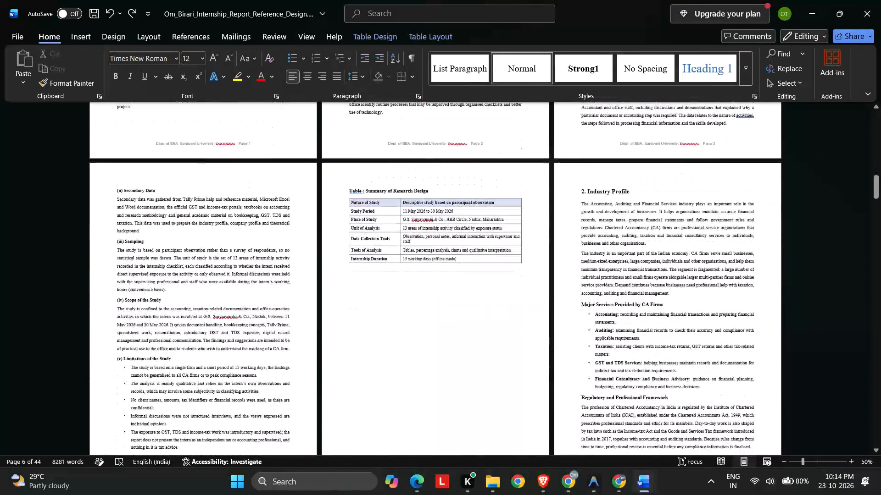
scroll(803, 253, "down", 5)
scroll(803, 253, "up", 5)
scroll(803, 253, "down", 13)
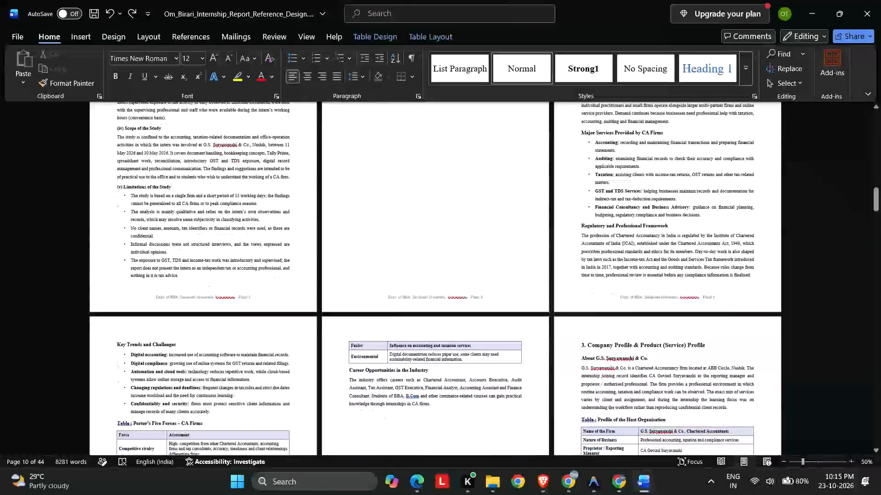
left_click_drag(876, 193, 877, 209)
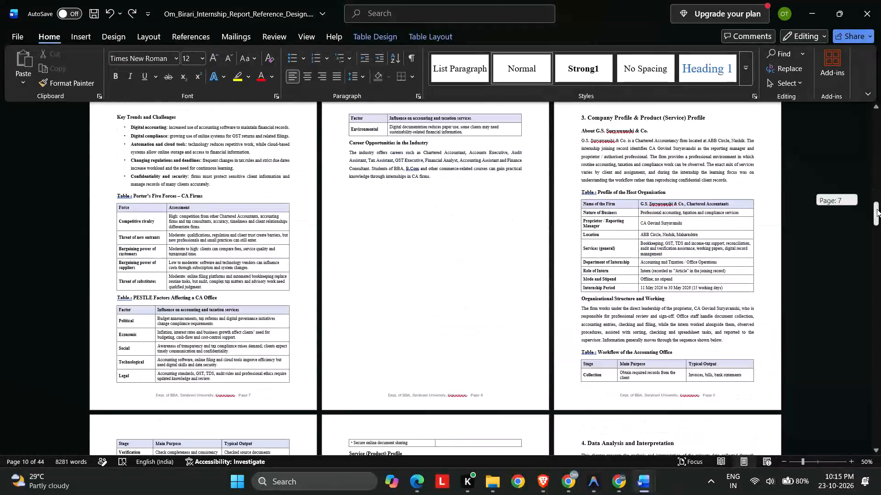
left_click_drag(877, 209, 877, 209)
left_click(874, 249)
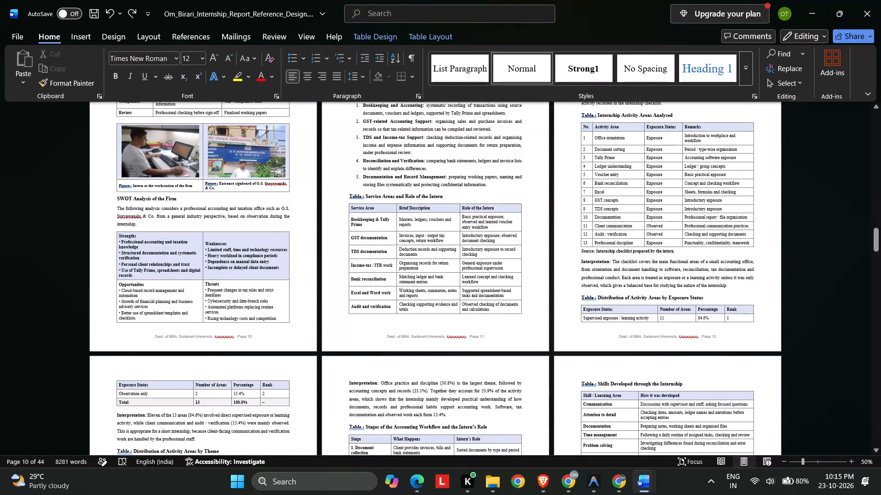
left_click(879, 278)
scroll(873, 270, "up", 9)
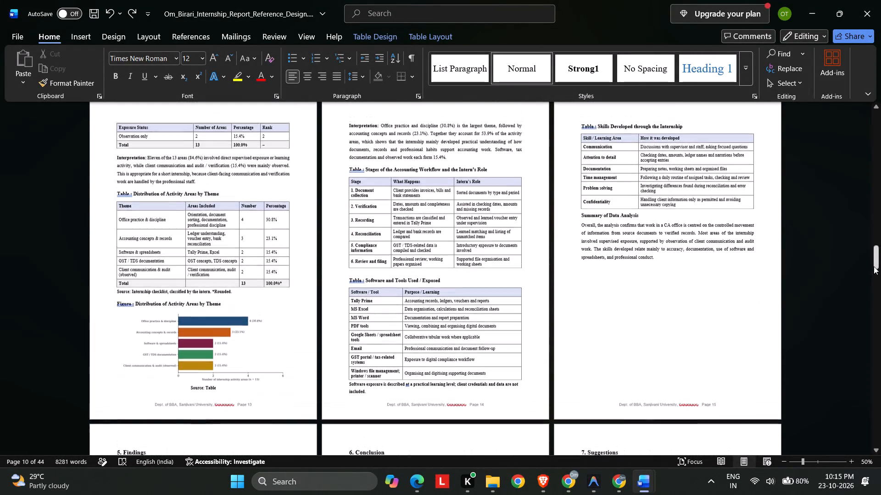
scroll(874, 266, "up", 20)
scroll(876, 261, "down", 1)
scroll(876, 261, "up", 13)
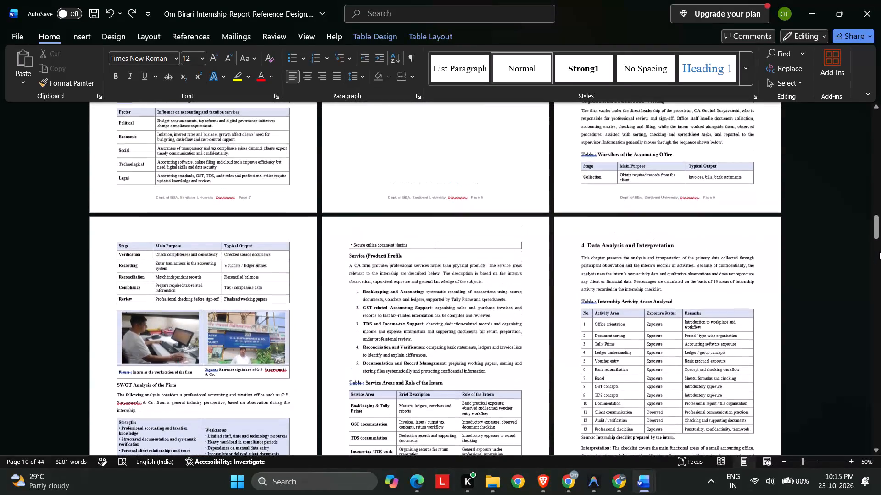
scroll(879, 252, "up", 3)
left_click_drag(875, 224, 874, 115)
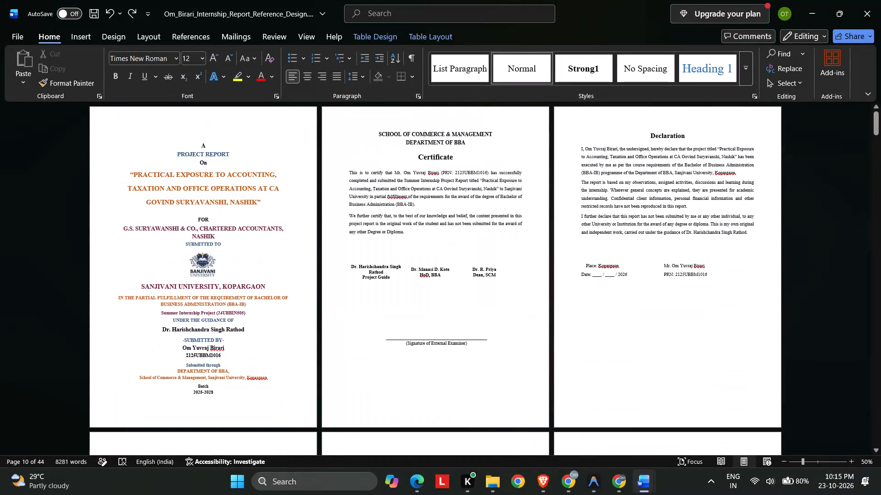
Check the paragraph alignment and spacing settings of the opening paragraph on the Certificate page, leaving them as they are.
left_click(359, 172)
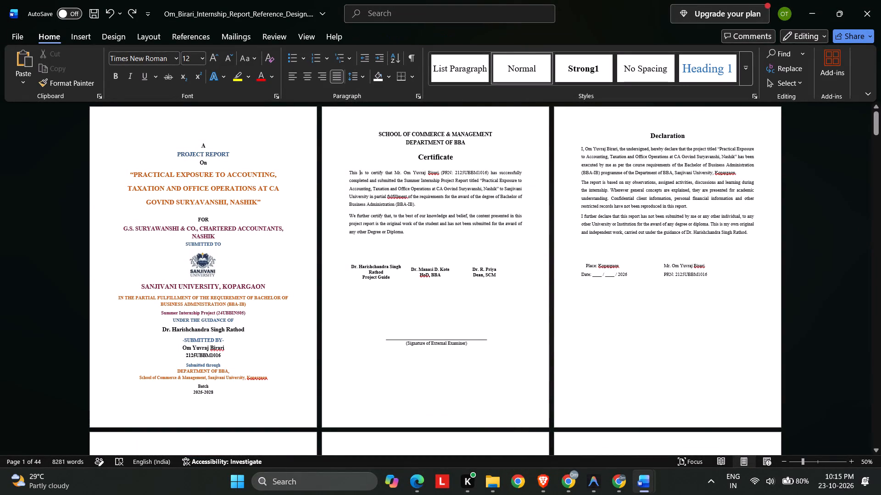
double_click(354, 172)
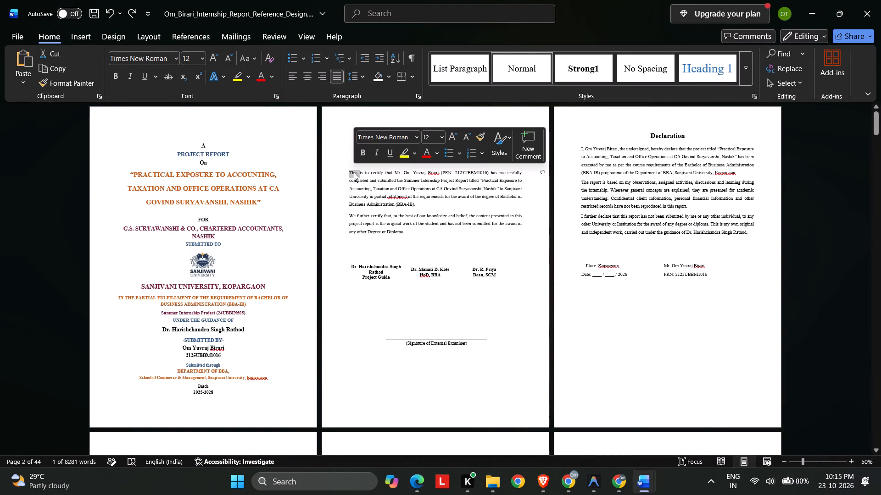
left_click(420, 94)
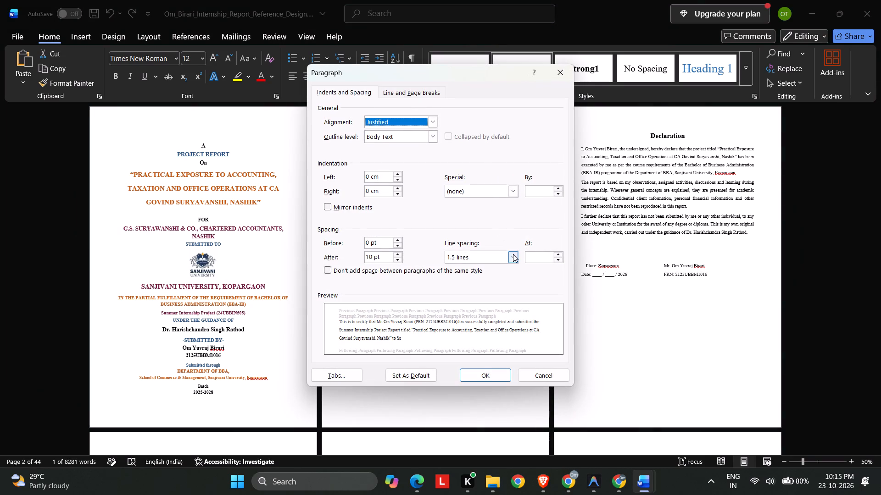
left_click(603, 313)
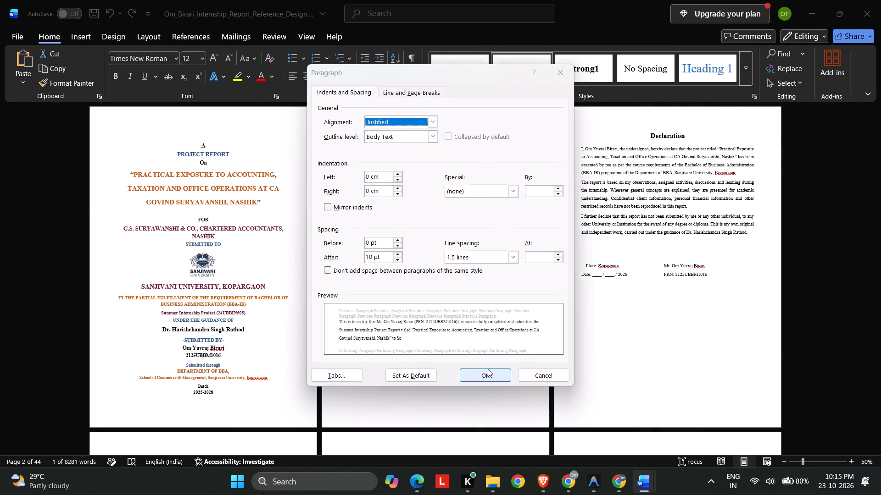
left_click(533, 374)
left_click(595, 191)
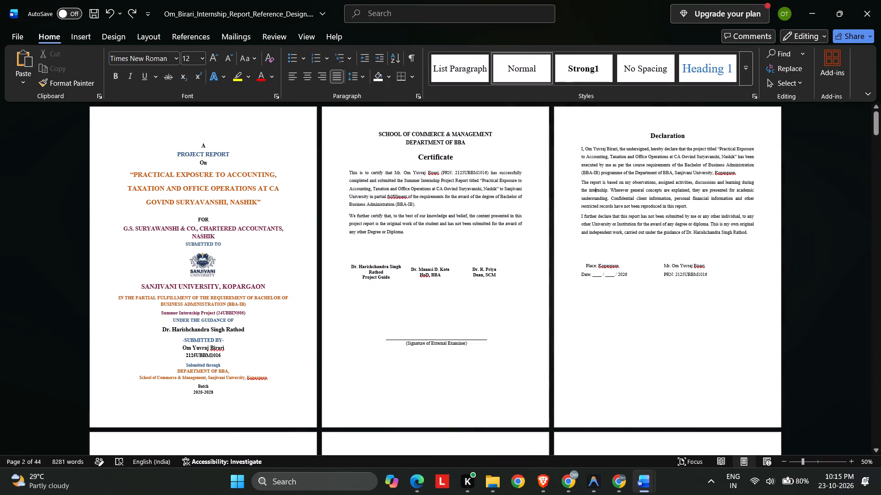
double_click(597, 190)
left_click(619, 315)
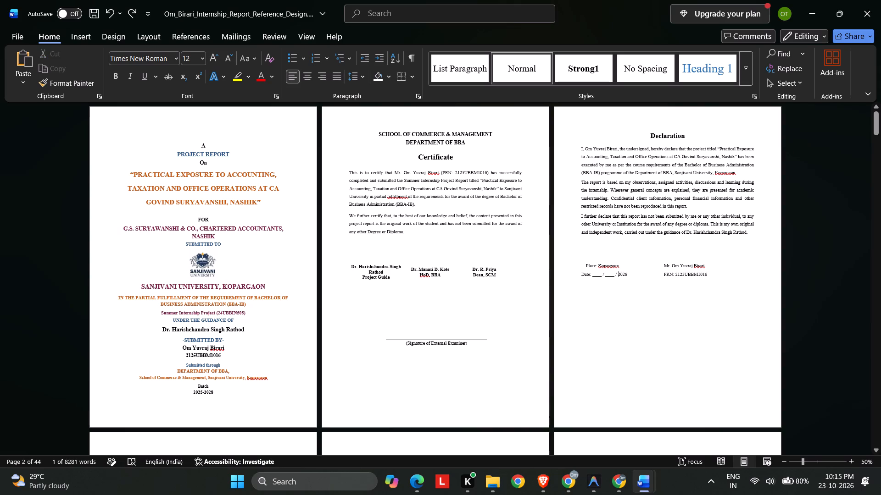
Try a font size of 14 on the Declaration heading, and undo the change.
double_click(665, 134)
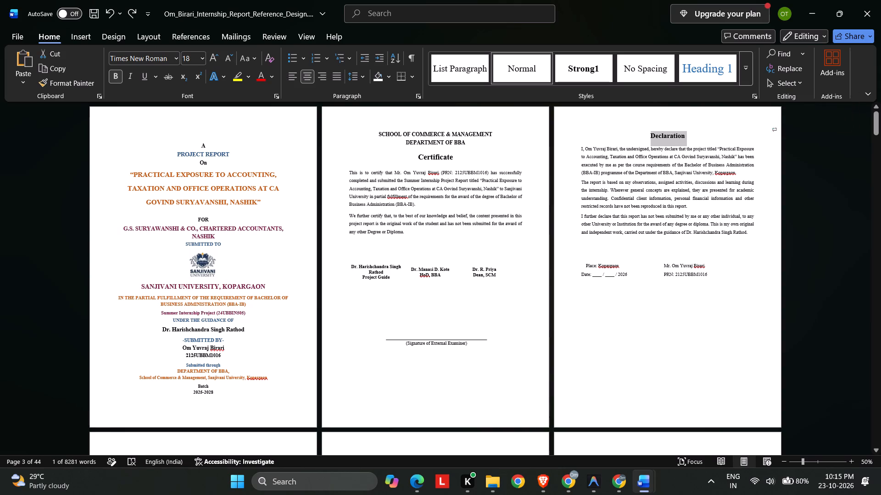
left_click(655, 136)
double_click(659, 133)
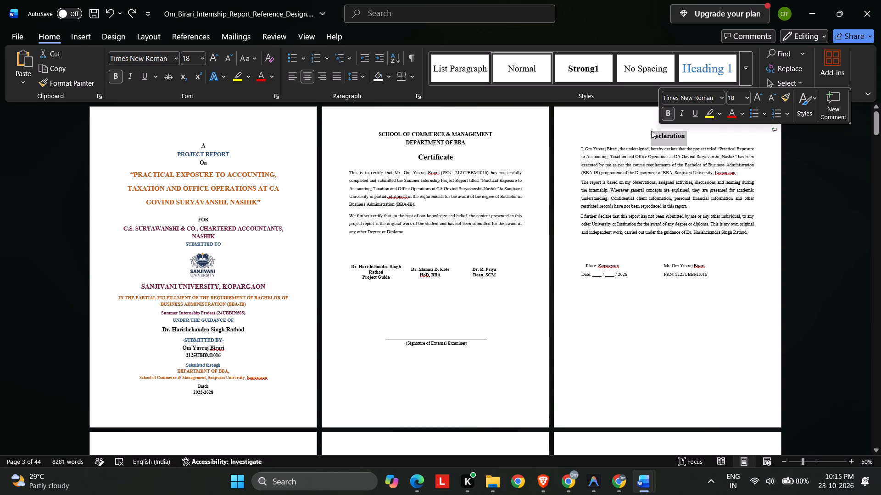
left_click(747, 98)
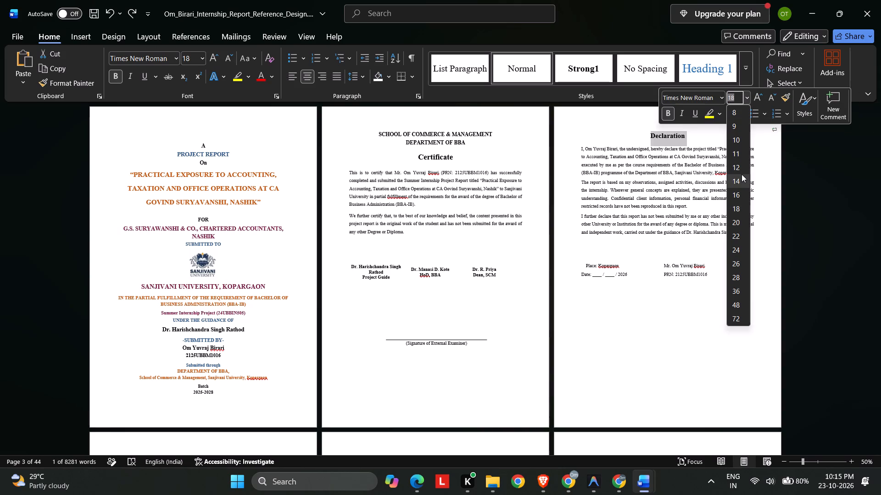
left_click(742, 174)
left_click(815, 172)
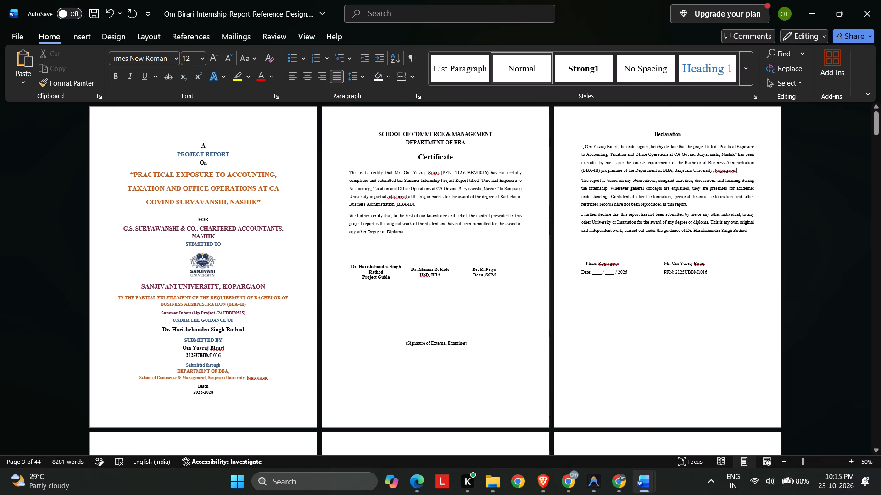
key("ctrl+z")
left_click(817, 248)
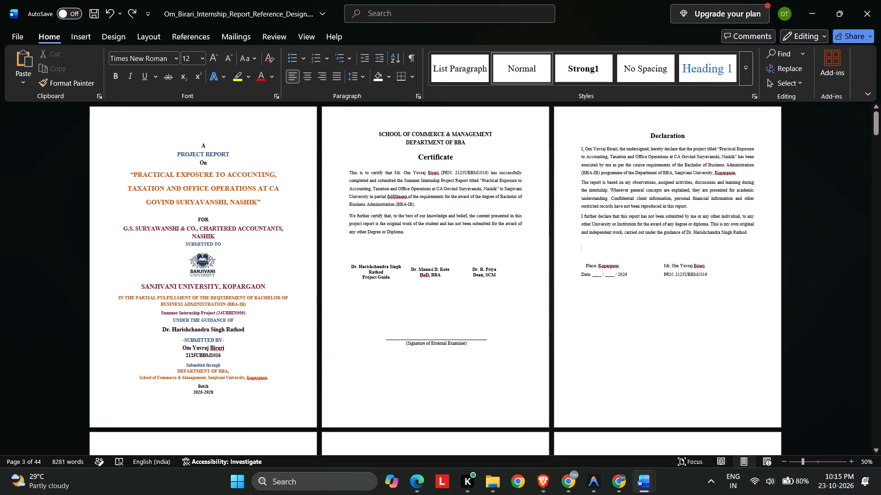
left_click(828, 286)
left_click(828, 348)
Set the line spacing of the body text under "Practical Learning at the CA Firm" to 1.5 lines.
scroll(654, 261, "down", 1)
scroll(652, 259, "up", 4)
scroll(559, 319, "down", 20)
scroll(559, 319, "down", 10)
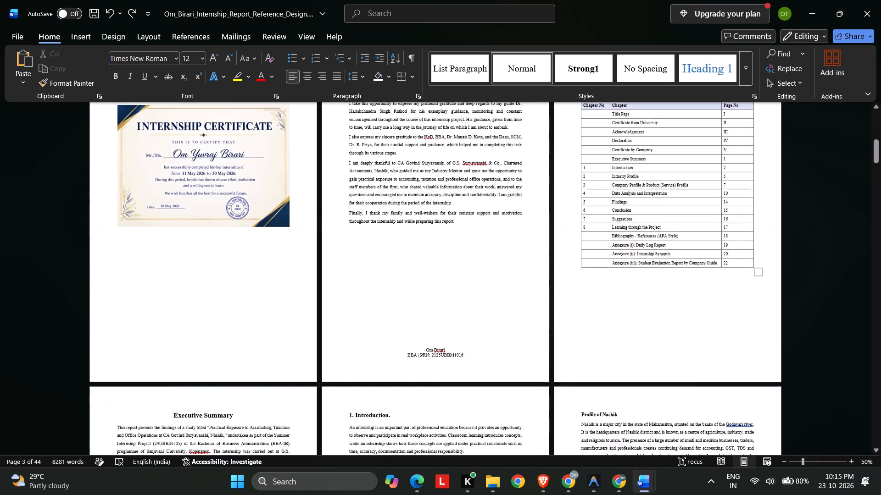
scroll(602, 267, "down", 20)
scroll(602, 267, "down", 3)
scroll(602, 261, "up", 8)
scroll(602, 258, "down", 6)
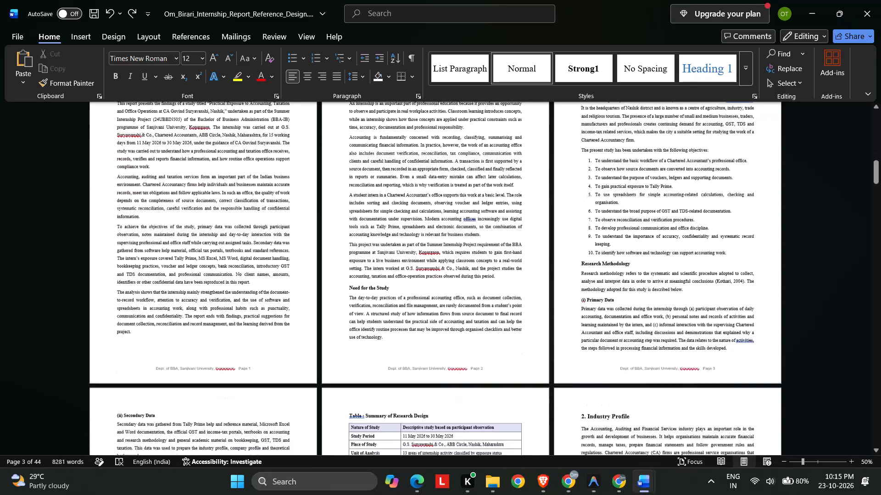
scroll(601, 258, "down", 6)
left_click_drag(875, 186, 877, 216)
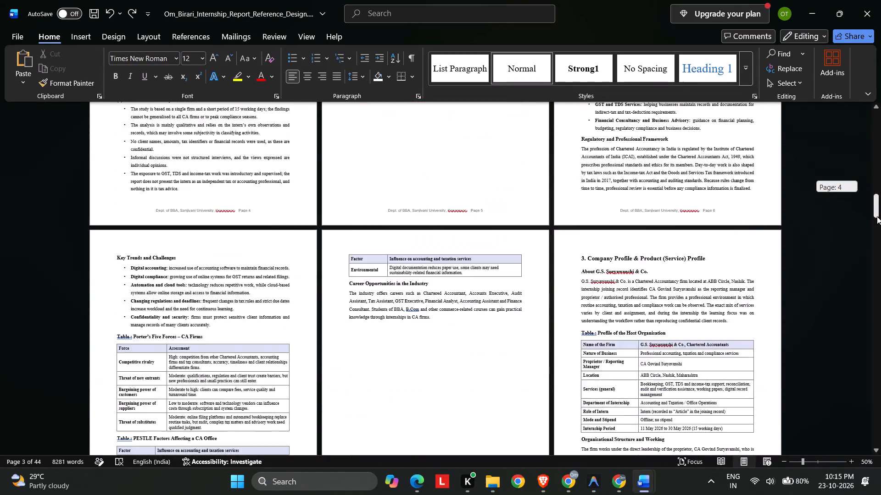
left_click_drag(877, 216, 879, 288)
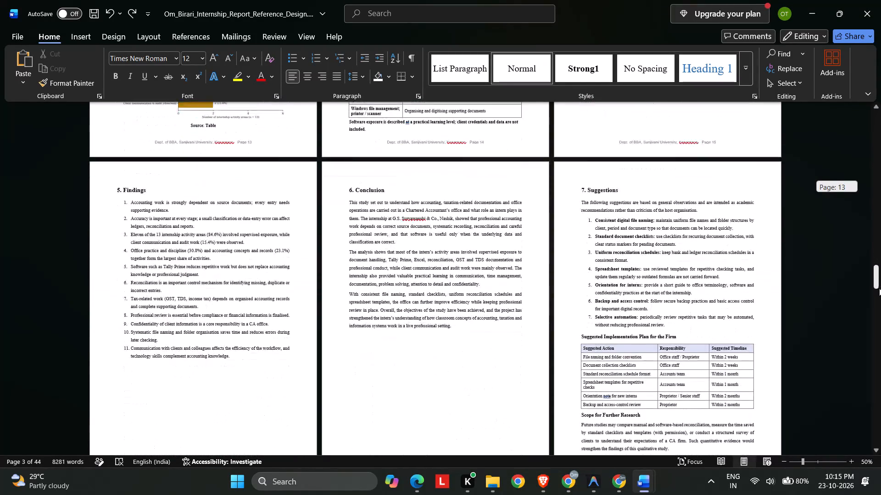
left_click_drag(879, 288, 878, 306)
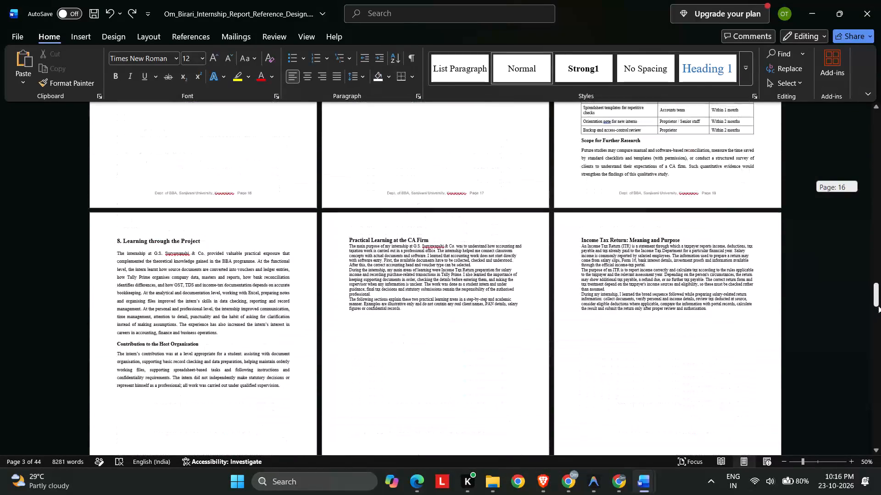
left_click_drag(878, 306, 878, 309)
left_click_drag(349, 159, 384, 190)
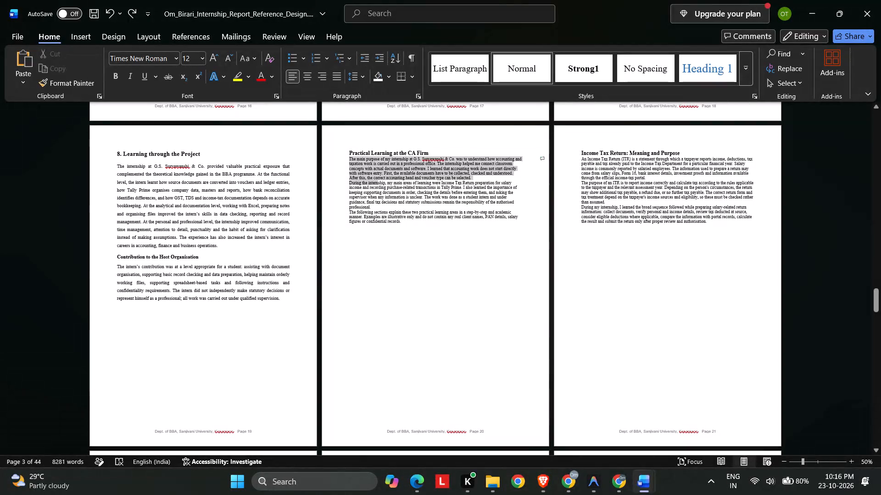
left_click_drag(384, 190, 403, 225)
left_click(410, 220)
left_click_drag(404, 219, 400, 219)
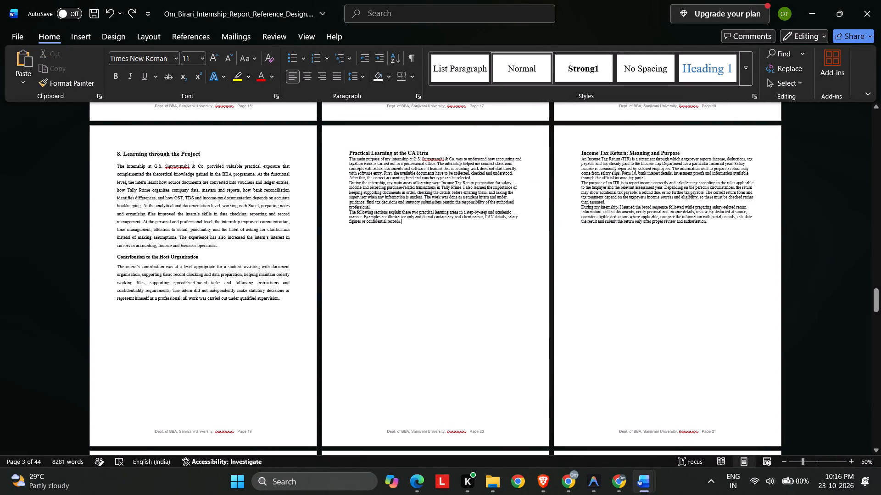
left_click_drag(400, 219, 360, 186)
left_click_drag(411, 226, 347, 167)
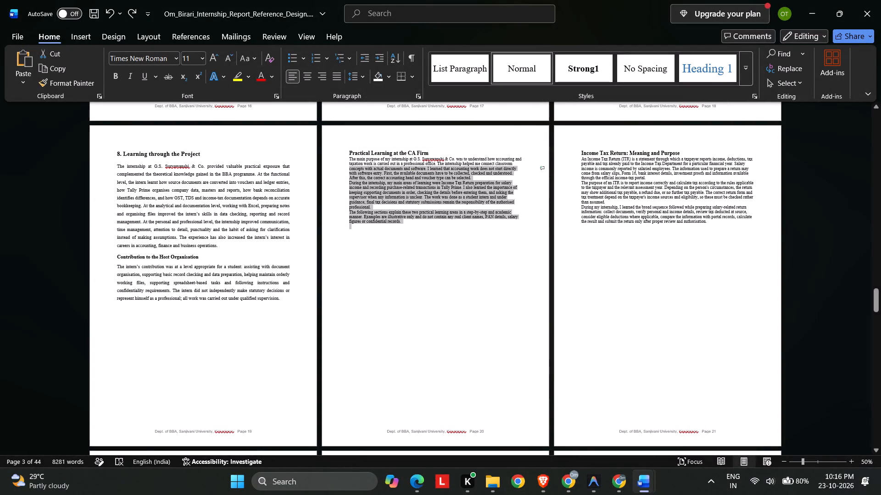
left_click_drag(347, 167, 344, 160)
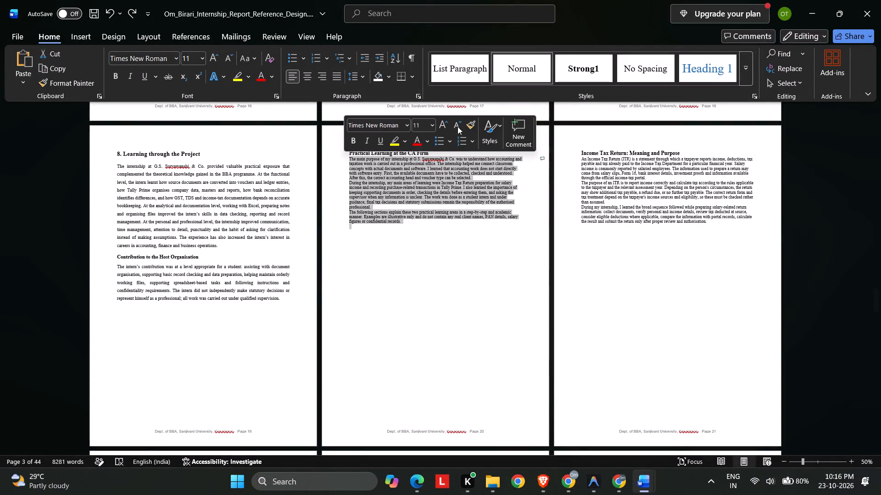
left_click(419, 99)
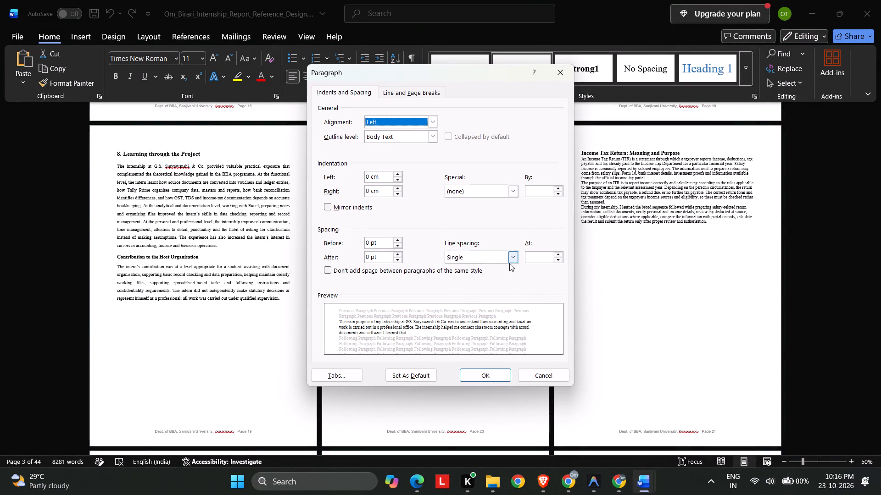
left_click(515, 262)
left_click(485, 273)
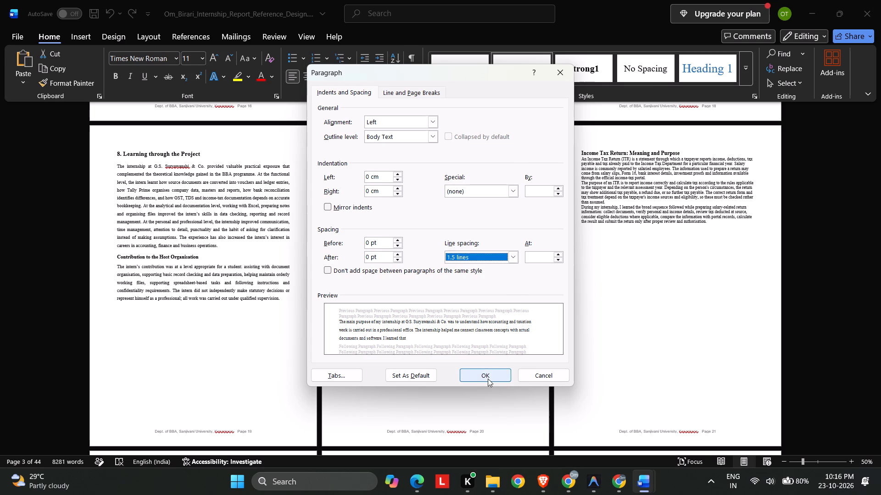
left_click(488, 379)
Set the font size of the body text under "Practical Learning at the CA Firm" to 16.
left_click(203, 60)
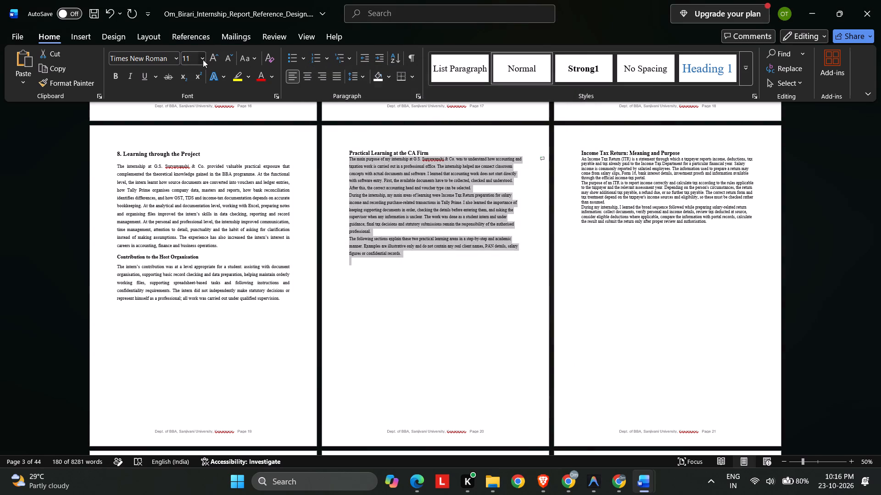
left_click(196, 159)
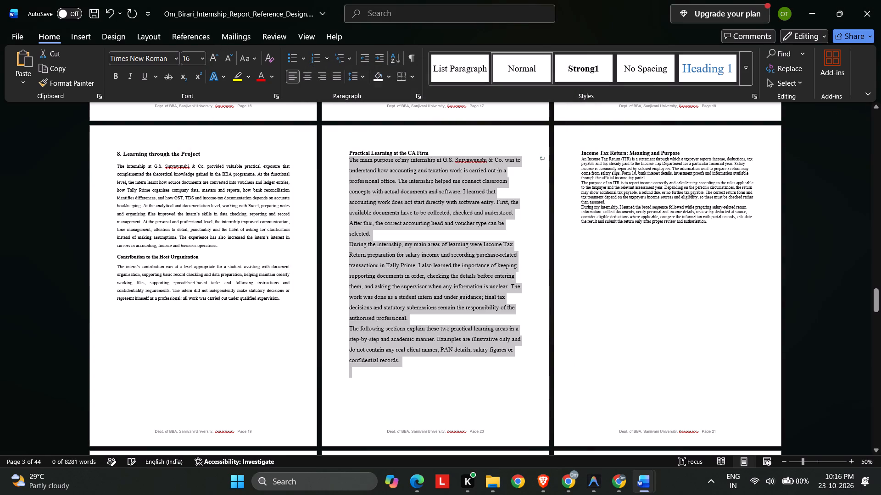
left_click(463, 381)
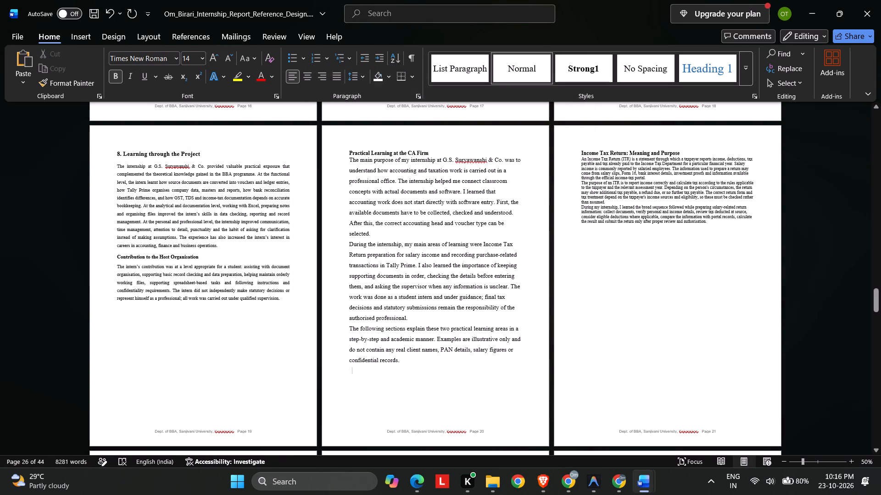
Insert a blank line below the "Practical Learning at the CA Firm" heading.
left_click(441, 153)
key("Return")
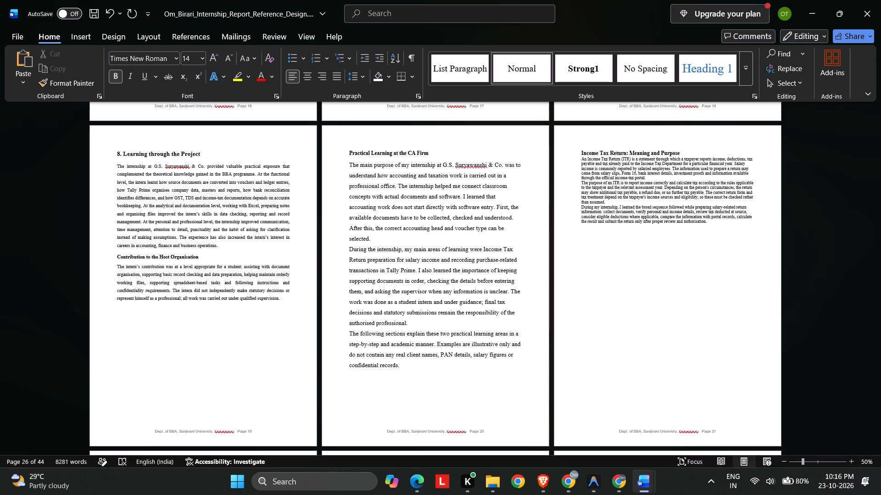
Set the font size of the body text under "Practical Learning at the CA Firm" to 12.
left_click_drag(349, 164, 383, 232)
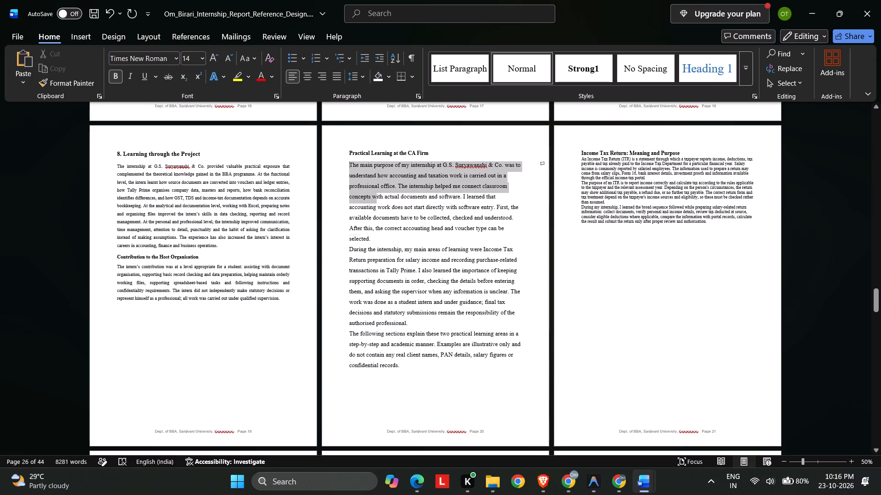
left_click_drag(383, 232, 407, 371)
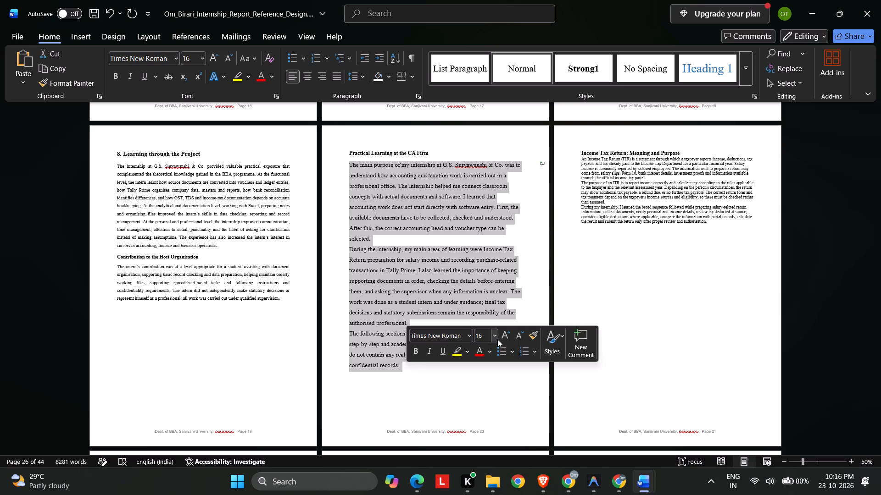
left_click(496, 336)
left_click(487, 168)
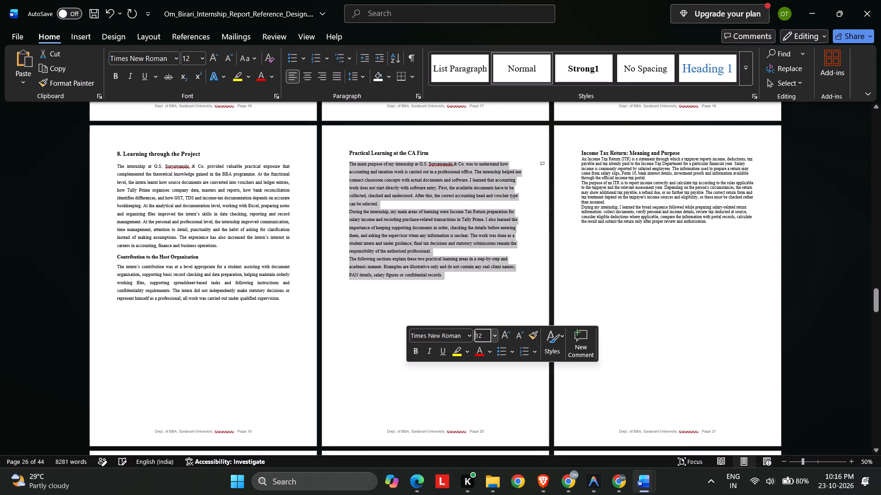
left_click(608, 258)
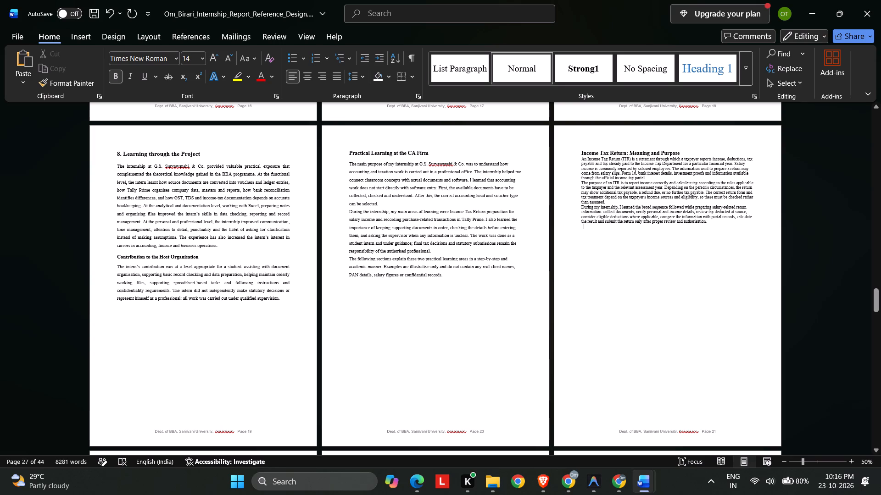
Insert a blank line below the "Income Tax Return: Meaning and Purpose" heading.
left_click(690, 154)
key("Return")
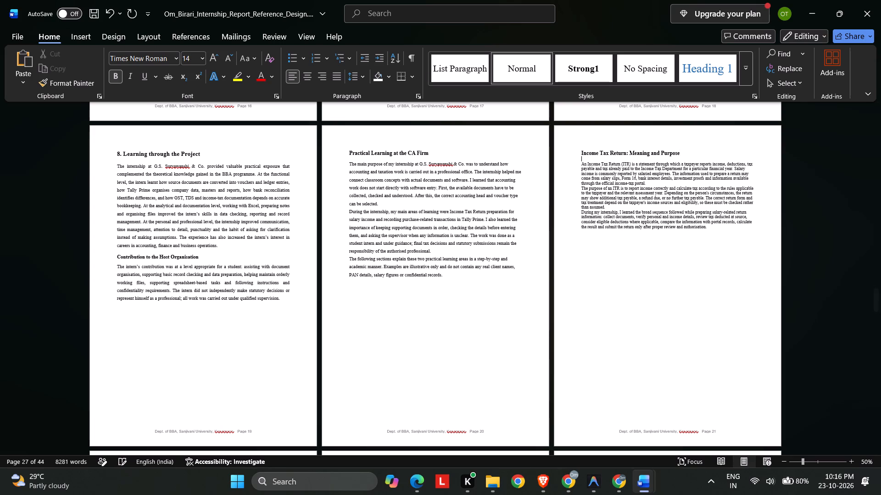
Set the font size of the body text under "Income Tax Return: Meaning and Purpose" to 12.
left_click_drag(581, 165, 725, 230)
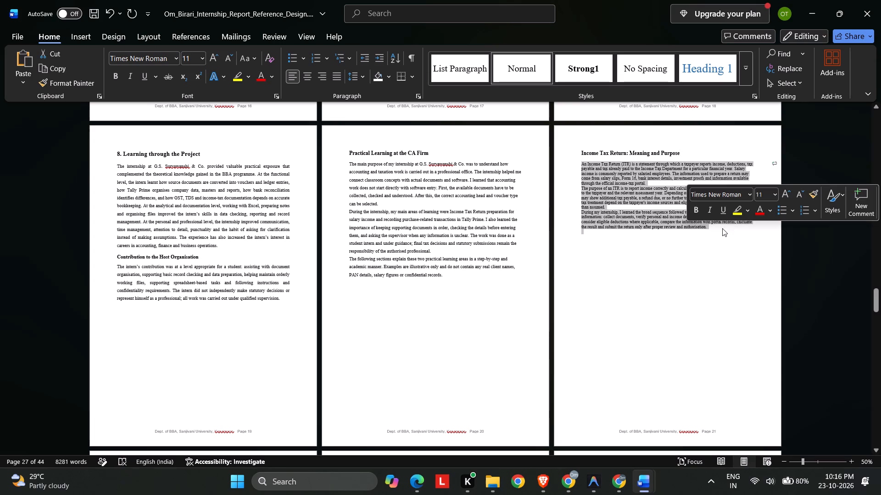
left_click(776, 198)
left_click(763, 265)
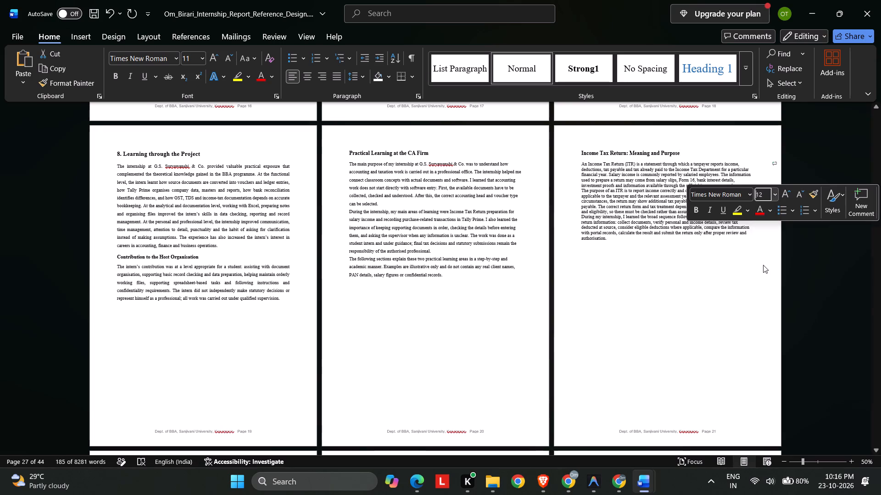
Set the line spacing of the body text under "Income Tax Return: Meaning and Purpose" to 1.5 lines.
left_click(419, 93)
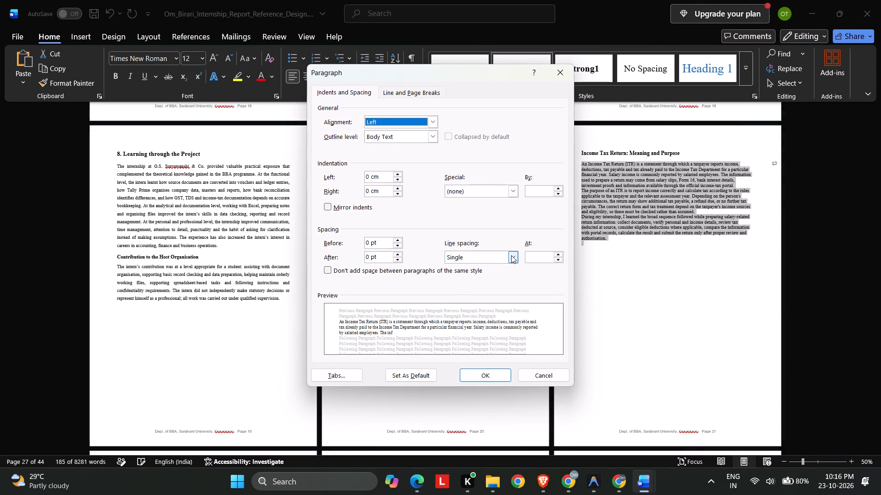
left_click(511, 255)
left_click(485, 275)
left_click(494, 374)
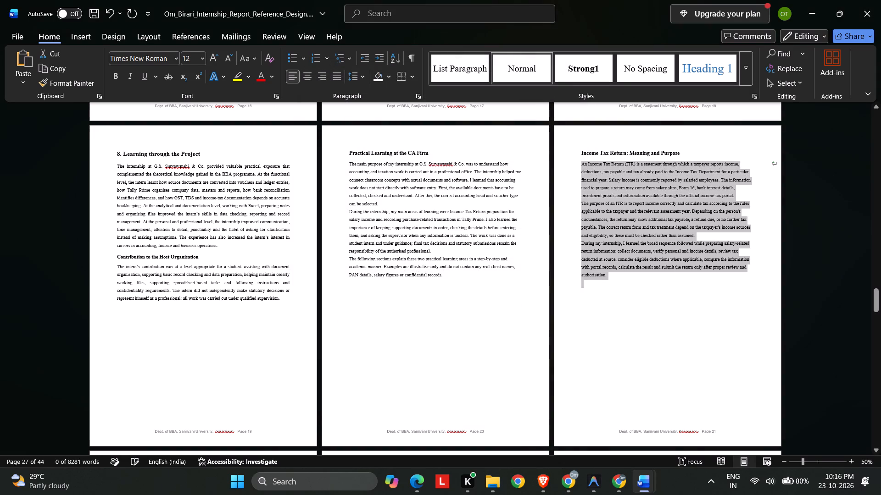
left_click(653, 324)
Insert a blank line below the "Documents Required for Salary ITR" heading.
scroll(848, 273, "down", 20)
scroll(848, 273, "down", 3)
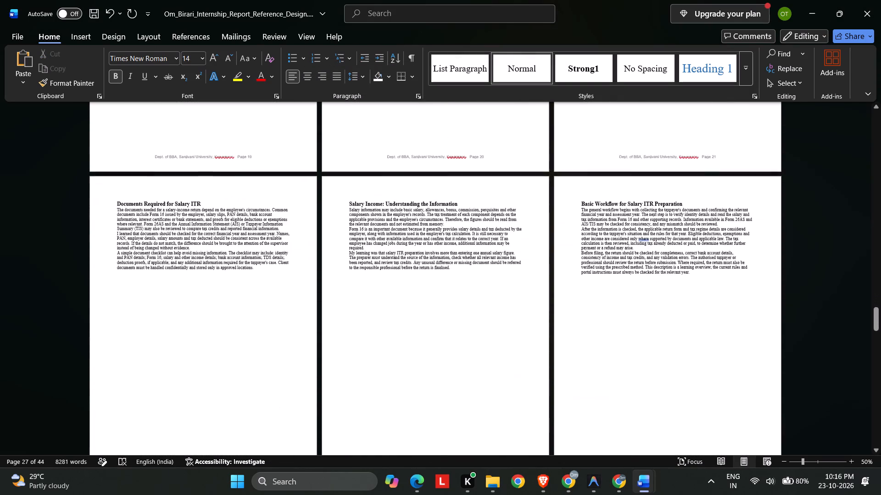
scroll(789, 266, "down", 1)
left_click(206, 147)
key("Return")
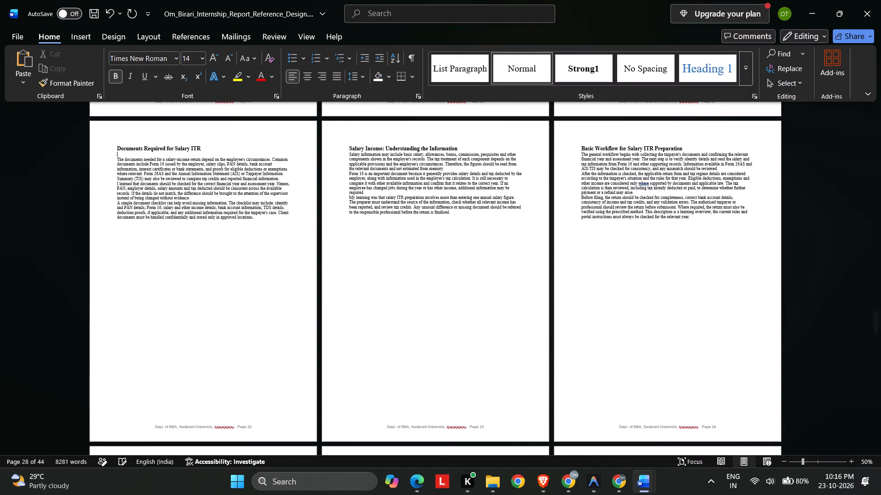
Set the line spacing of the body text under "Documents Required for Salary ITR" to 1.5 lines.
left_click_drag(122, 161, 181, 199)
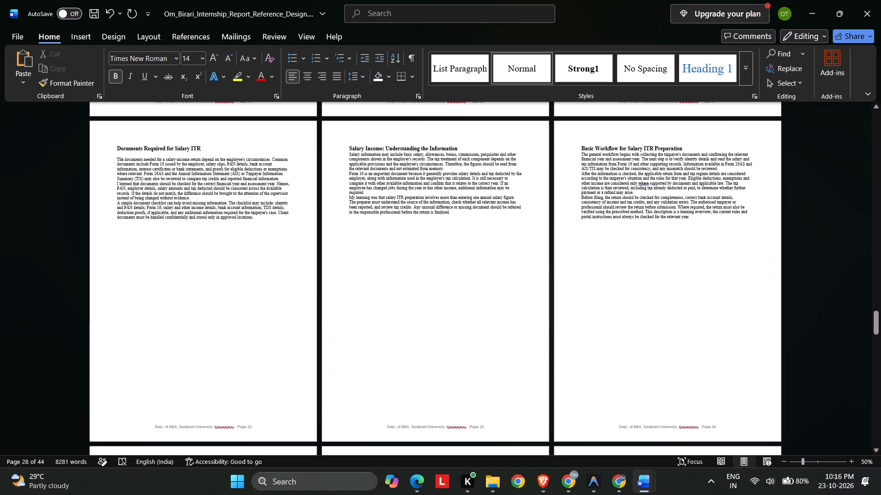
left_click_drag(181, 199, 273, 250)
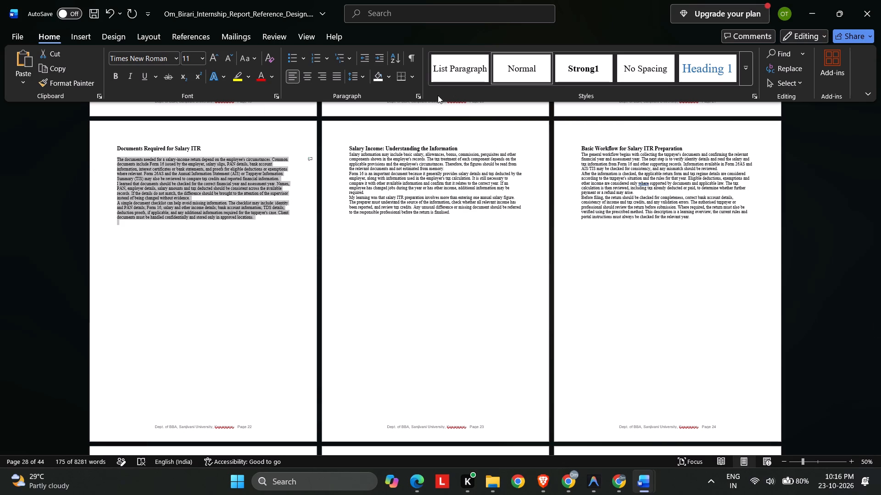
left_click(416, 96)
double_click(465, 249)
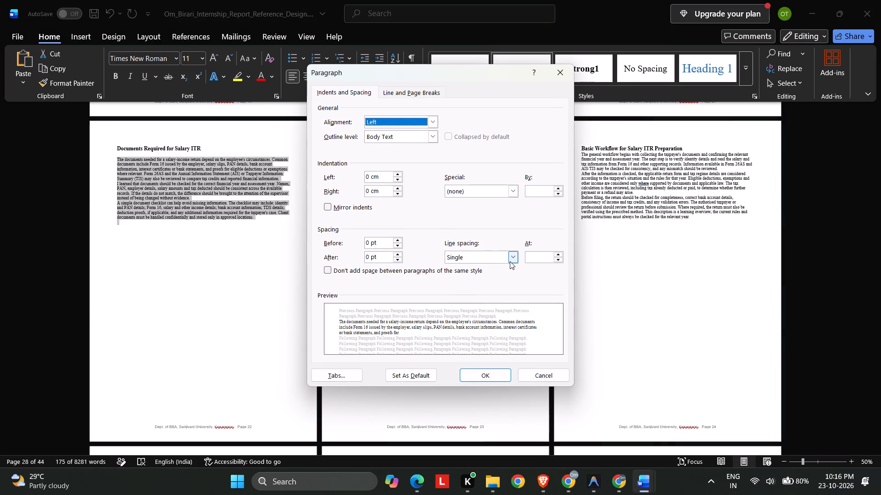
left_click(510, 261)
left_click(493, 278)
left_click(479, 374)
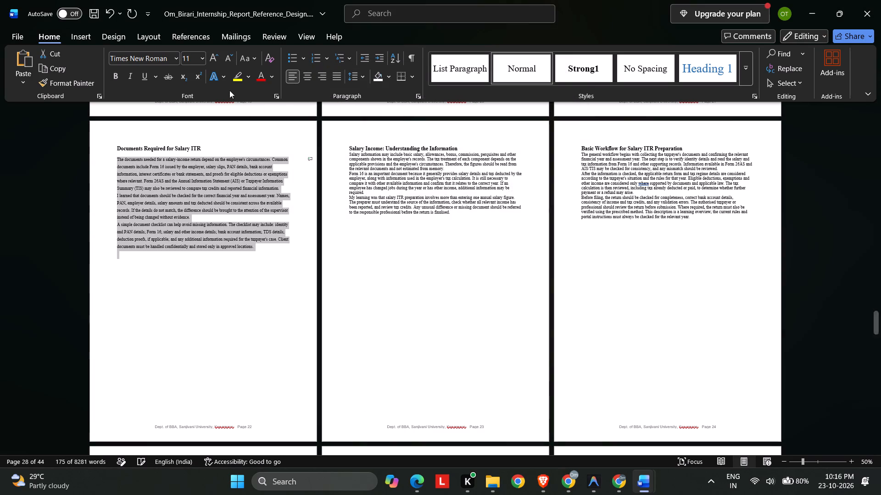
Set the font size of the body text under "Documents Required for Salary ITR" to 12.
left_click(198, 58)
left_click(203, 60)
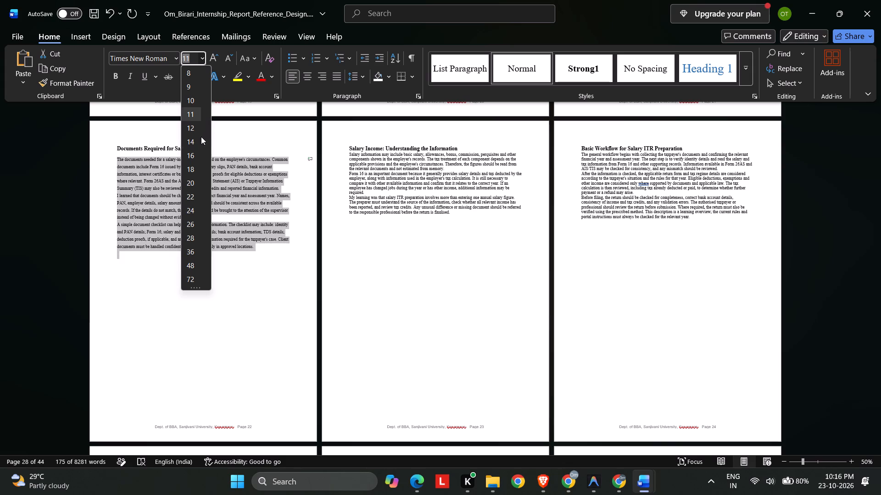
left_click(199, 129)
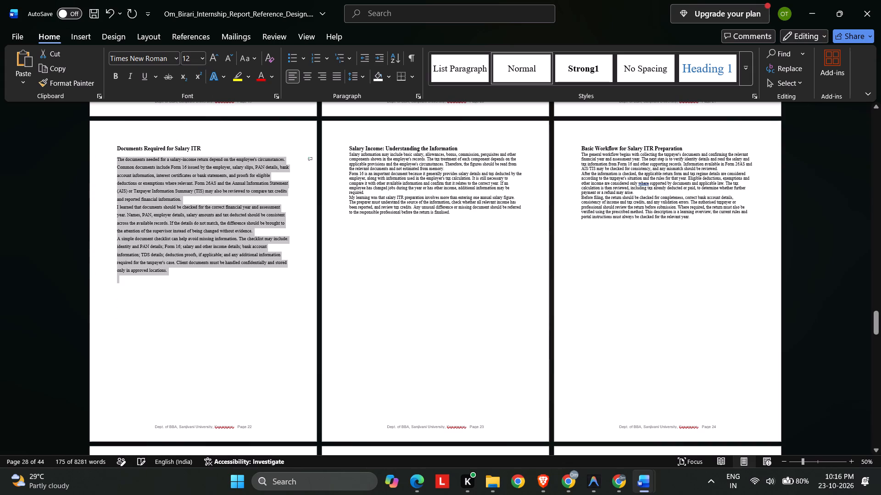
Copy the formatting of the "Documents Required for Salary ITR" body text onto the body text under "Salary Income: Understanding the Information" with Format Painter.
double_click(178, 237)
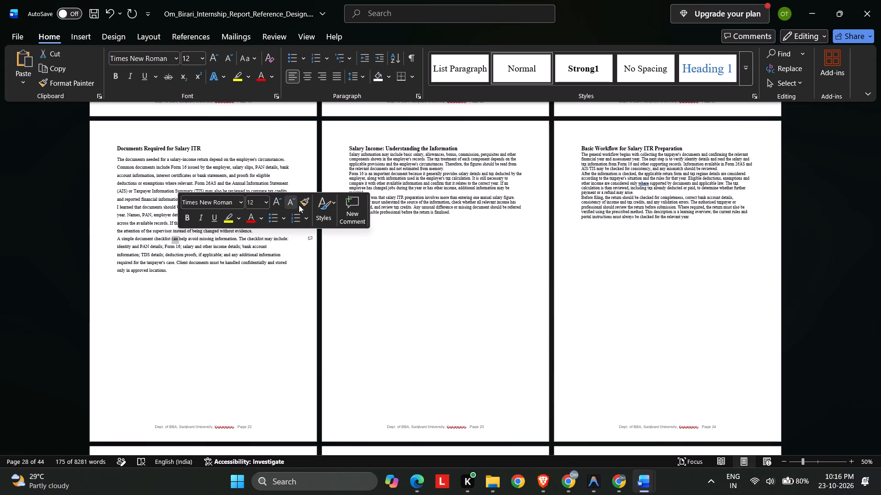
left_click(299, 203)
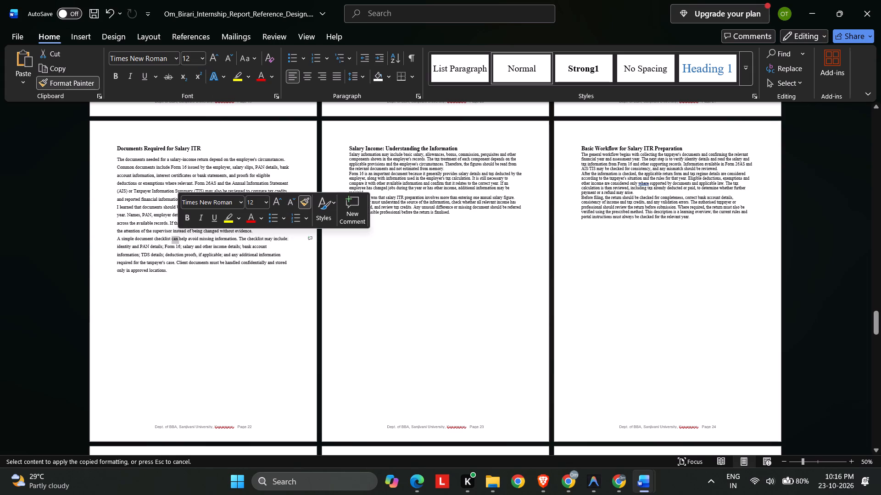
left_click_drag(348, 155, 452, 215)
left_click(452, 215)
Copy the formatting of the "Documents Required for Salary ITR" body text onto the body text under "Basic Workflow for Salary ITR Preparation" with Format Painter.
double_click(222, 170)
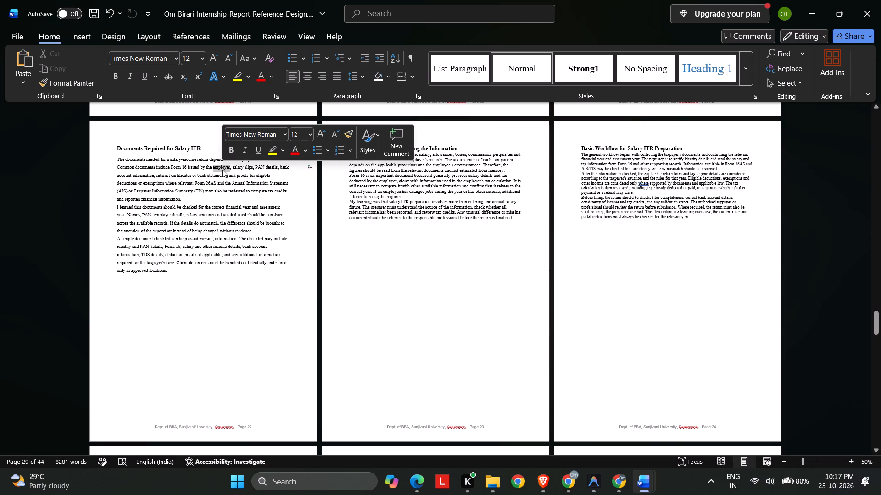
left_click(345, 132)
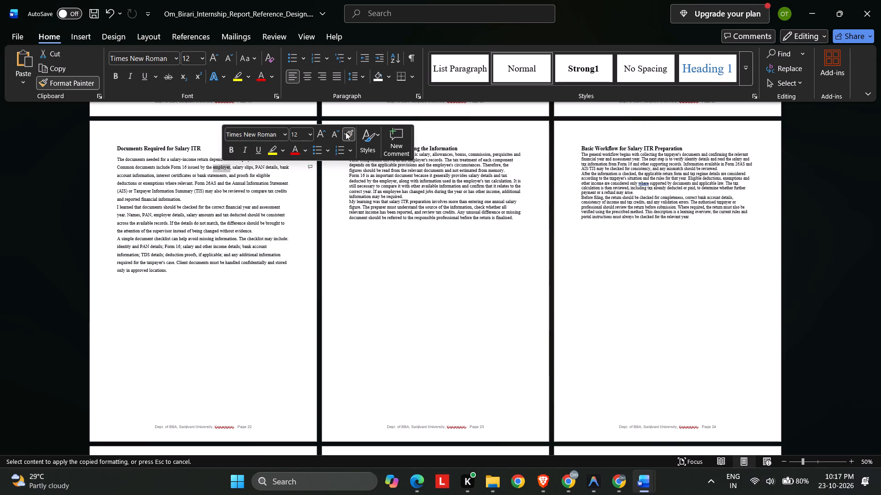
left_click(350, 139)
left_click(348, 136)
left_click_drag(580, 158, 583, 157)
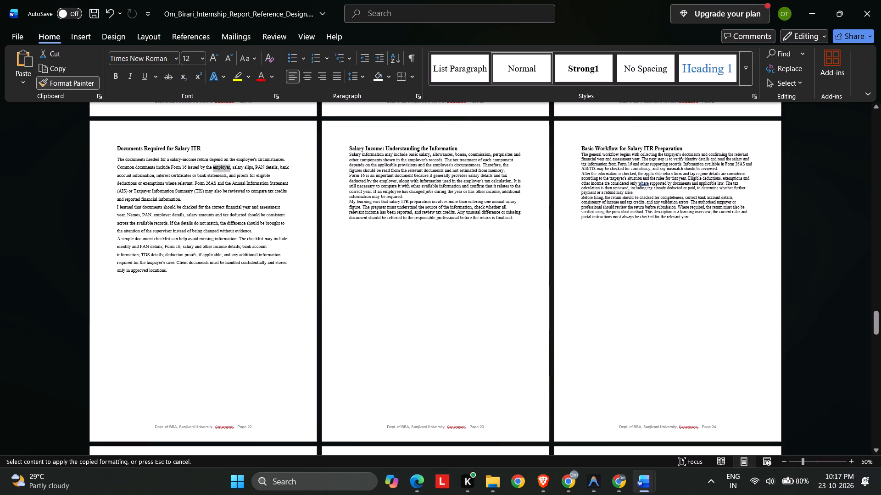
left_click_drag(583, 157, 714, 229)
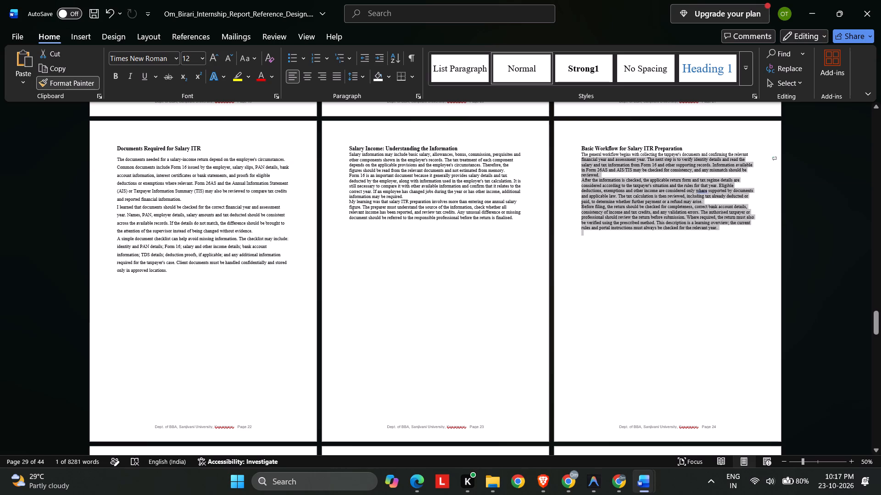
left_click(645, 285)
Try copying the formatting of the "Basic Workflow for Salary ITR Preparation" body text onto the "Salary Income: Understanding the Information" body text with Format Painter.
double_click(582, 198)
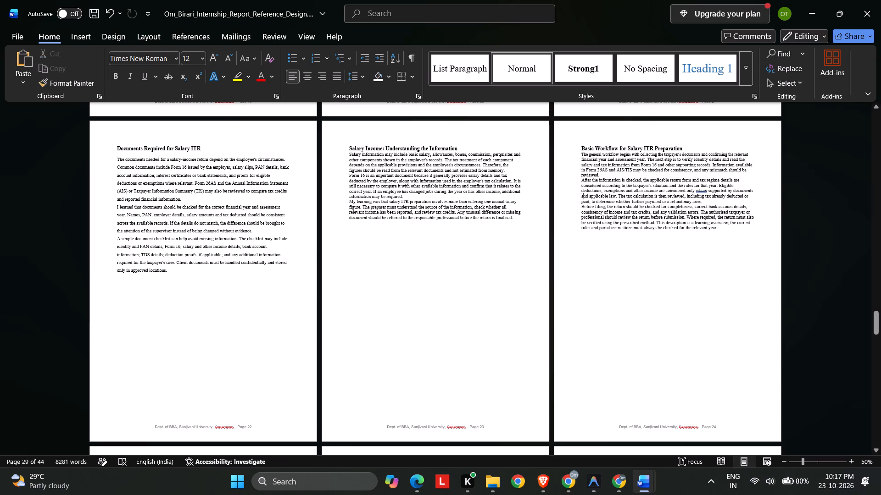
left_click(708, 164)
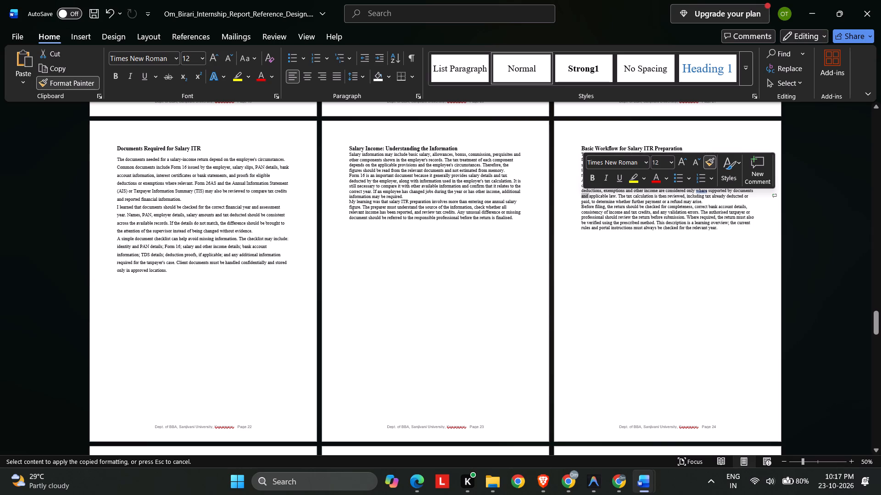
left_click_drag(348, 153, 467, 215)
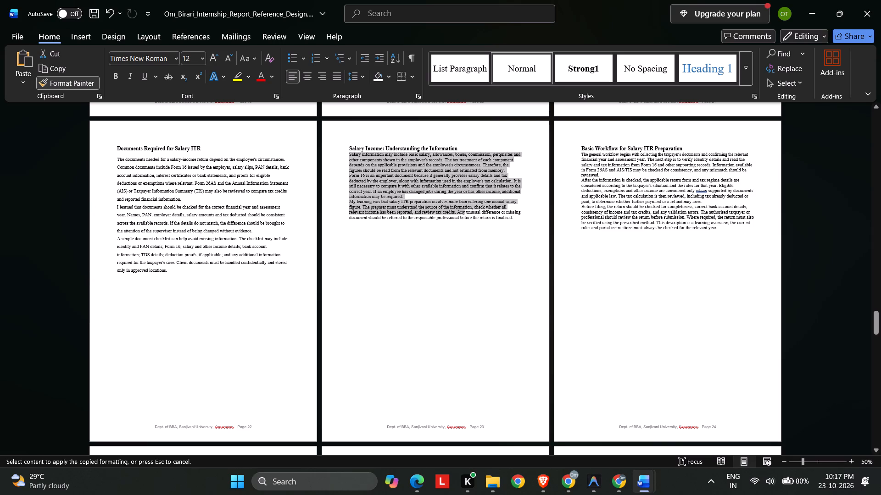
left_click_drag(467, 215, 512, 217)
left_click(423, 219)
Copy the formatting of a word in the "Salary Income" body text onto the opening line under "Basic Workflow for Salary ITR Preparation" with Format Painter.
double_click(422, 215)
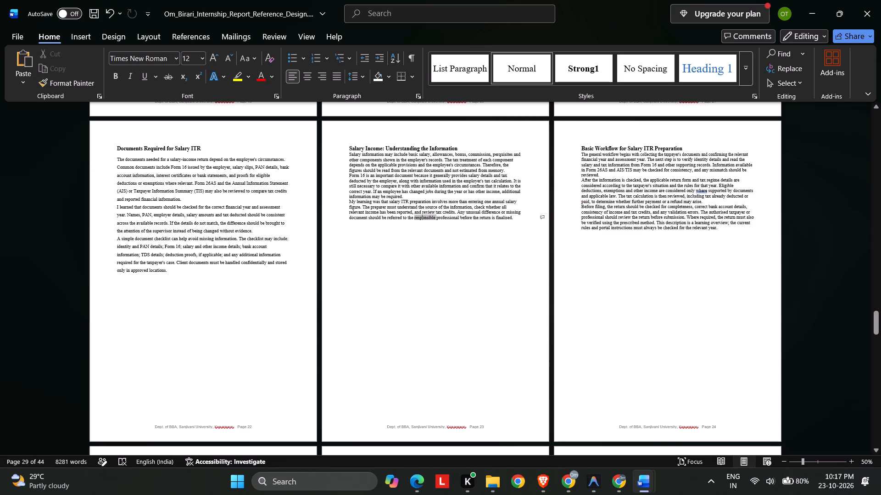
left_click(545, 178)
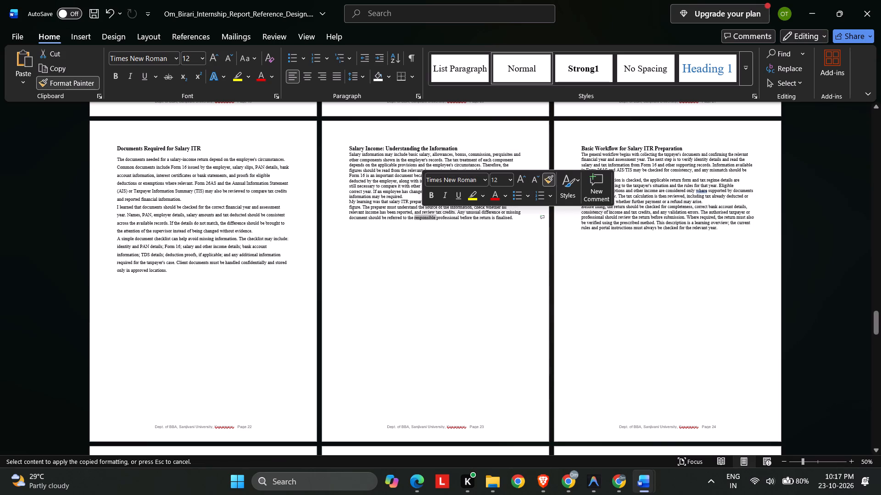
left_click_drag(581, 156, 737, 151)
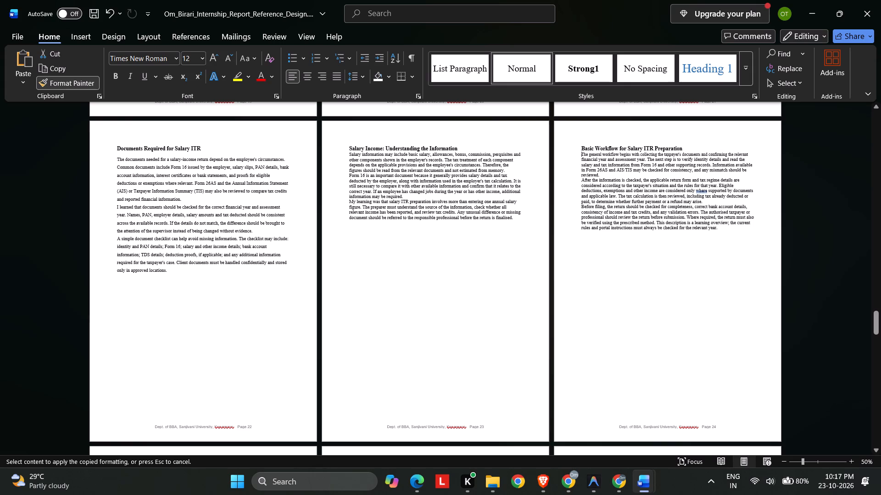
left_click_drag(737, 151, 751, 154)
left_click(665, 283)
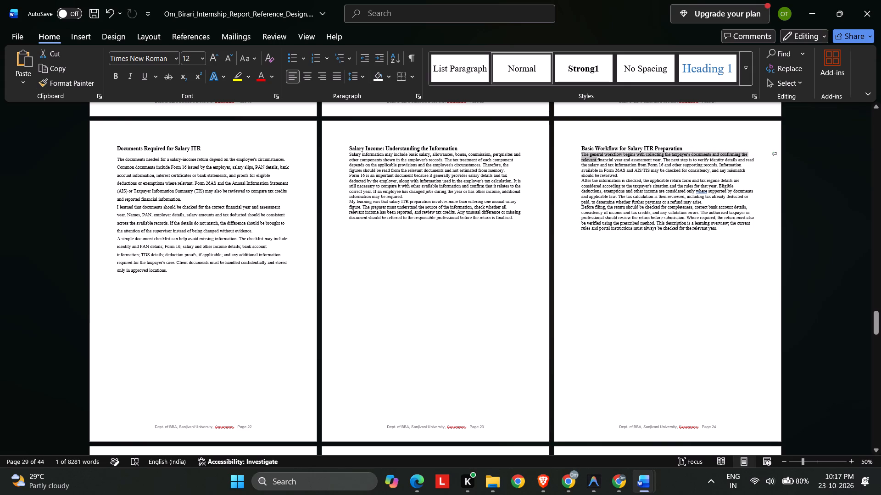
left_click(634, 209)
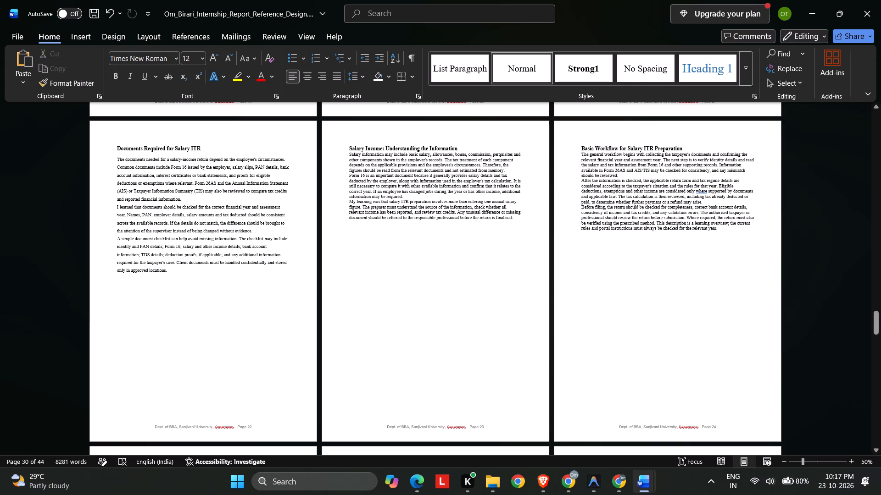
Insert a blank line below the "Basic Workflow for Salary ITR Preparation" heading and the "Salary Income: Understanding the Information" heading.
left_click(691, 150)
key("Return")
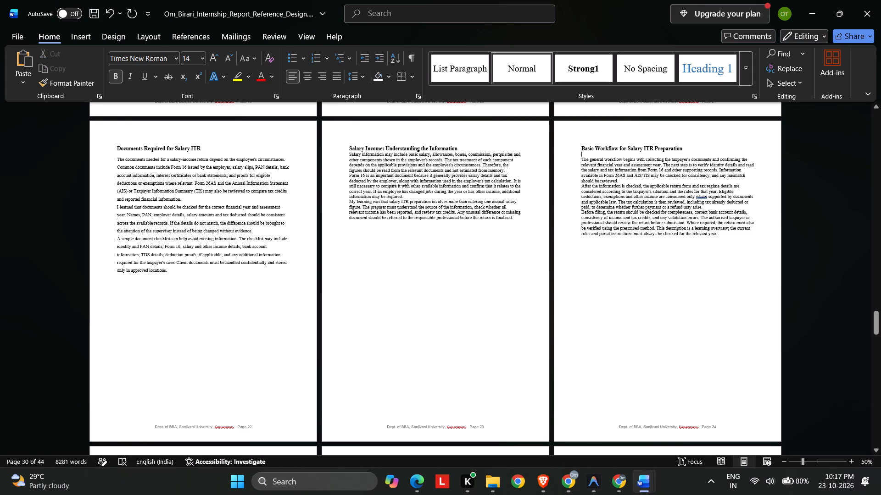
left_click(461, 149)
key("Return")
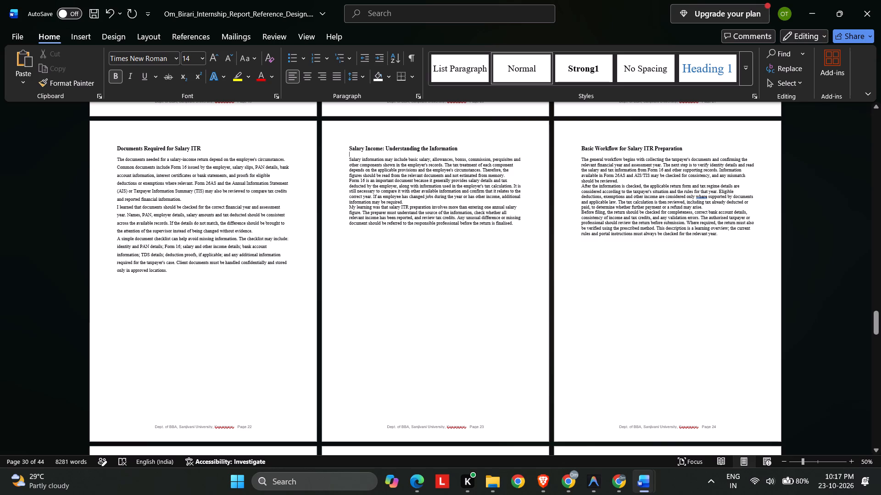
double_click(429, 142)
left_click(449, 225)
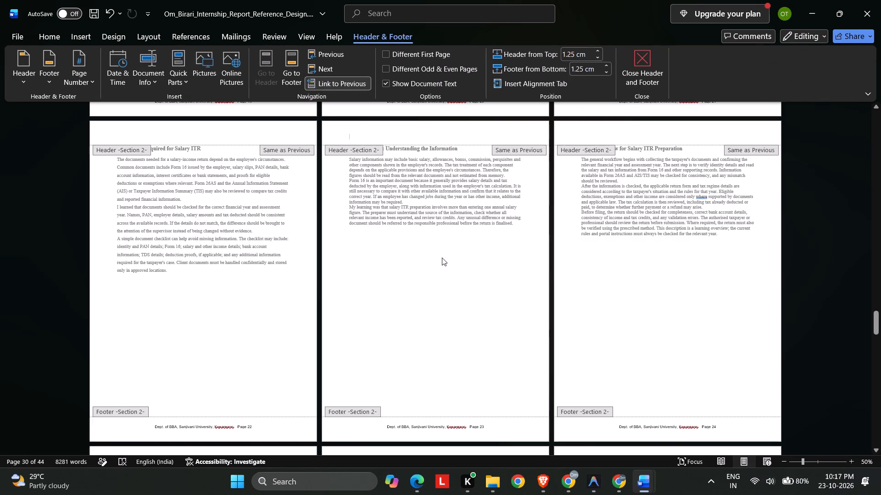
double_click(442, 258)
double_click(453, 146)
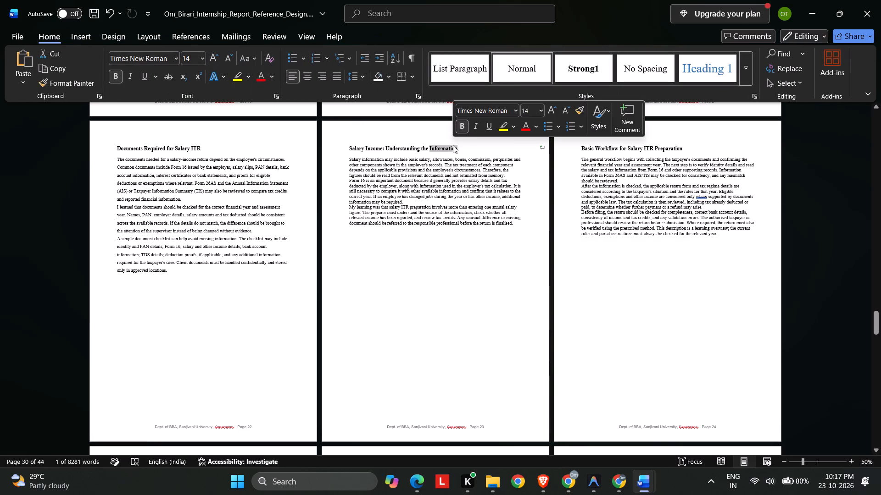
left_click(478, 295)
Set 1.5 line spacing on all body text under the "Salary Income: Understanding the Information" heading.
left_click_drag(348, 160, 465, 195)
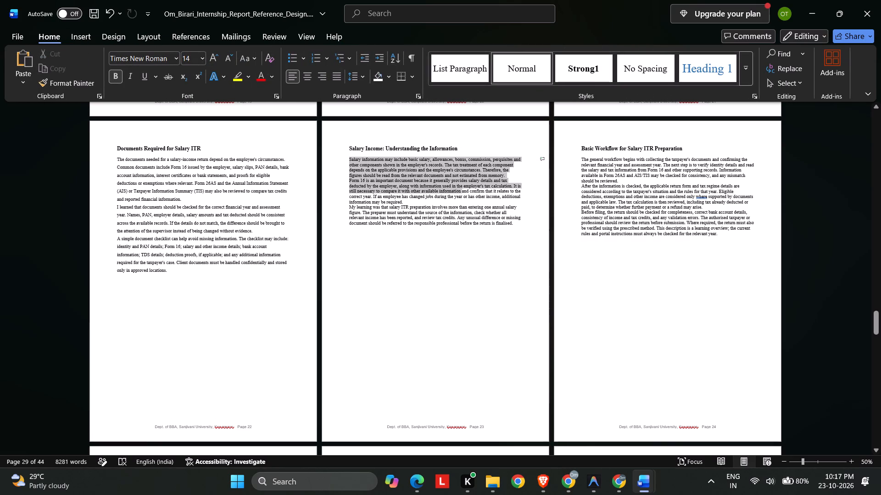
left_click_drag(465, 195, 683, 237)
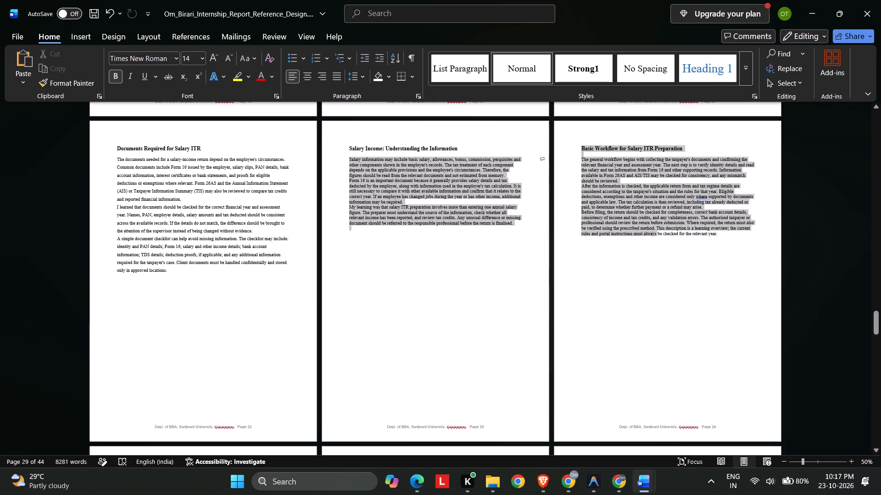
left_click_drag(683, 237, 517, 220)
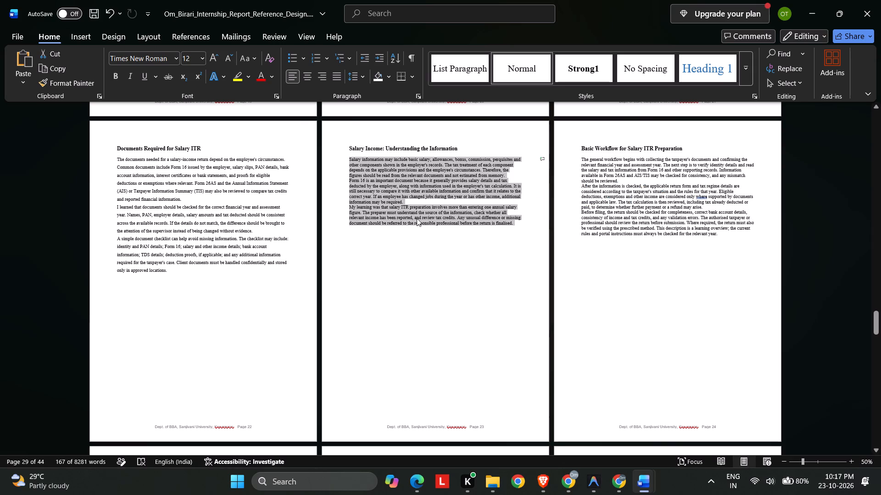
left_click(417, 94)
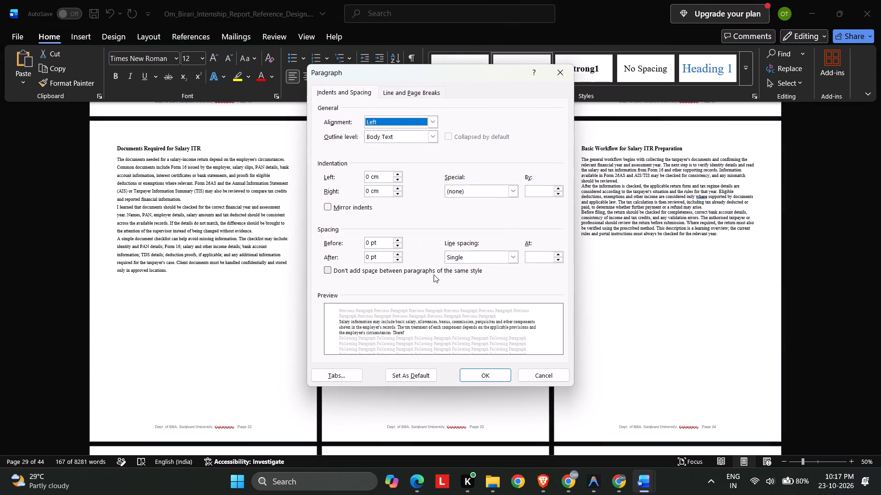
left_click(512, 259)
left_click(480, 278)
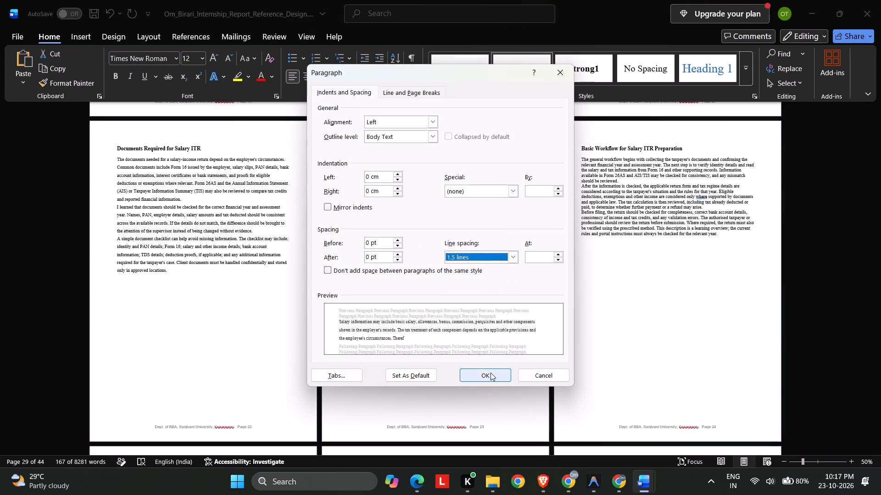
left_click(491, 373)
Set 1.5 line spacing on all body text under the "Basic Workflow for Salary ITR Preparation" heading.
left_click_drag(580, 162, 681, 214)
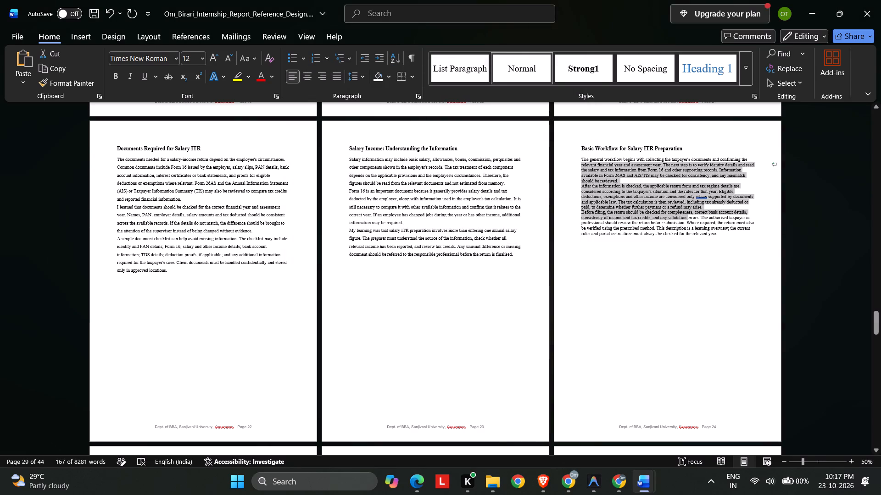
left_click_drag(681, 214, 696, 218)
left_click_drag(581, 161, 723, 234)
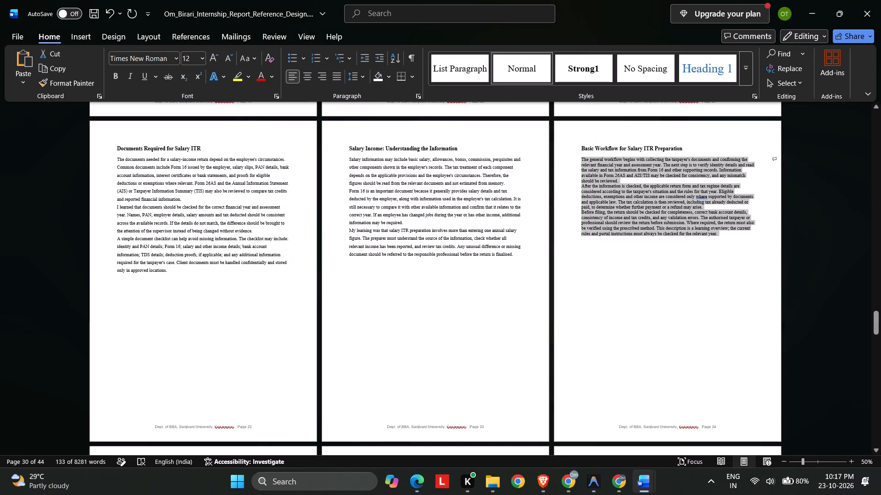
left_click_drag(723, 234, 736, 236)
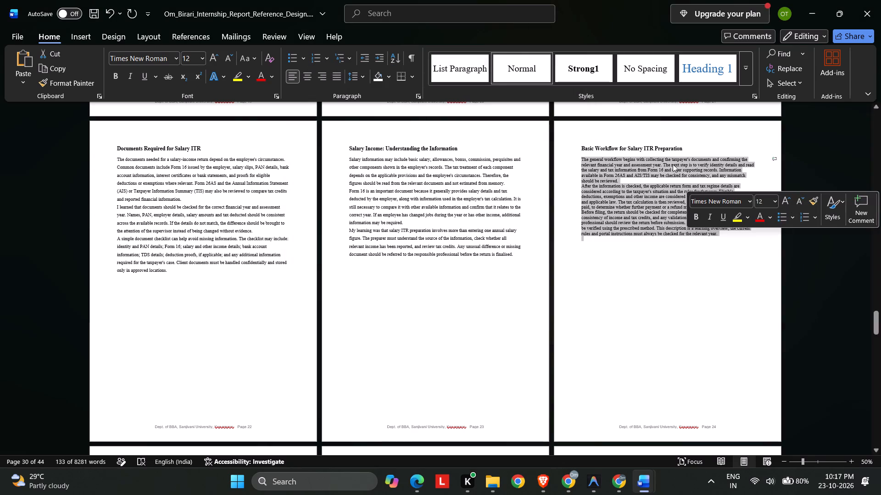
left_click(418, 96)
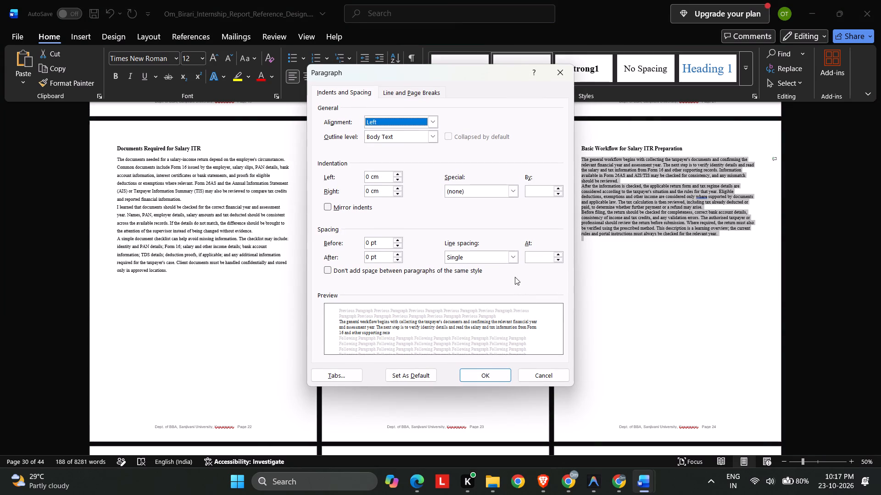
left_click(513, 259)
left_click(490, 273)
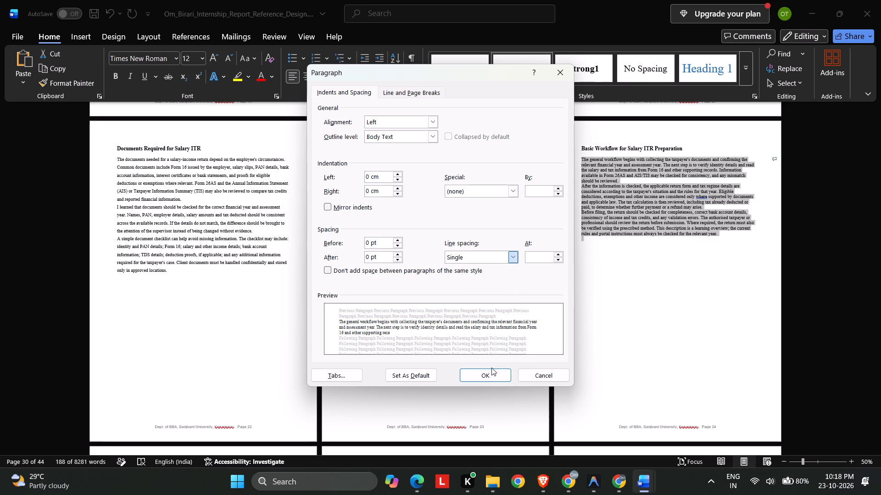
left_click(490, 372)
left_click(675, 330)
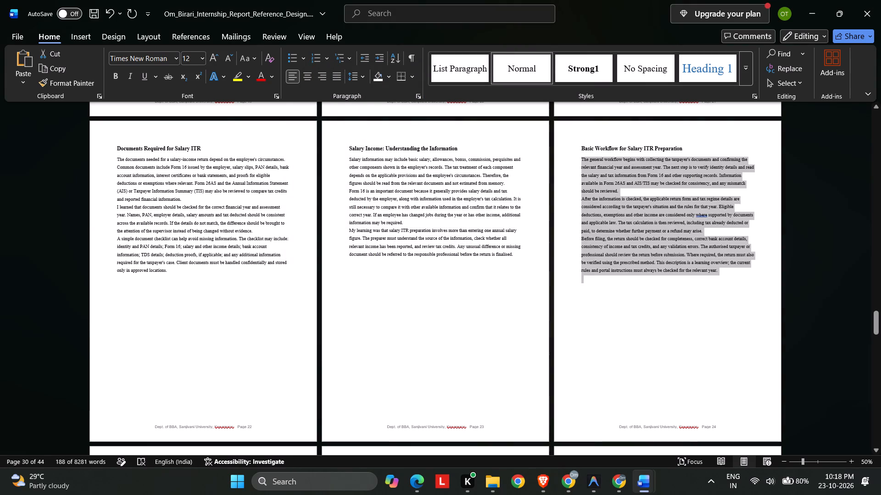
Check the font size of body words in the Salary Income, Documents Required and Basic Workflow sections.
double_click(452, 243)
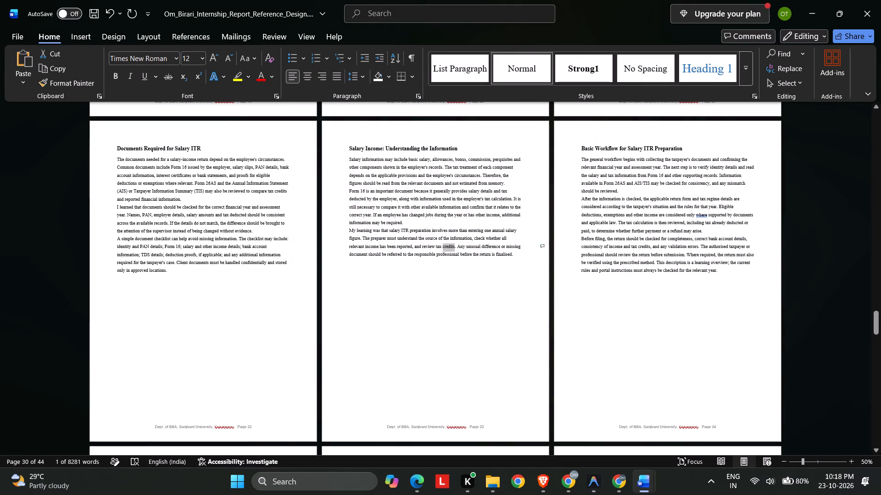
double_click(237, 213)
double_click(196, 227)
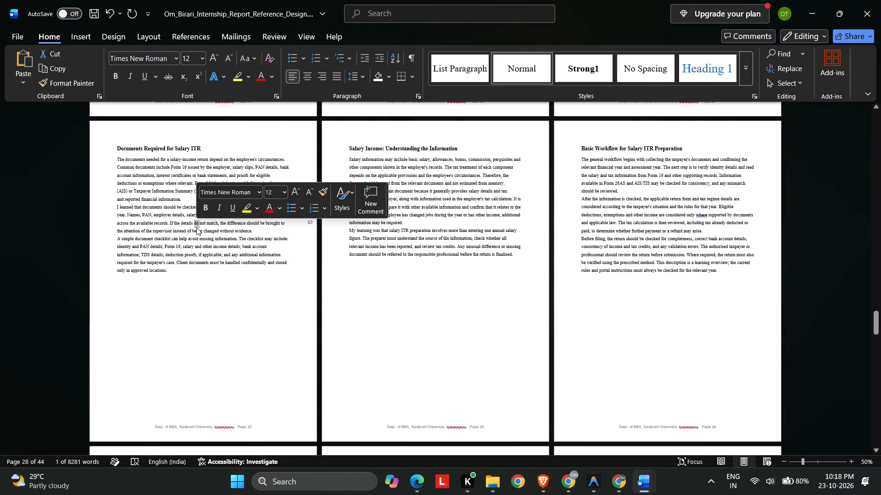
double_click(698, 225)
double_click(677, 236)
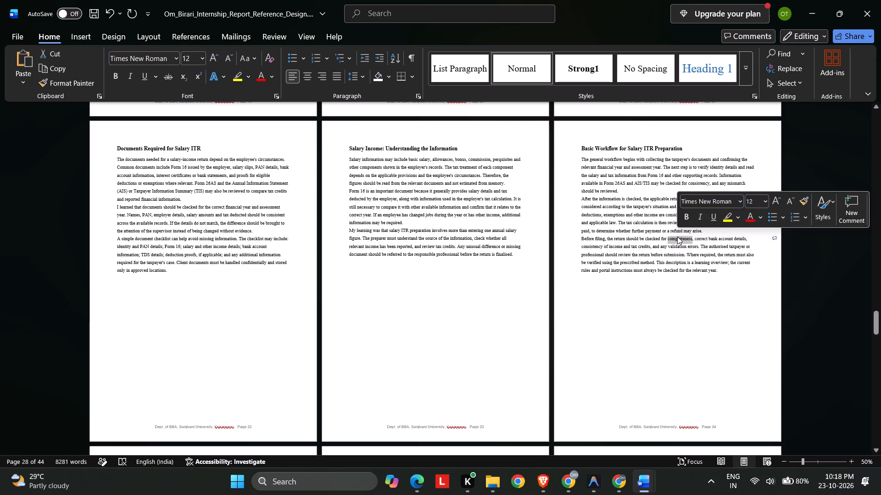
left_click(793, 304)
Insert a blank line below the "Important Checks and Common Errors in Salary ITR", "Tally Prime: Introduction and Importance" and "Recording a New Purchase in Tally Prime" headings.
scroll(793, 304, "down", 13)
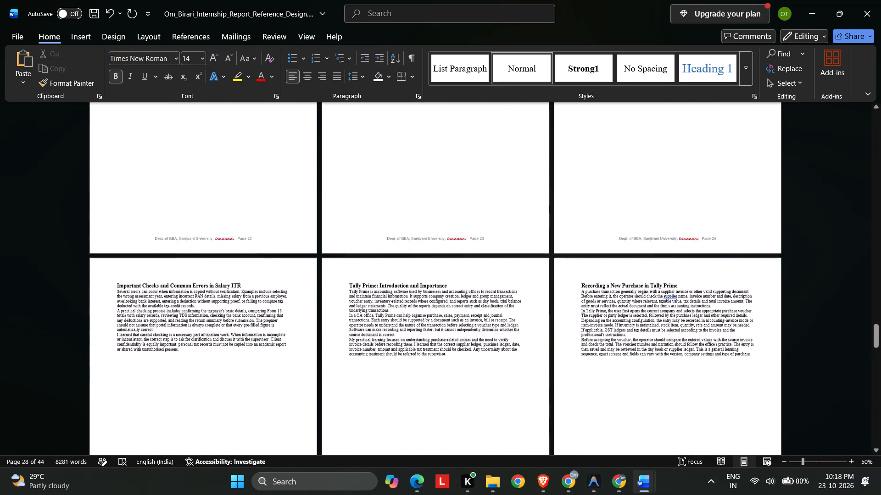
scroll(798, 294, "down", 3)
scroll(798, 294, "up", 1)
scroll(798, 294, "down", 7)
left_click(249, 169)
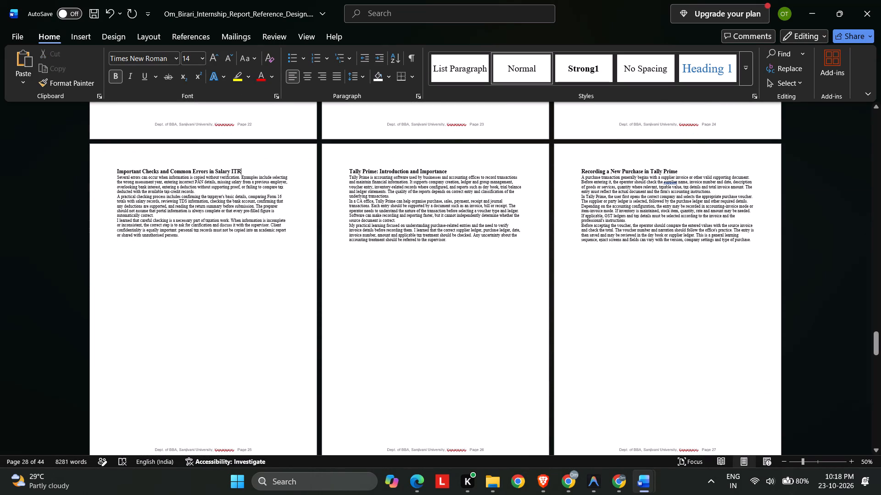
key("Return")
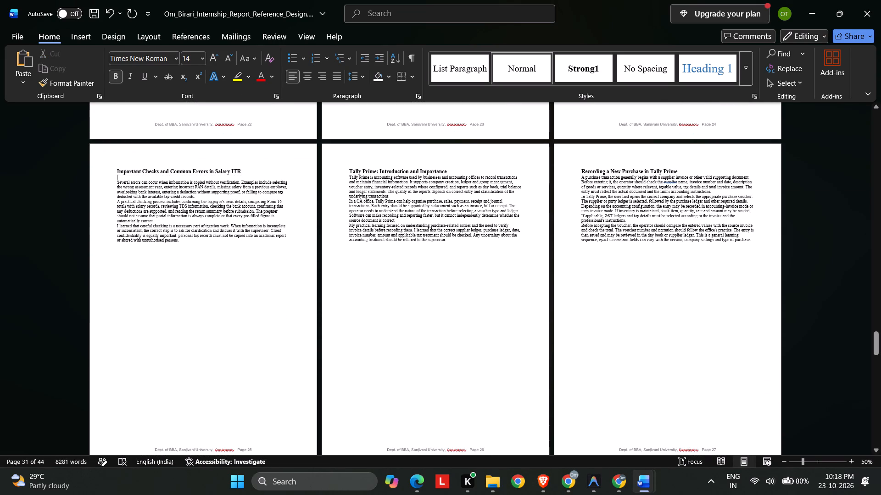
left_click(468, 171)
key("Return")
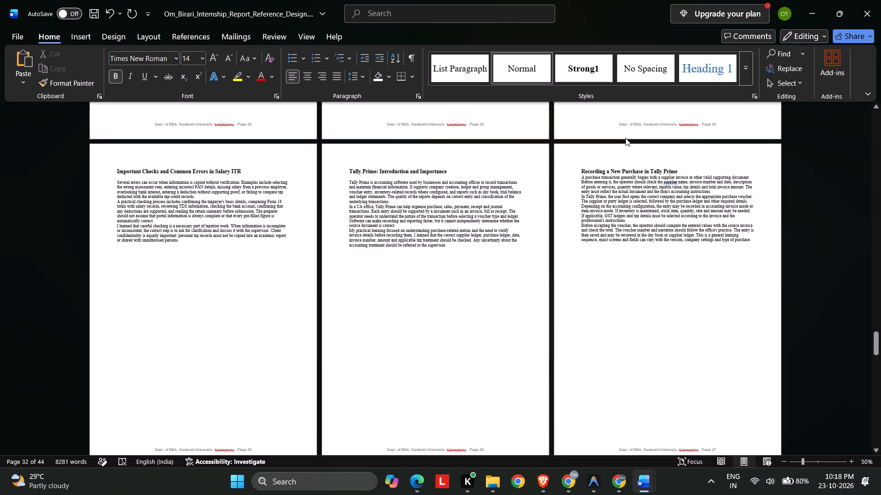
left_click(704, 167)
key("Return")
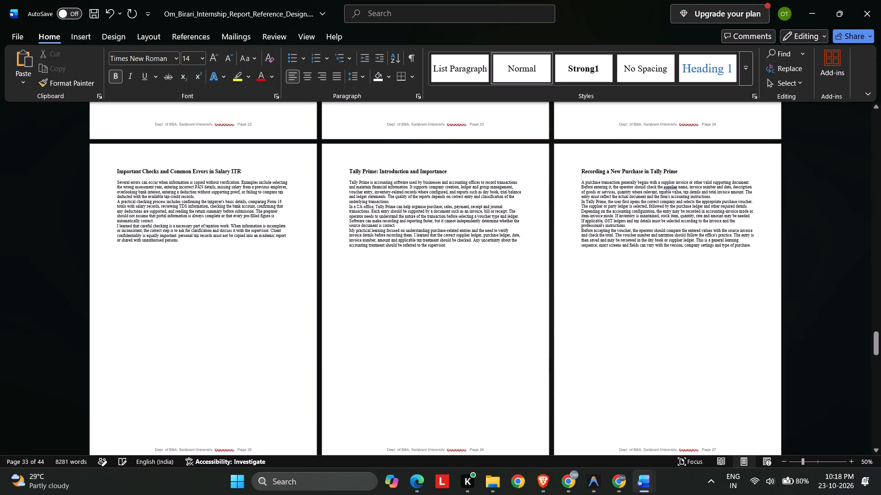
Set 1.5 line spacing on everything from the "Important Checks and Common Errors in Salary ITR" section through the "Evidence of Internship and Confidentiality" section.
scroll(637, 292, "down", 16)
scroll(633, 295, "up", 1)
scroll(633, 295, "down", 5)
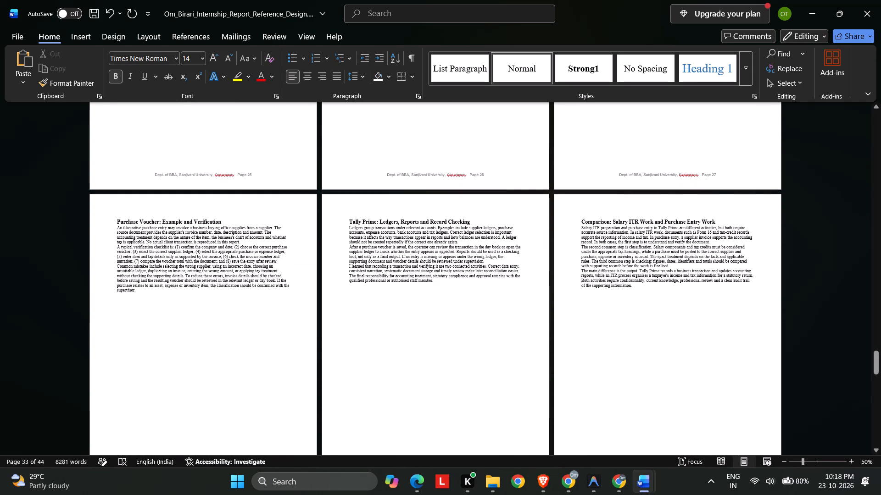
scroll(503, 332, "down", 2, "ctrl")
scroll(522, 320, "down", 6)
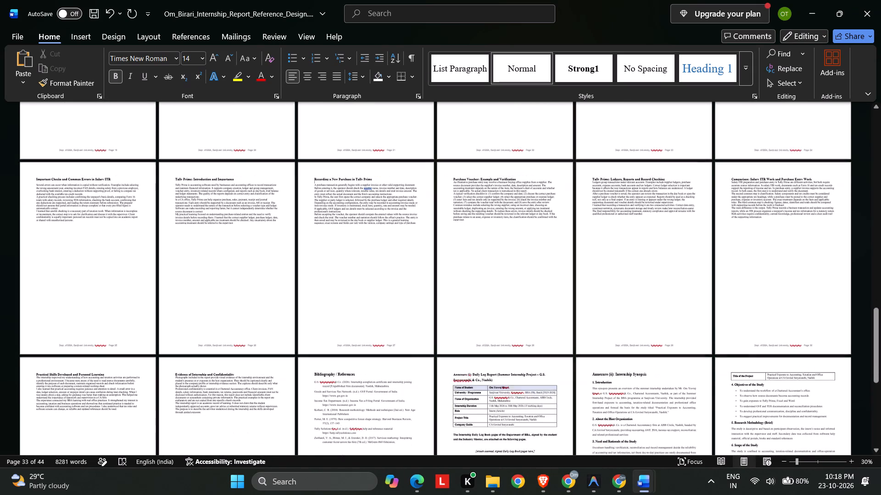
scroll(522, 320, "down", 10)
scroll(522, 320, "up", 5)
scroll(522, 320, "down", 7)
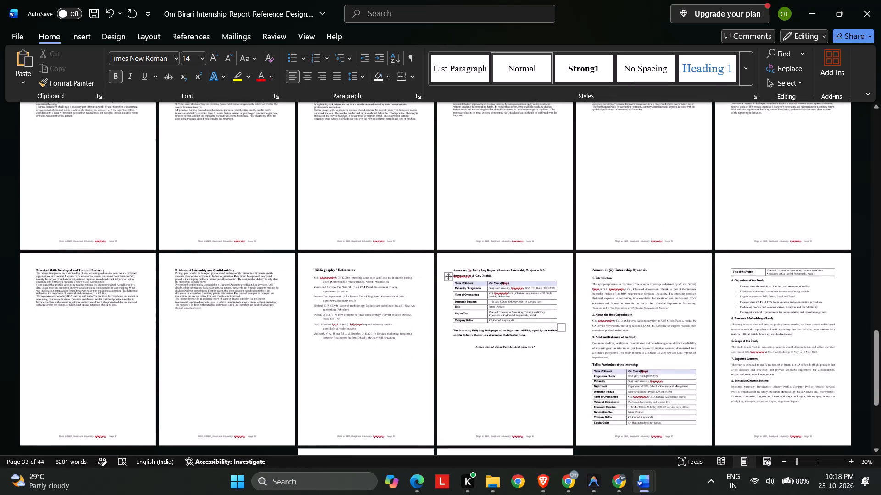
scroll(522, 320, "up", 6)
left_click_drag(208, 359, 131, 314)
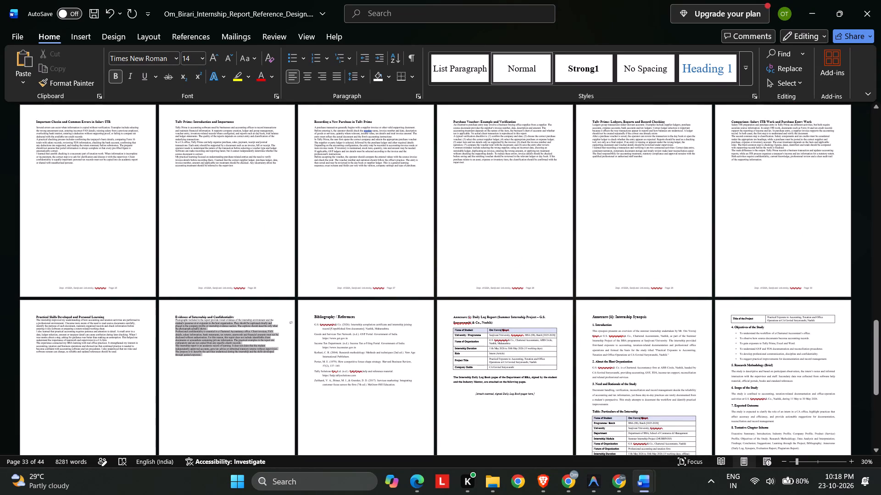
left_click_drag(131, 314, 91, 245)
scroll(65, 240, "up", 8)
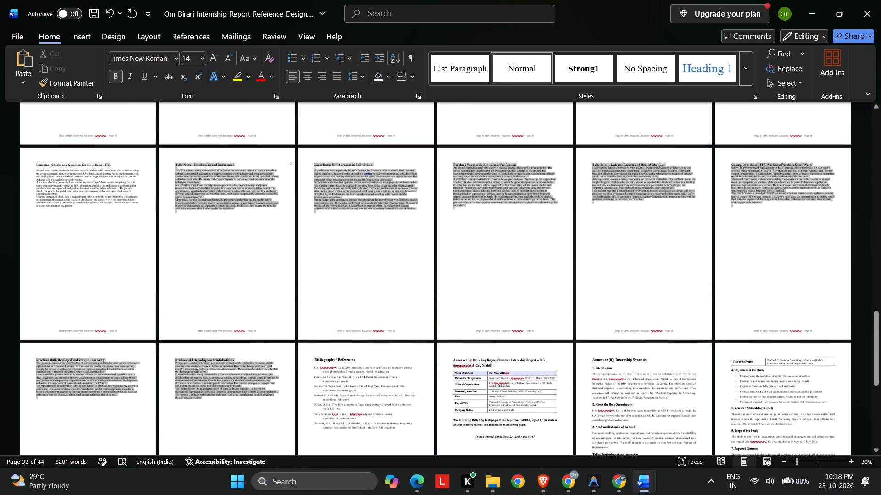
scroll(91, 245, "up", 7)
left_click_drag(91, 245, 89, 245)
scroll(93, 245, "up", 6)
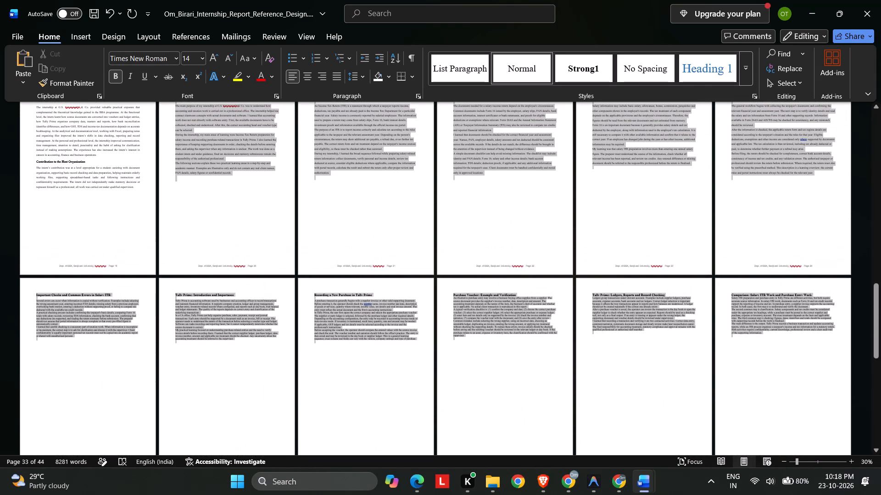
left_click_drag(89, 245, 747, 348)
scroll(747, 348, "up", 5)
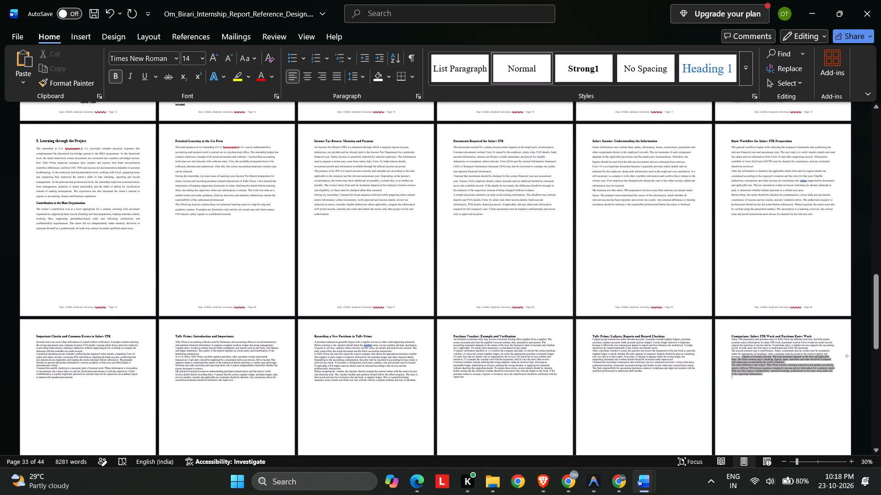
left_click_drag(747, 348, 183, 388)
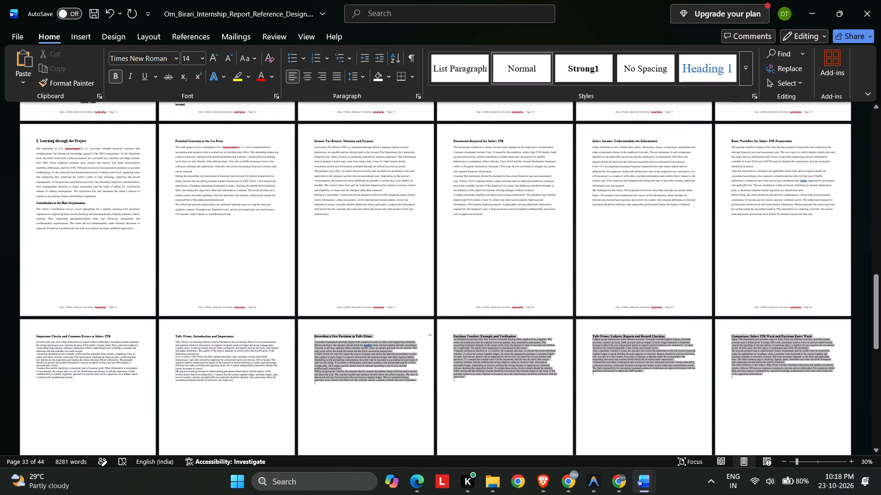
left_click_drag(183, 388, 37, 331)
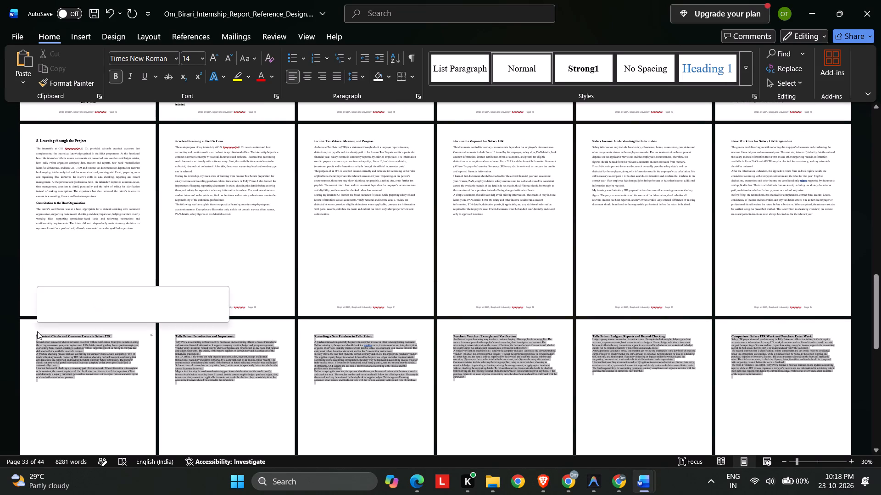
left_click(418, 93)
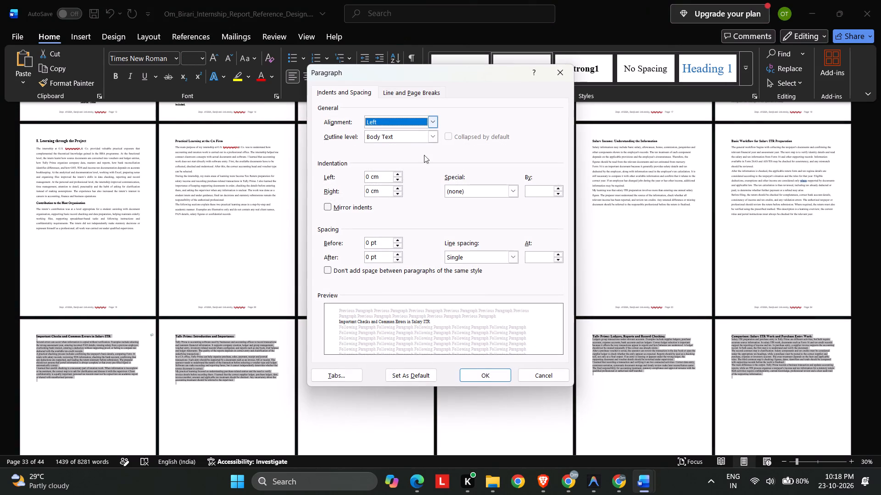
left_click(513, 256)
left_click(485, 275)
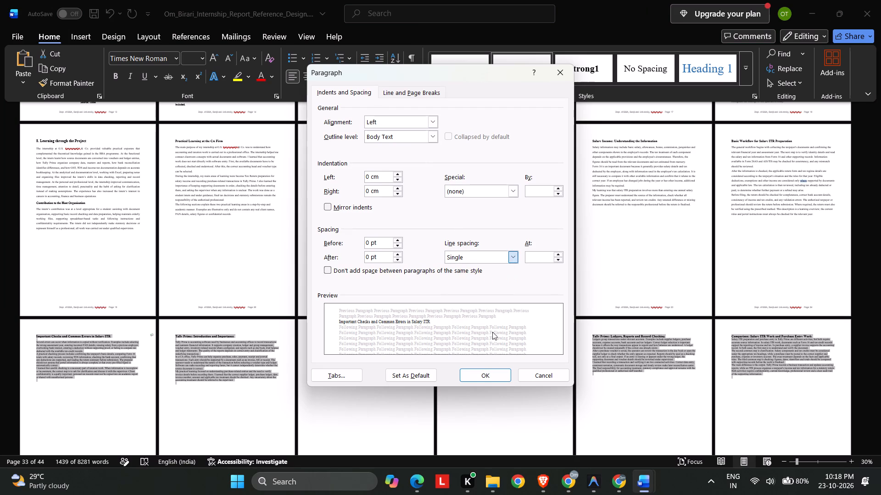
left_click(483, 381)
Review the line spacing of the Salary ITR, Tally Prime and closing sections before the bibliography.
scroll(483, 381, "down", 17)
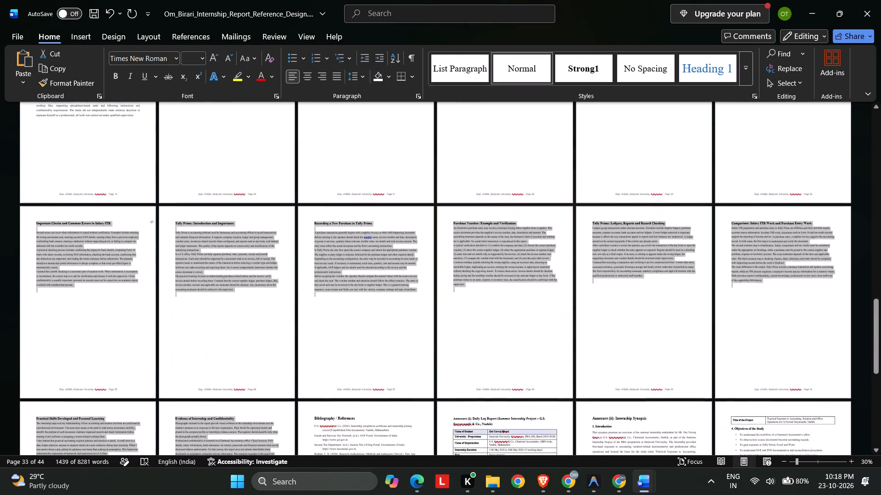
scroll(493, 356, "down", 6)
scroll(413, 324, "up", 11)
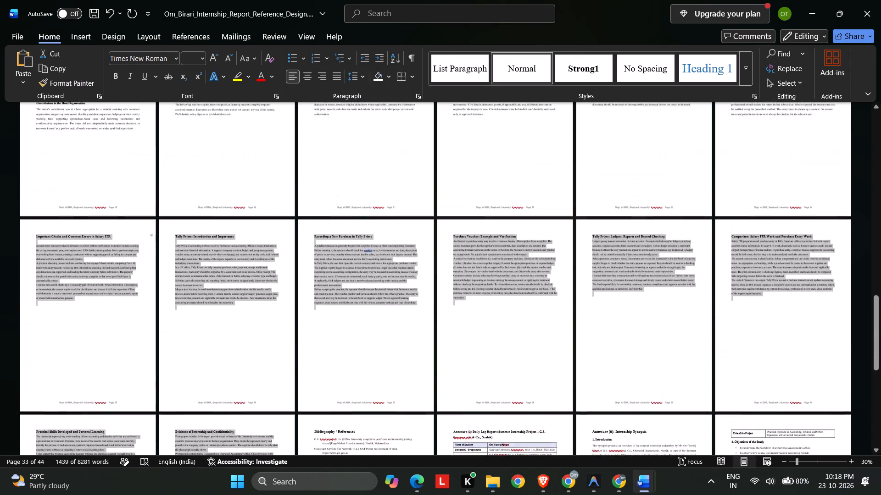
scroll(413, 318, "up", 1)
scroll(413, 317, "down", 1)
scroll(413, 317, "up", 4)
left_click(523, 201)
scroll(568, 200, "up", 4)
double_click(790, 173)
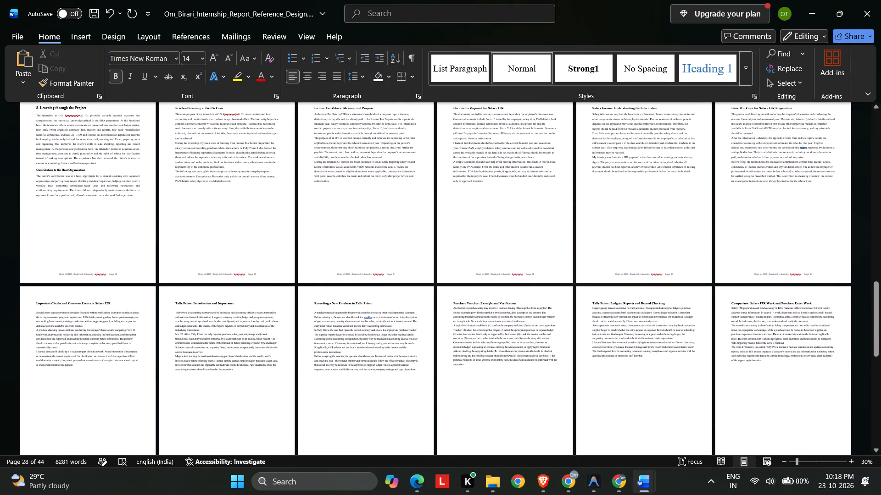
Copy the size 12 body formatting from "Basic Workflow for Salary ITR Preparation" onto the body text of "Important Checks and Common Errors in Salary ITR".
left_click(813, 137)
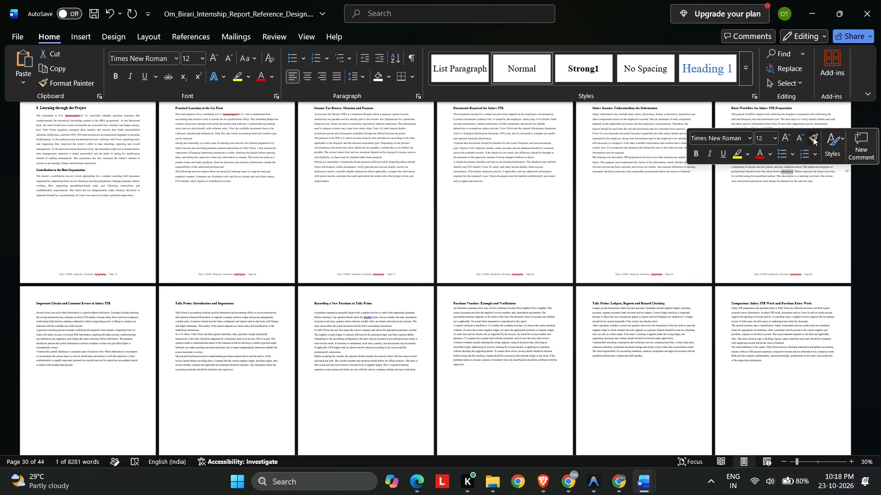
scroll(692, 269, "down", 4)
scroll(606, 286, "down", 11)
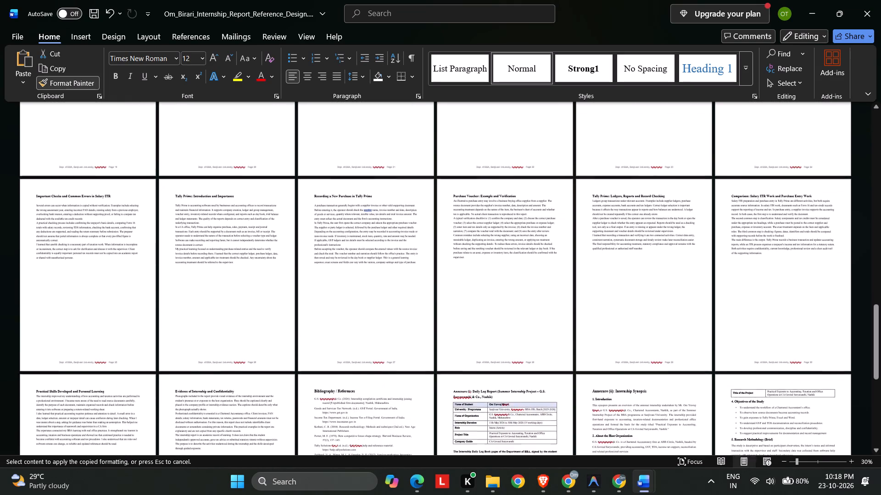
scroll(239, 275, "down", 2)
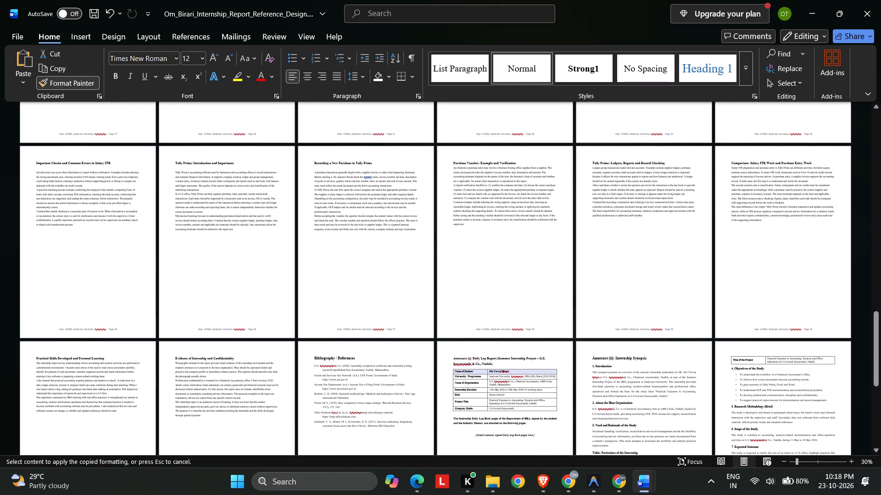
left_click_drag(36, 173, 79, 229)
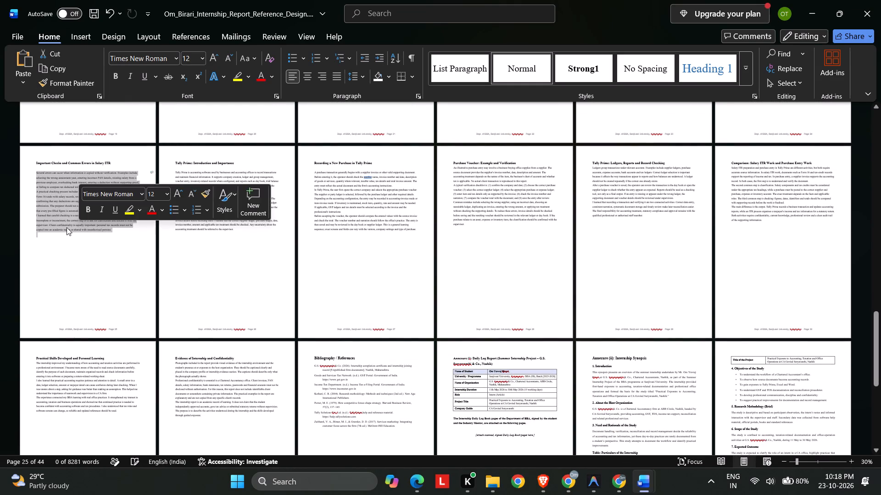
Copy the "Important Checks and Common Errors in Salary ITR" body formatting onto the body text of "Practical Skills Developed and Personal Learning".
left_click(209, 195)
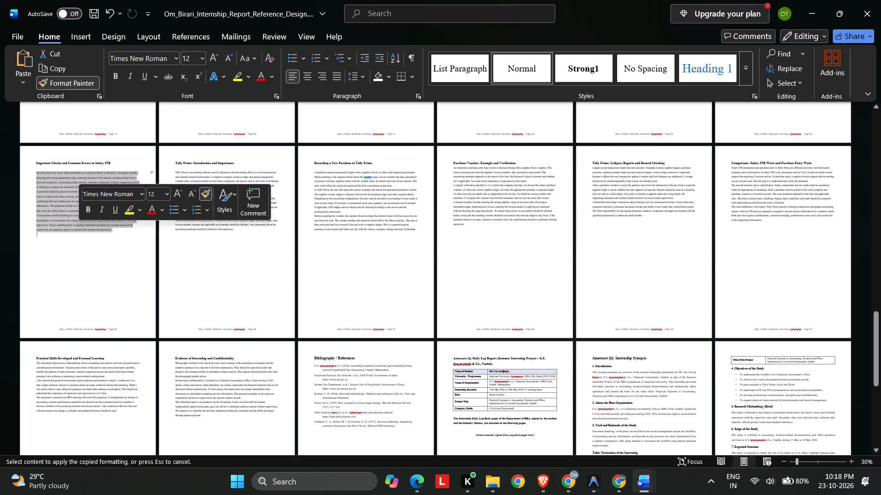
scroll(39, 369, "down", 10)
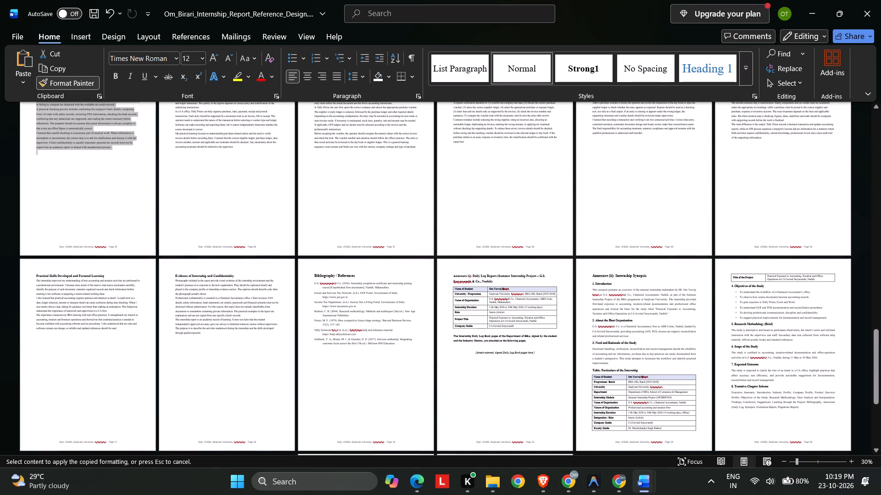
left_click_drag(35, 283, 122, 332)
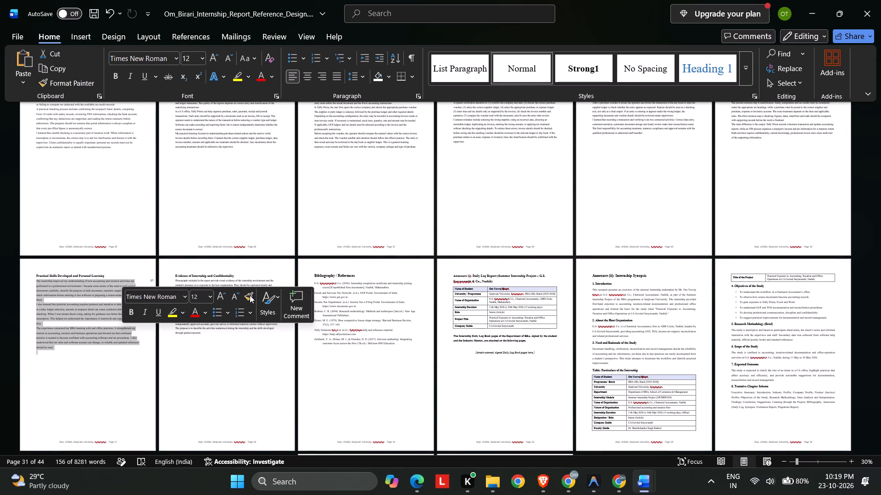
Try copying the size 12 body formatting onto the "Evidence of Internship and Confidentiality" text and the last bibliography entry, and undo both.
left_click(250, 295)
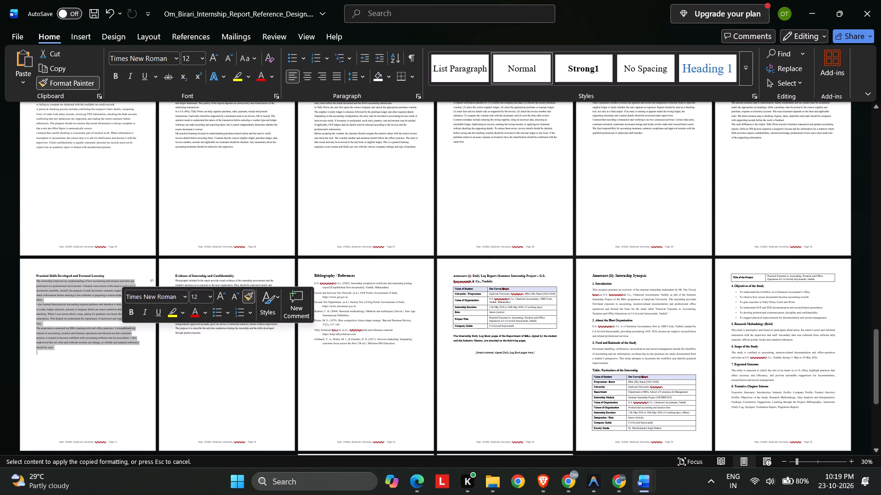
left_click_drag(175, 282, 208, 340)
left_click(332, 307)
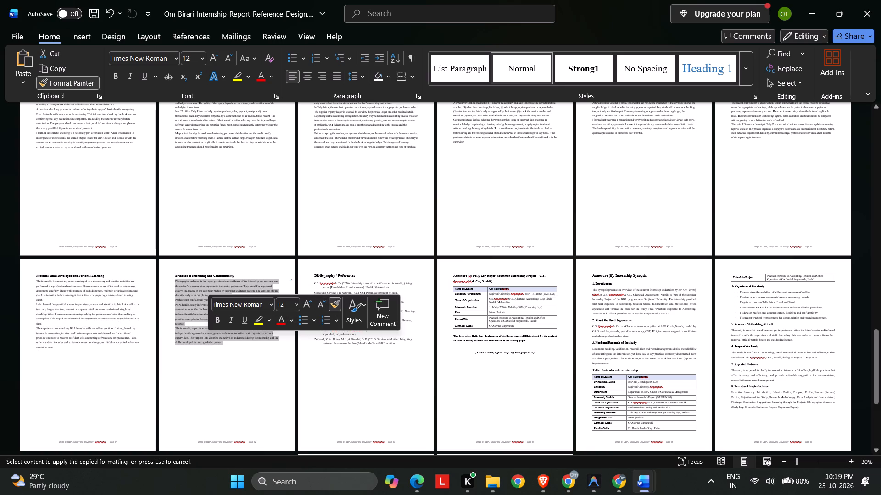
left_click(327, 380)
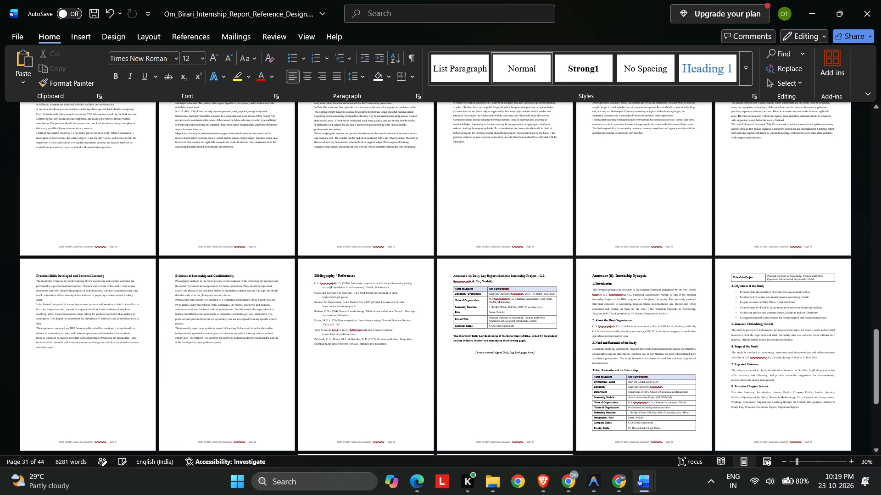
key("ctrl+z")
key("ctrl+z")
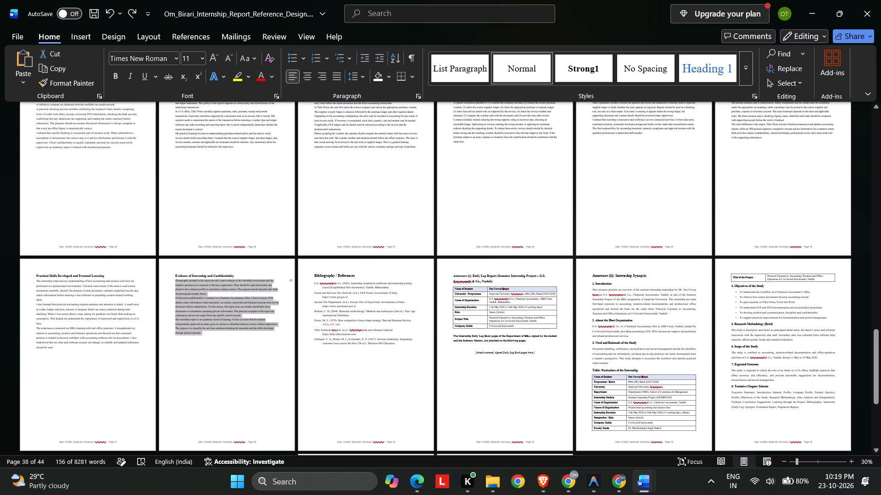
Copy the size 12 formatting of the "Practical Skills Developed and Personal Learning" body onto the "Evidence of Internship and Confidentiality" body text.
double_click(79, 301)
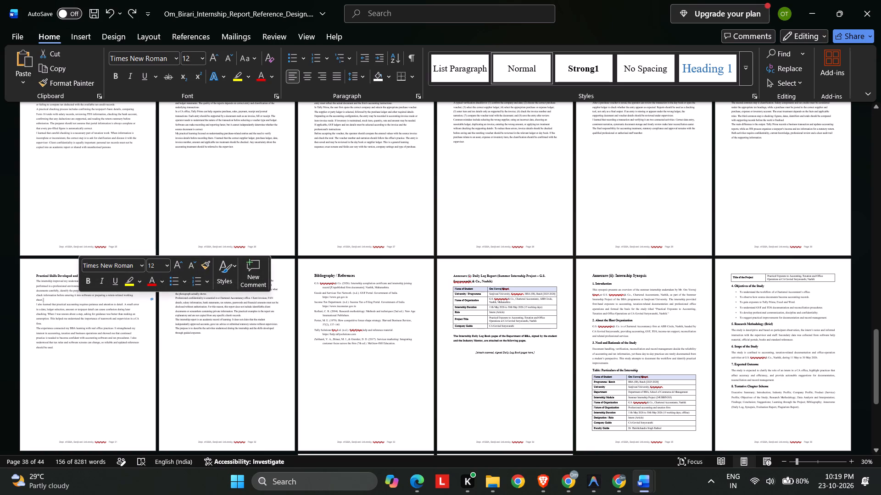
left_click(14, 342)
left_click(136, 307)
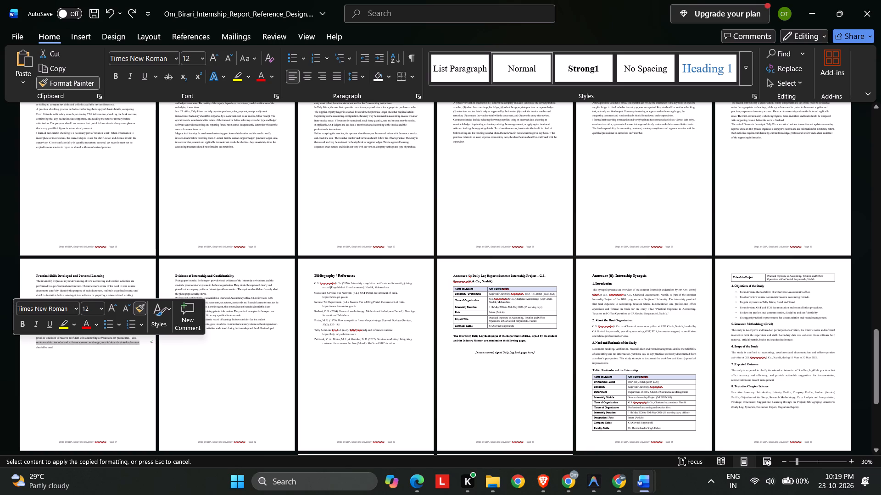
left_click_drag(177, 283, 183, 295)
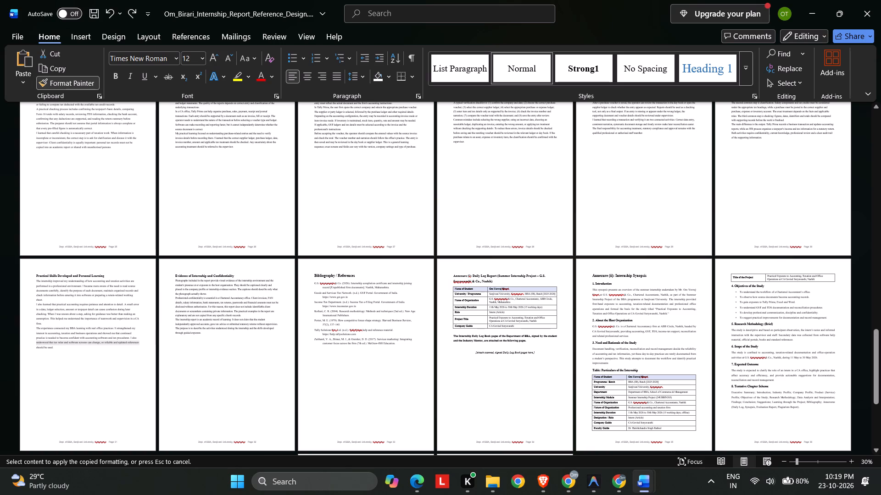
left_click_drag(183, 295, 207, 341)
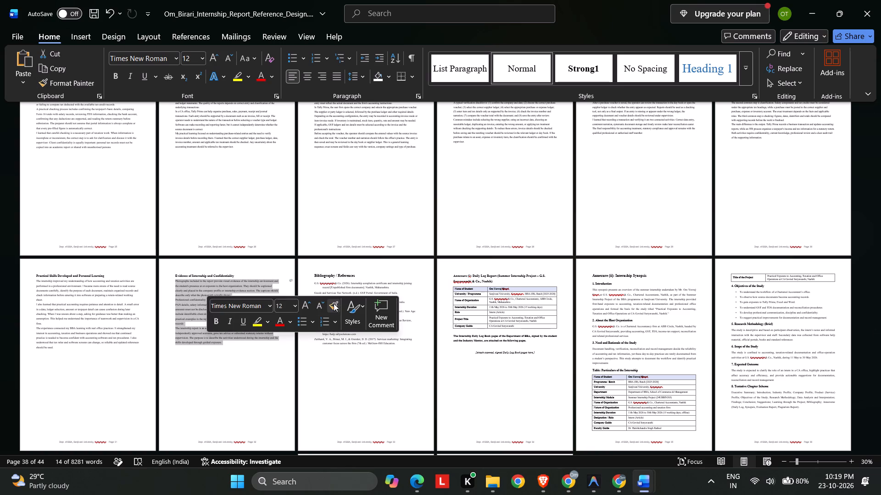
Copy the "Evidence of Internship and Confidentiality" body formatting onto the "Important Checks" body and the entire "Purchase Voucher: Example and Verification" body.
left_click(334, 303)
scroll(394, 320, "up", 20)
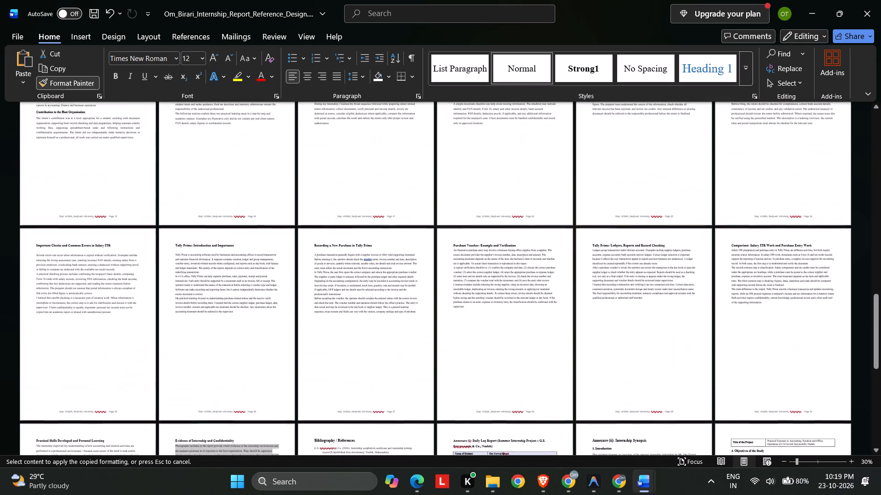
scroll(388, 315, "up", 11)
scroll(388, 314, "down", 3)
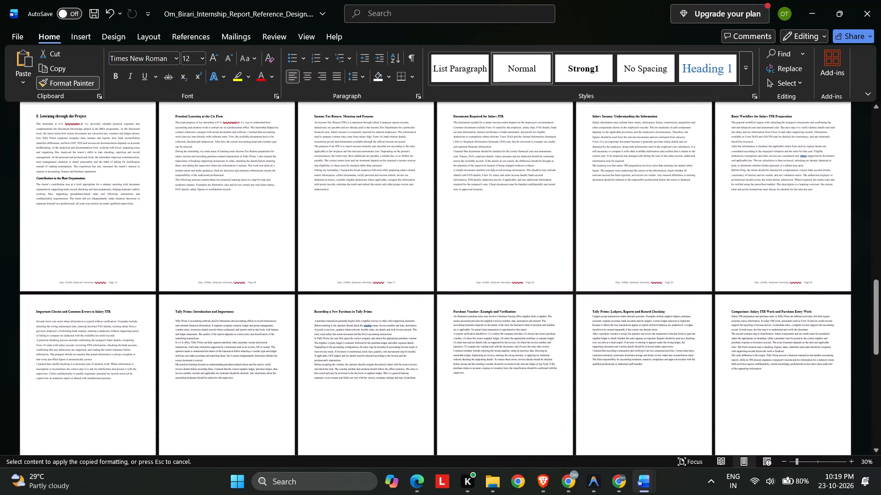
left_click_drag(36, 323, 112, 383)
left_click(235, 348)
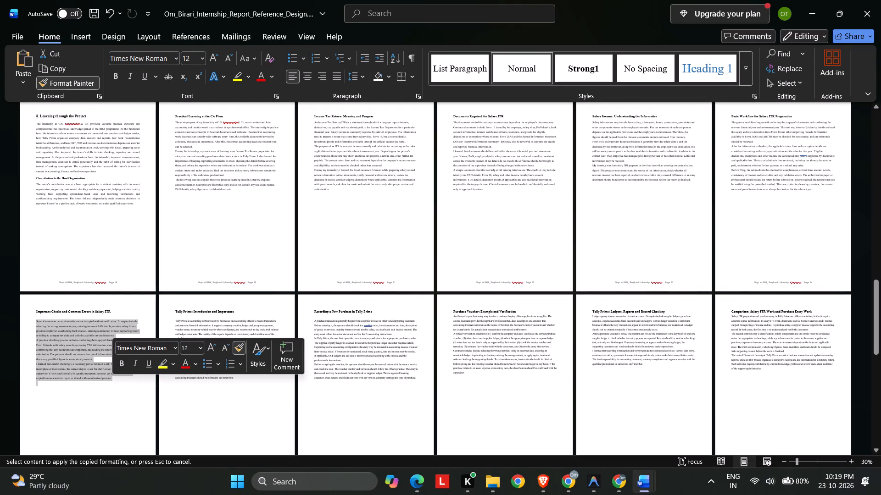
left_click_drag(454, 319, 456, 375)
left_click(580, 338)
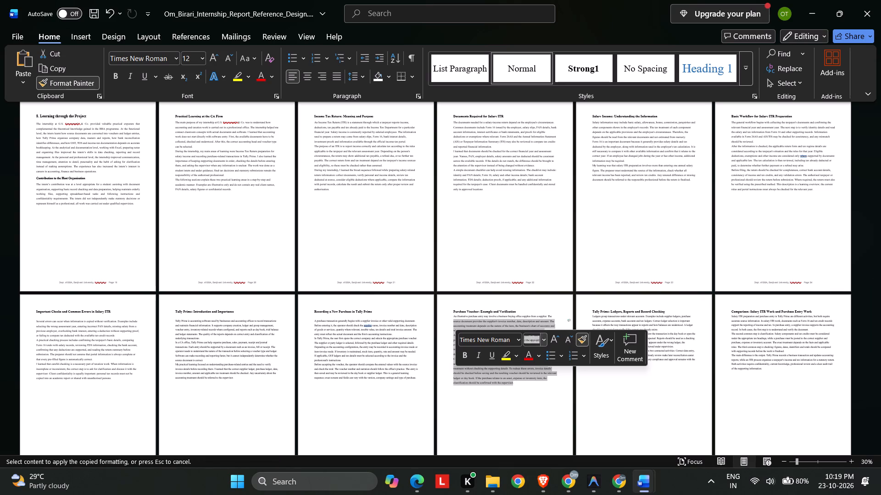
left_click_drag(452, 318, 517, 388)
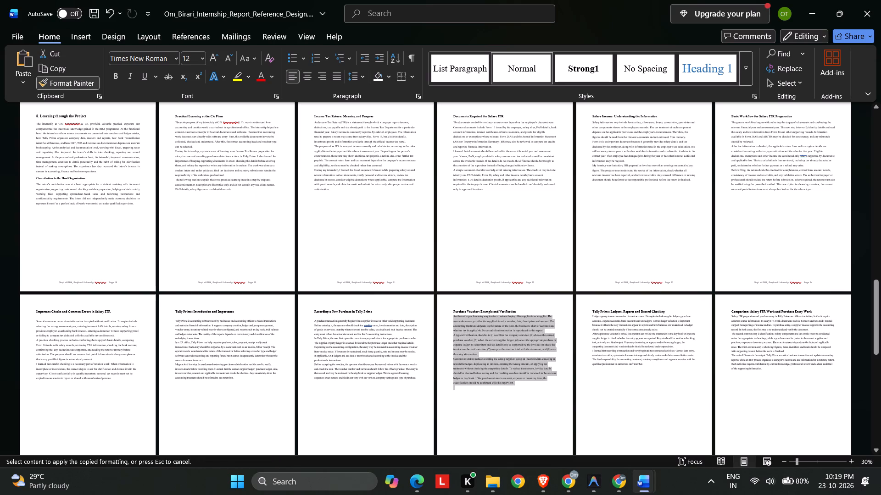
left_click_drag(517, 388, 519, 390)
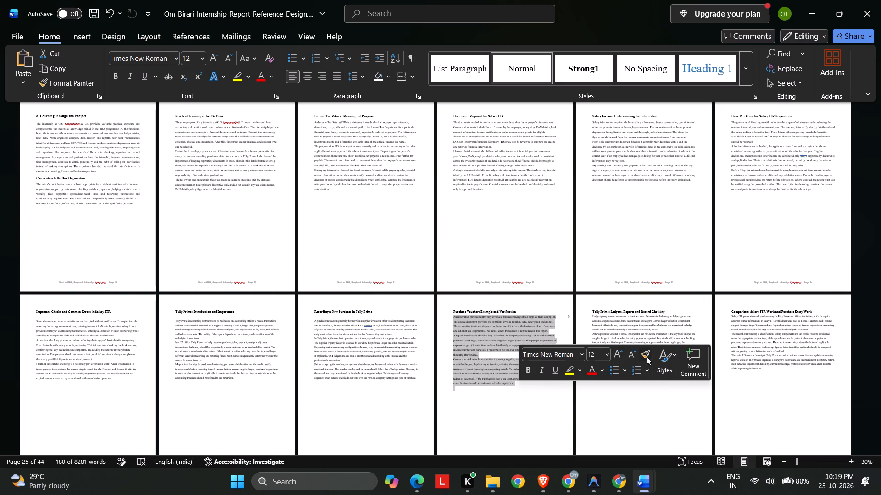
Copy the "Purchase Voucher" size 12 body formatting onto the body text of "Tally Prime: Ledgers, Reports and Record Checking" and the "Comparison" section.
left_click(647, 357)
left_click_drag(592, 319, 648, 368)
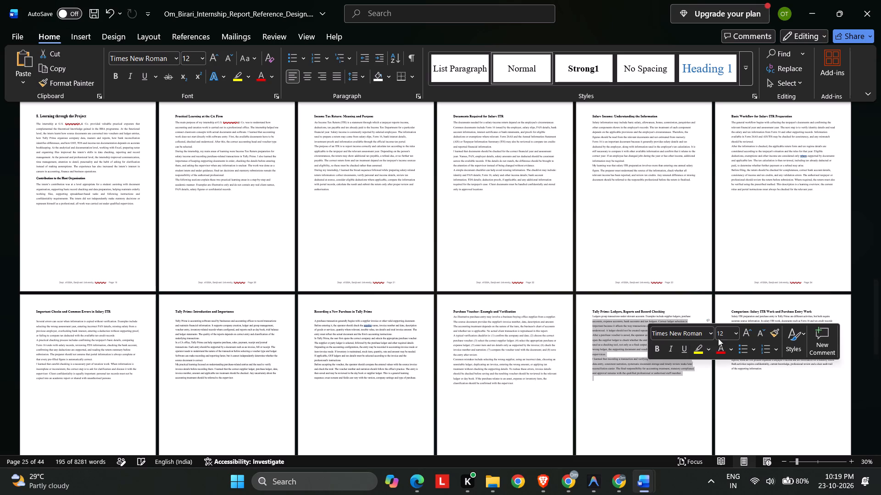
left_click(771, 331)
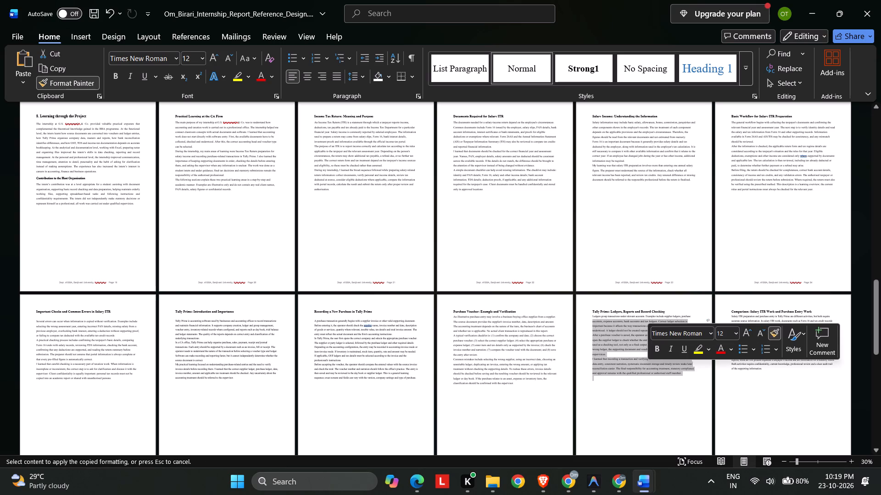
left_click_drag(592, 318, 684, 373)
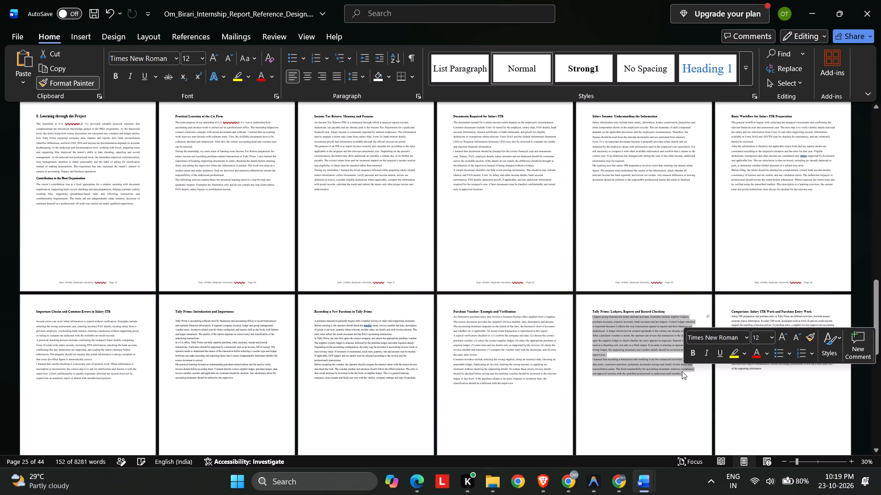
left_click(809, 340)
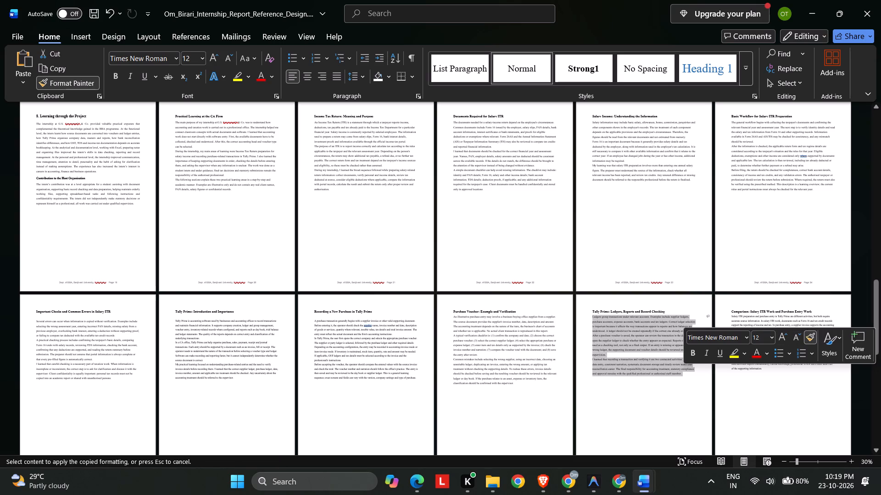
left_click_drag(731, 317, 787, 375)
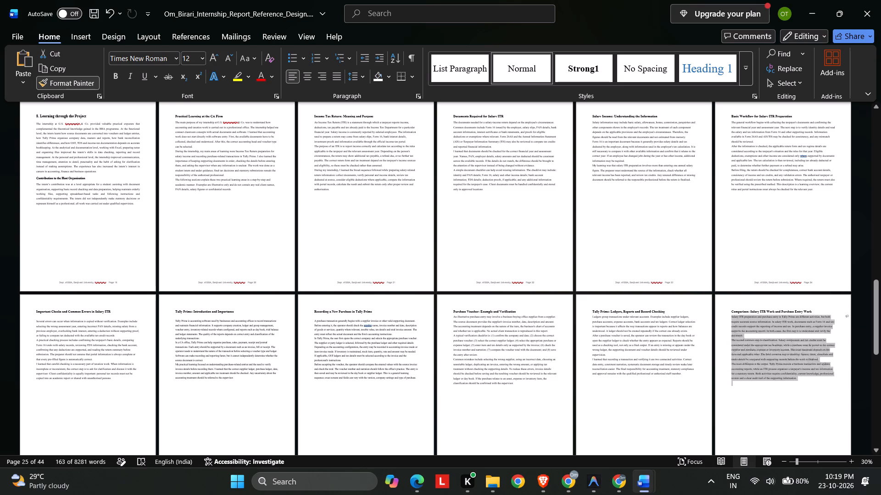
Insert a blank line below the "Comparison", "Tally Prime: Ledgers, Reports and Record Checking" and "Purchase Voucher: Example and Verification" headings.
left_click(815, 308)
key("Return")
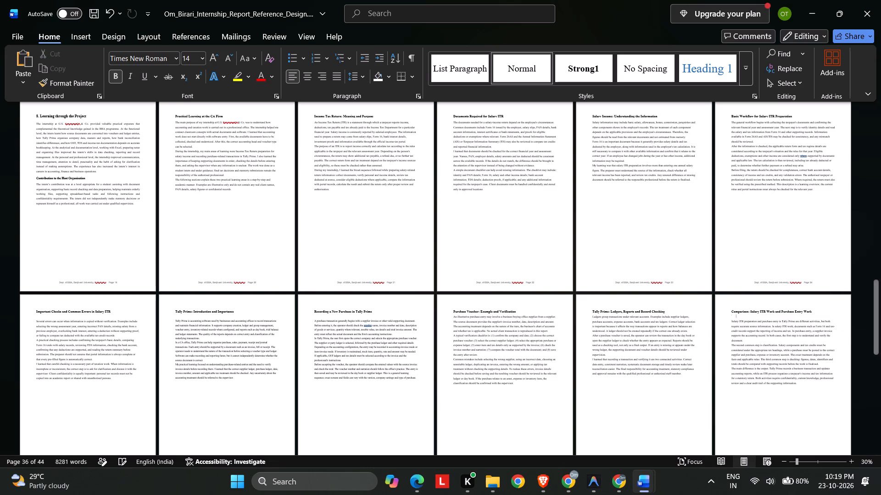
left_click(671, 313)
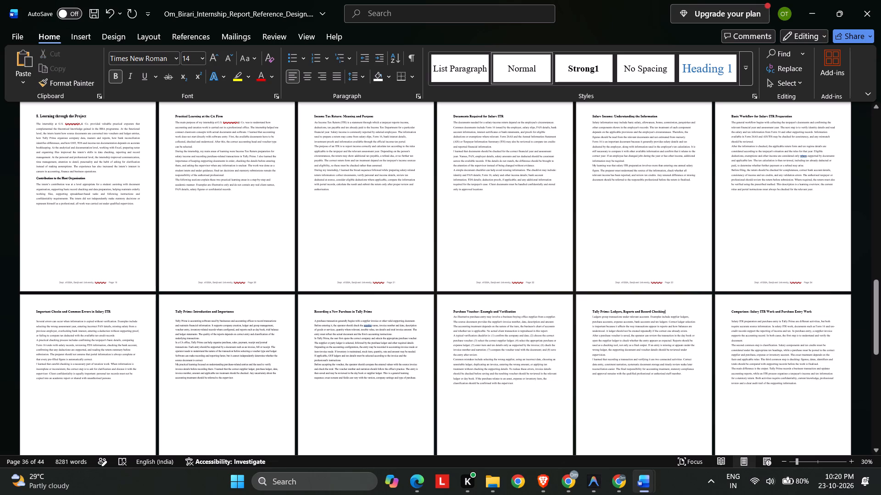
key("Return")
left_click(522, 309)
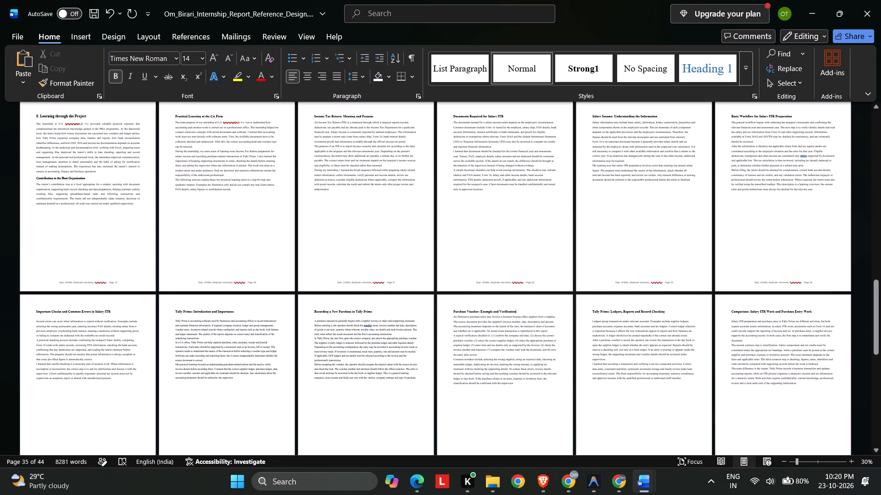
key("Return")
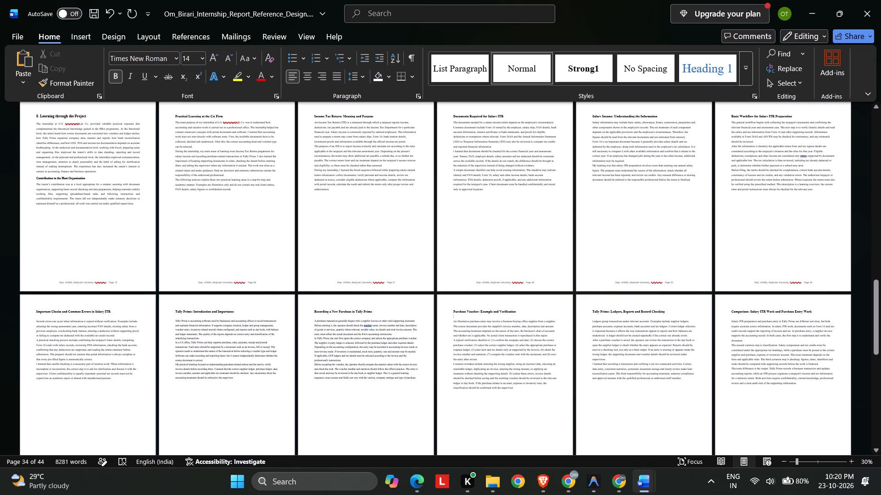
Set 1.5 line spacing on the four sections from "Income Tax Return: Meaning and Purpose" through "Basic Workflow for Salary ITR Preparation".
scroll(802, 242, "down", 2)
scroll(803, 243, "up", 4)
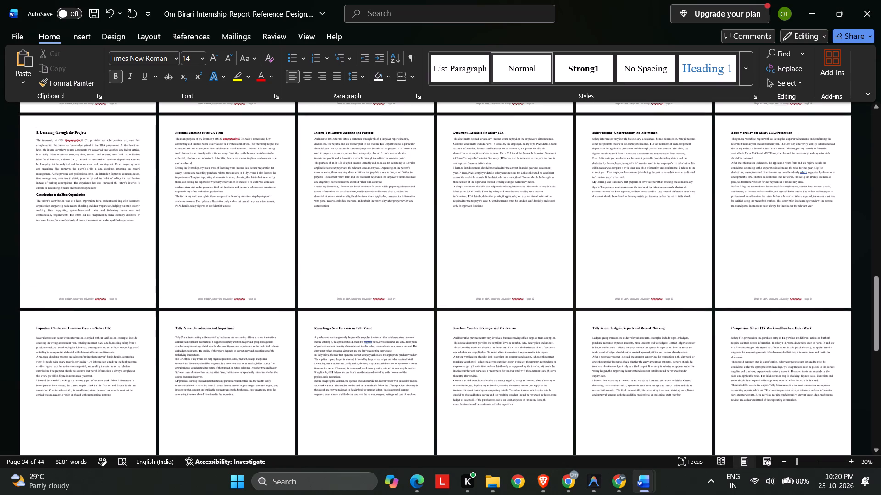
scroll(803, 243, "up", 2)
scroll(550, 180, "up", 3)
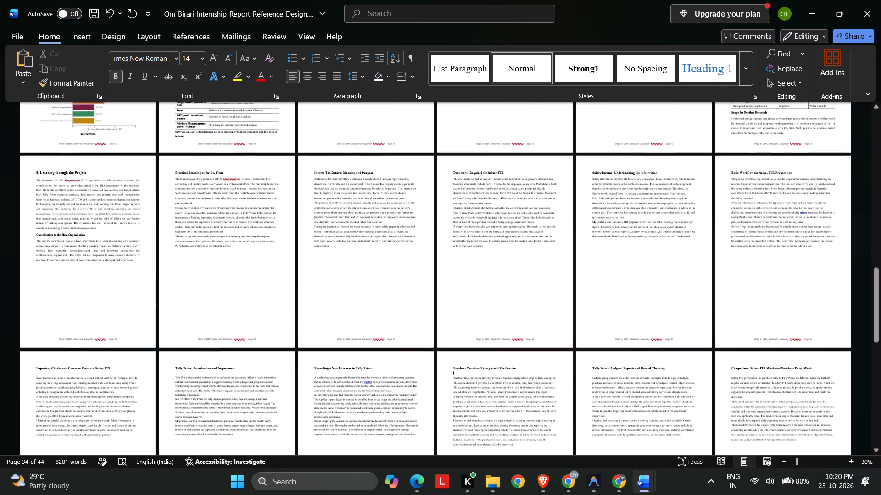
scroll(544, 185, "up", 1)
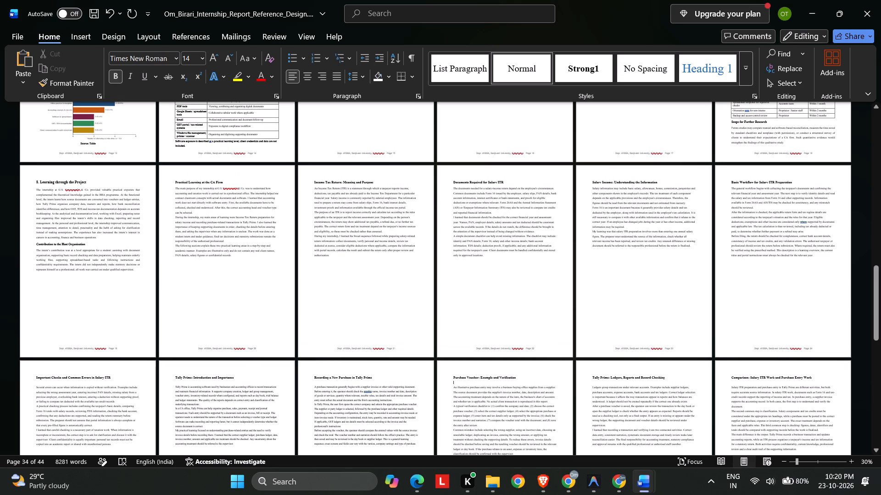
left_click_drag(313, 181, 701, 291)
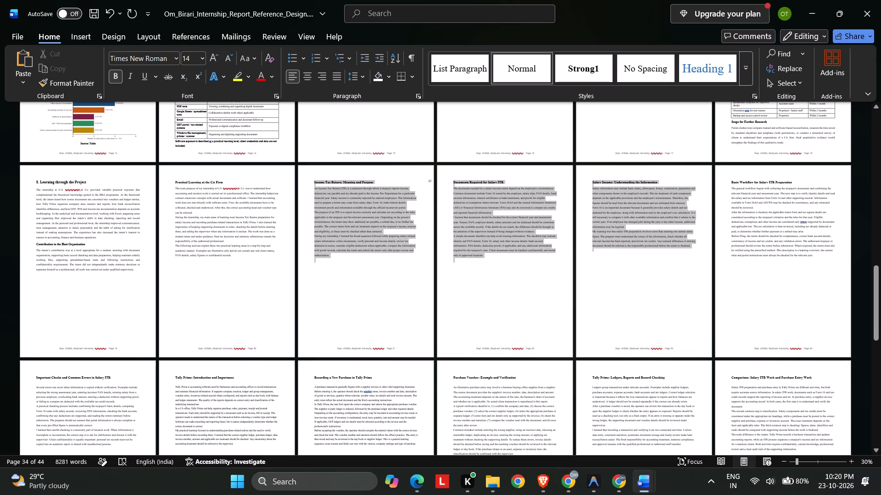
left_click_drag(701, 291, 805, 277)
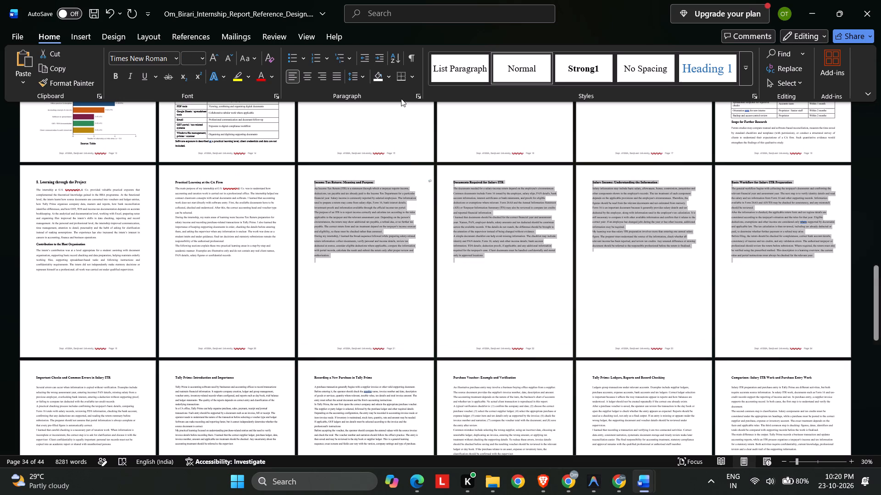
left_click(415, 99)
left_click(519, 252)
left_click(514, 254)
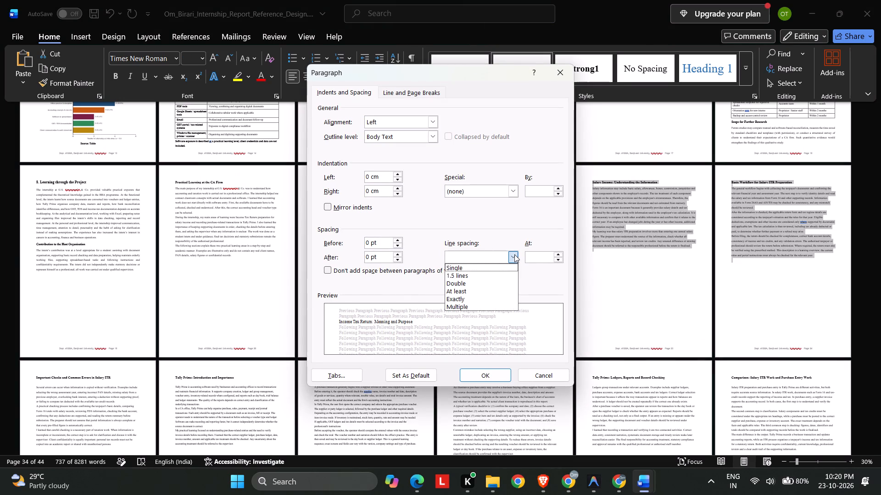
left_click(489, 272)
left_click(487, 371)
left_click(575, 302)
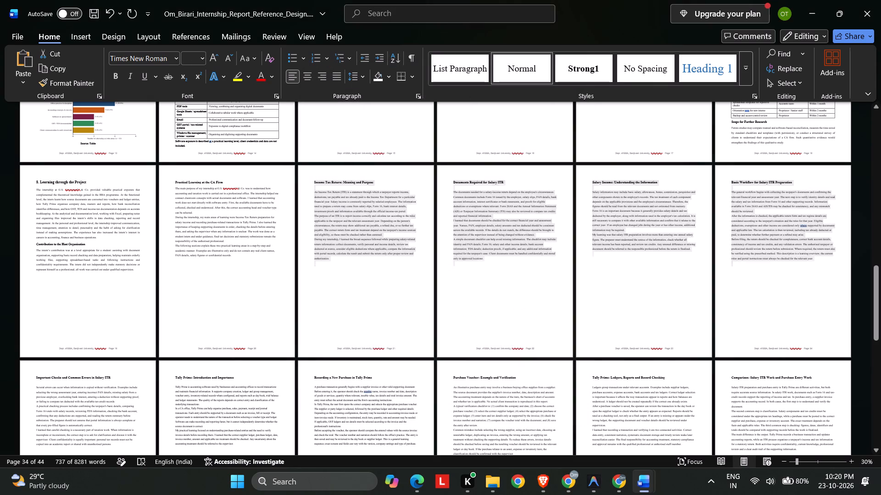
Review the spacing and layout of the pages from the salary ITR and Tally Prime sections through the annexures.
scroll(799, 291, "down", 8)
scroll(783, 288, "up", 3, "shift")
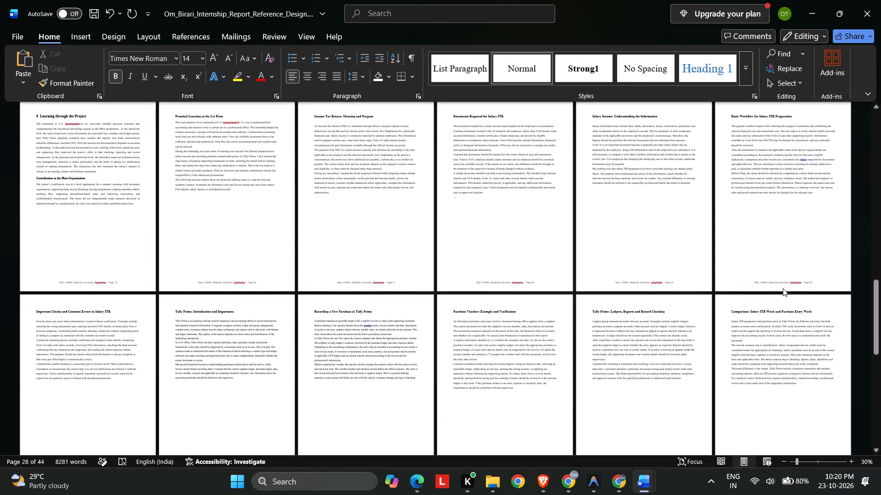
scroll(783, 288, "up", 2, "shift")
scroll(508, 215, "up", 3, "shift")
scroll(570, 214, "up", 4, "ctrl")
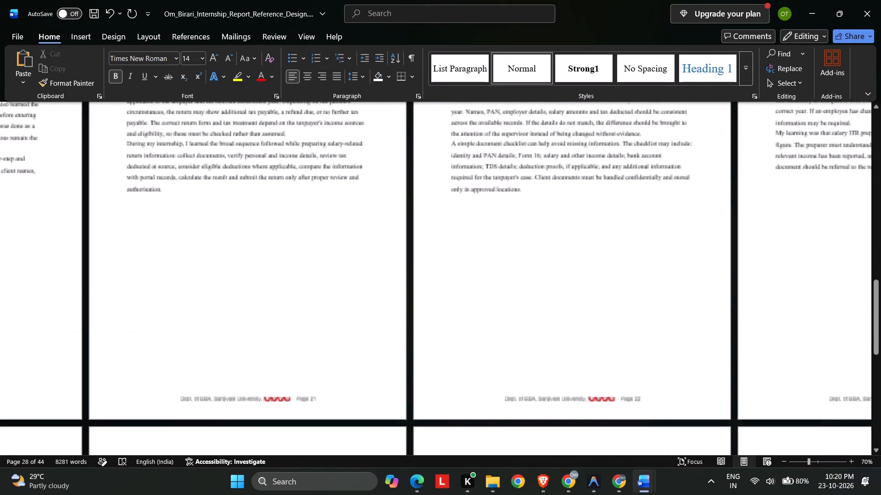
scroll(570, 214, "up", 3)
scroll(570, 214, "down", 2, "ctrl")
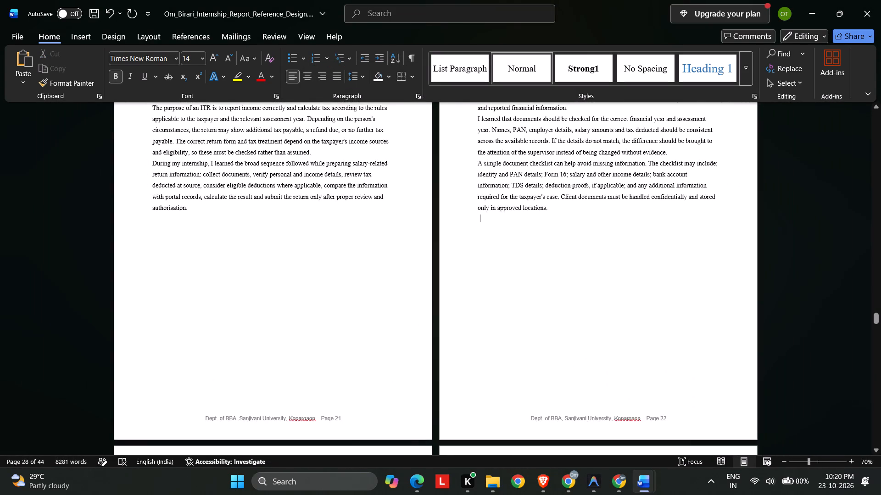
scroll(570, 214, "down", 2)
scroll(571, 214, "up", 10)
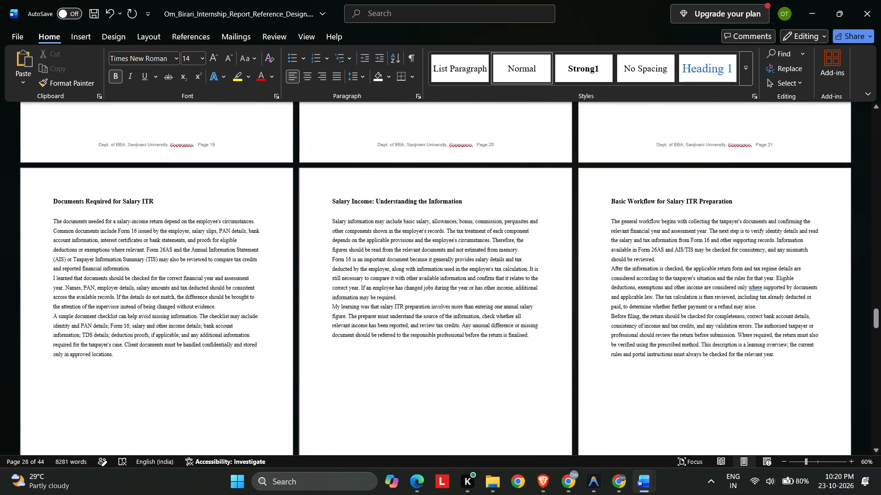
scroll(571, 212, "down", 2)
scroll(571, 212, "down", 19)
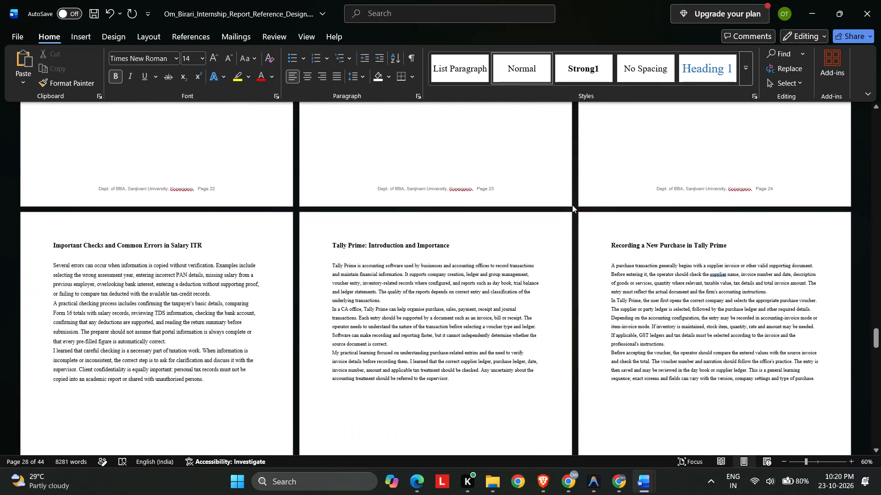
scroll(570, 205, "down", 9)
scroll(567, 204, "down", 14)
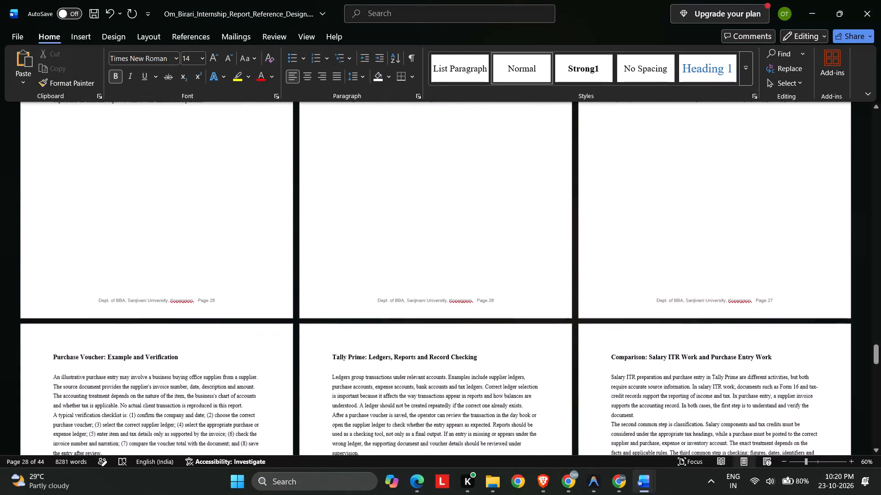
scroll(562, 209, "down", 3)
scroll(562, 210, "down", 20)
scroll(562, 210, "down", 17)
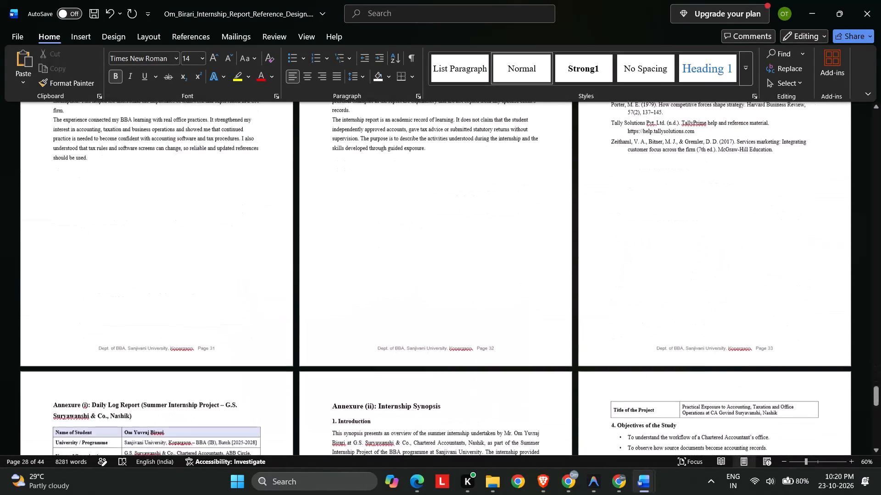
scroll(565, 203, "down", 13)
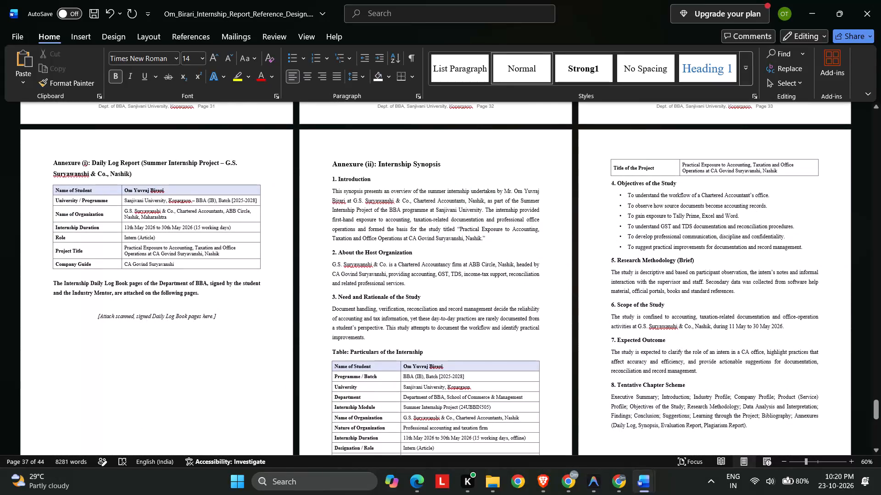
Check the heading gaps and body text of "Practical Skills Developed and Personal Learning", "Evidence of Internship and Confidentiality" and the bibliography.
scroll(566, 198, "up", 16)
scroll(572, 180, "down", 1)
scroll(572, 180, "up", 5)
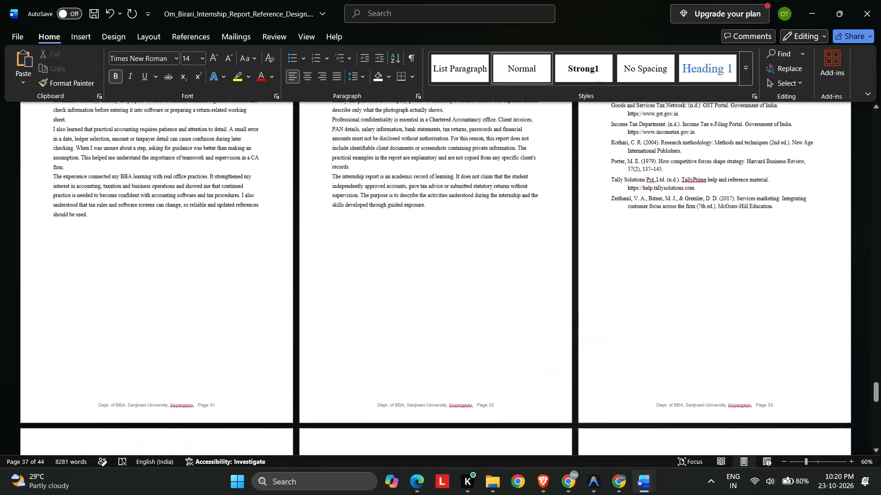
scroll(570, 166, "up", 6)
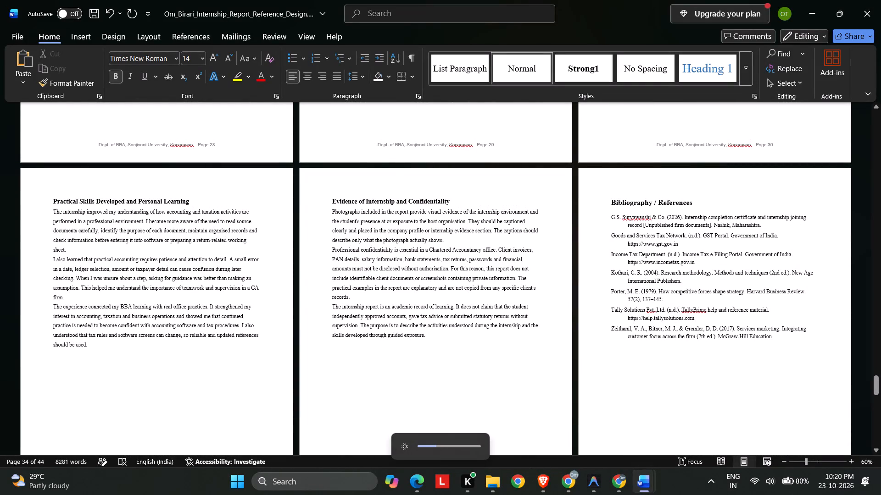
scroll(600, 220, "down", 9)
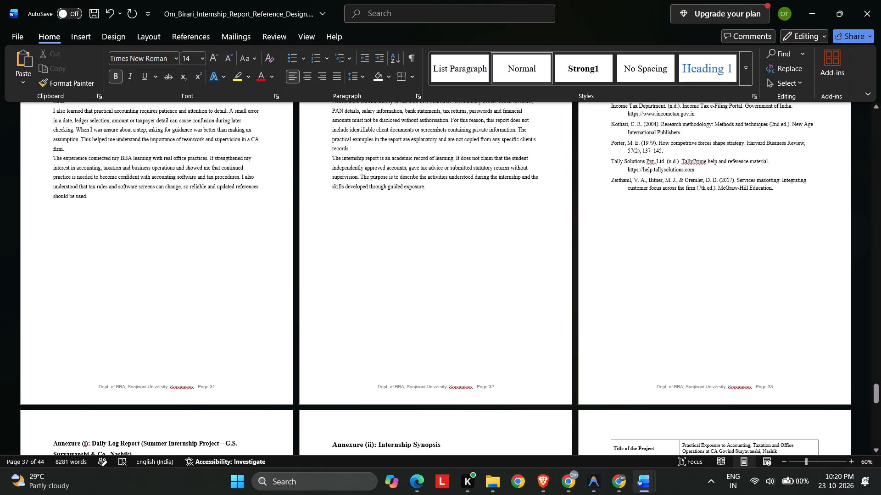
scroll(116, 400, "up", 1, "ctrl")
scroll(154, 396, "down", 3)
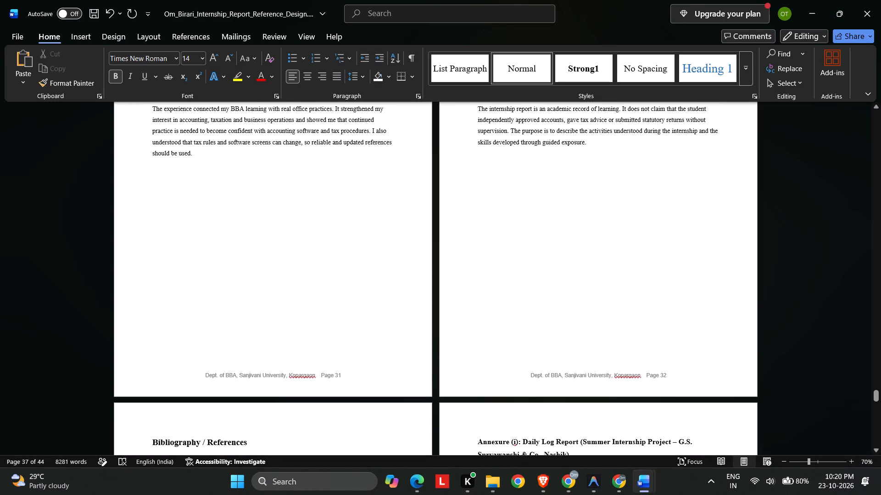
Go back to the title page and review the front matter, index, Executive Summary and Introduction pages for formatting.
middle_click(797, 258)
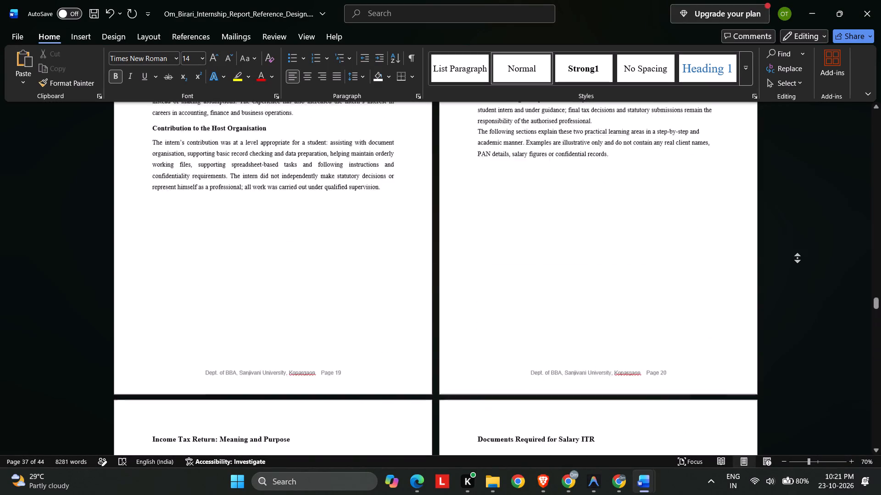
middle_click(825, 146)
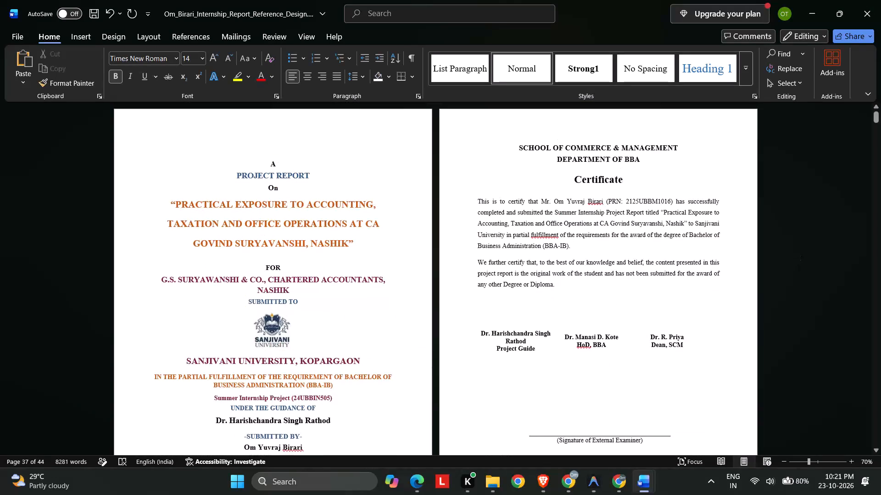
scroll(833, 268, "down", 17)
scroll(832, 265, "down", 6)
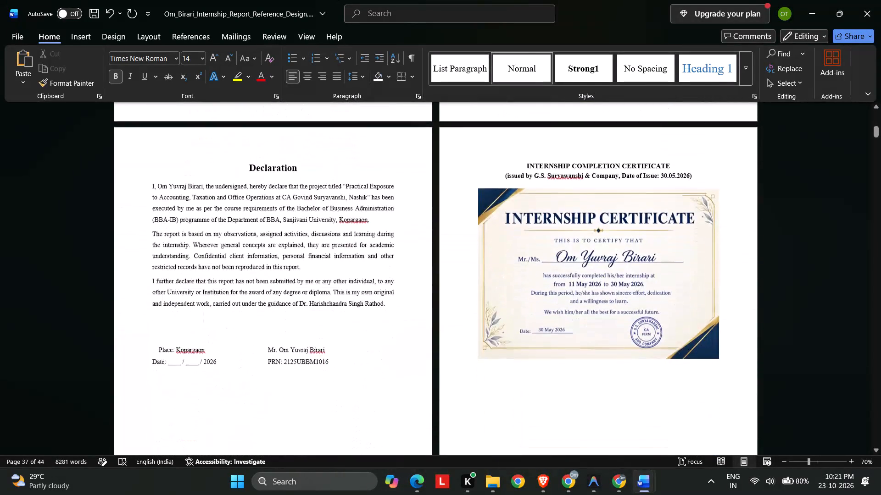
scroll(834, 264, "down", 10)
scroll(836, 263, "down", 18)
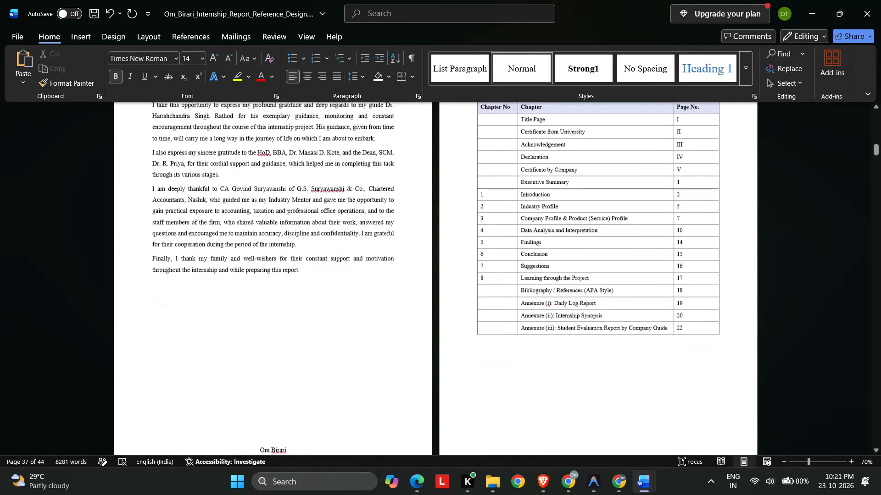
scroll(835, 261, "up", 4)
scroll(835, 261, "down", 8)
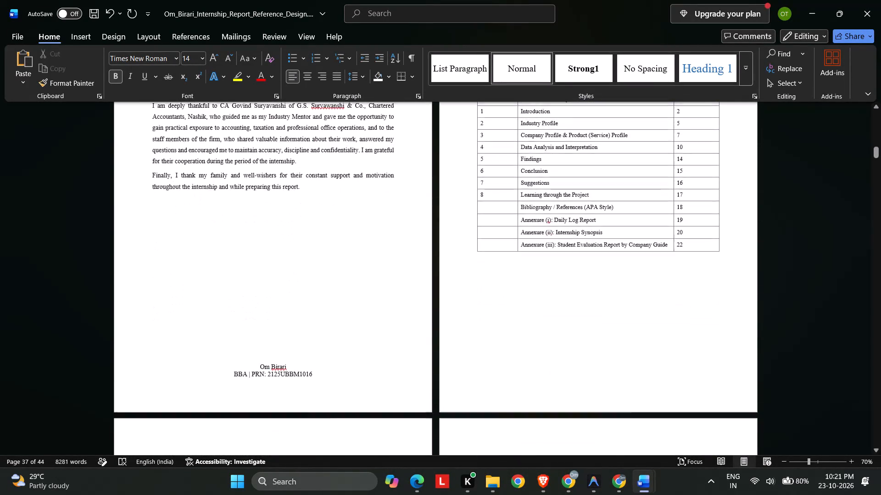
scroll(833, 263, "down", 11)
scroll(832, 260, "down", 13)
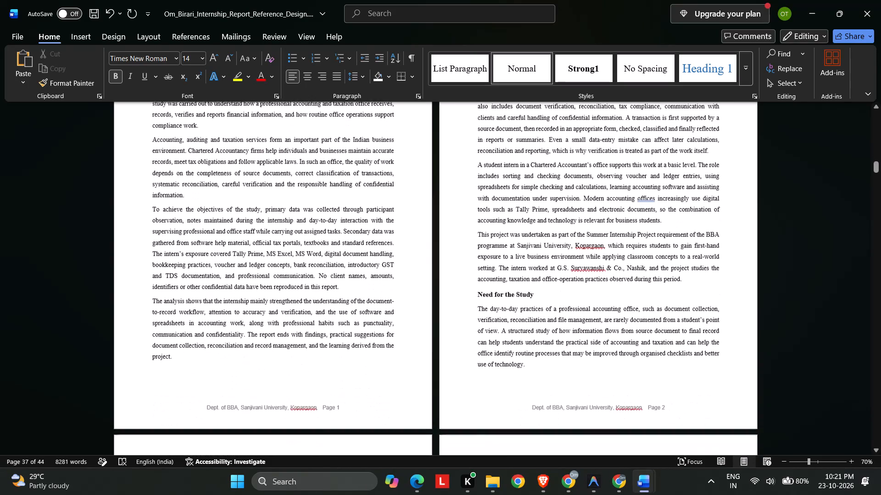
scroll(832, 260, "down", 3)
scroll(832, 258, "up", 20)
scroll(832, 258, "up", 4)
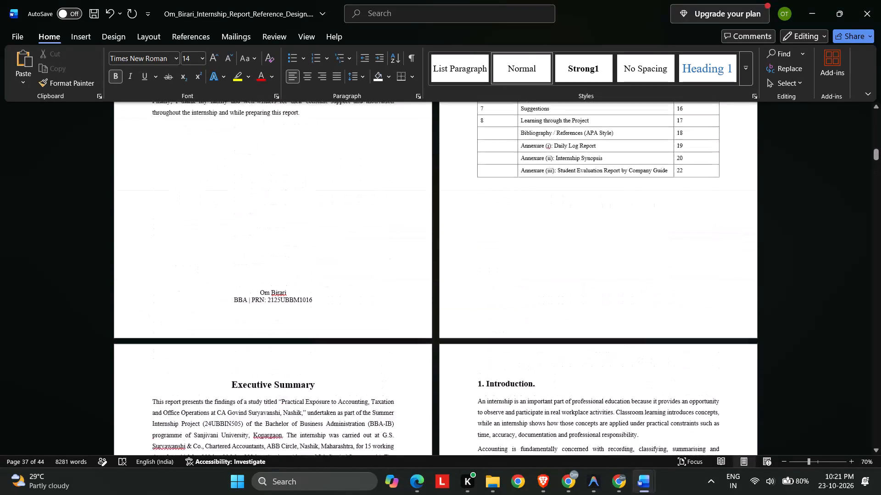
Recheck the formatting of the title page, certificates, Declaration, Acknowledgement and index, then the Executive Summary and Introduction.
scroll(832, 257, "up", 19)
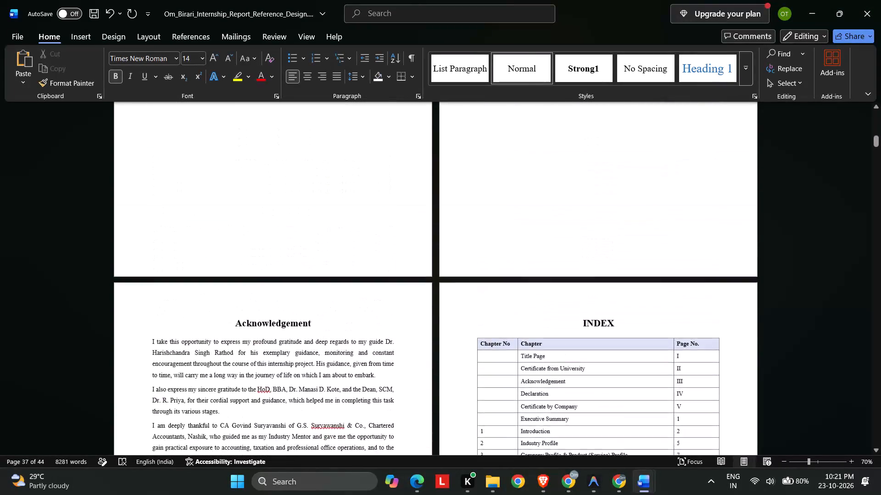
scroll(829, 246, "up", 20)
scroll(829, 246, "up", 3)
scroll(826, 243, "down", 1)
scroll(826, 243, "up", 17)
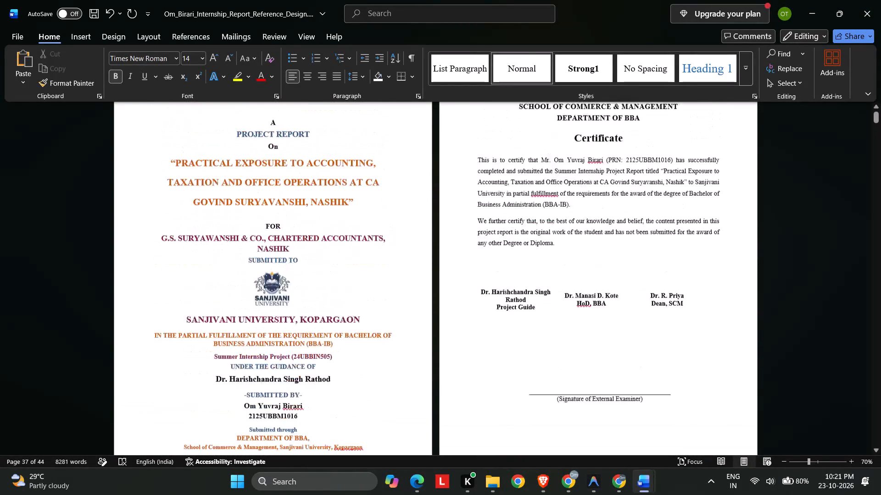
scroll(826, 243, "up", 7)
scroll(830, 242, "down", 11)
scroll(830, 242, "up", 3)
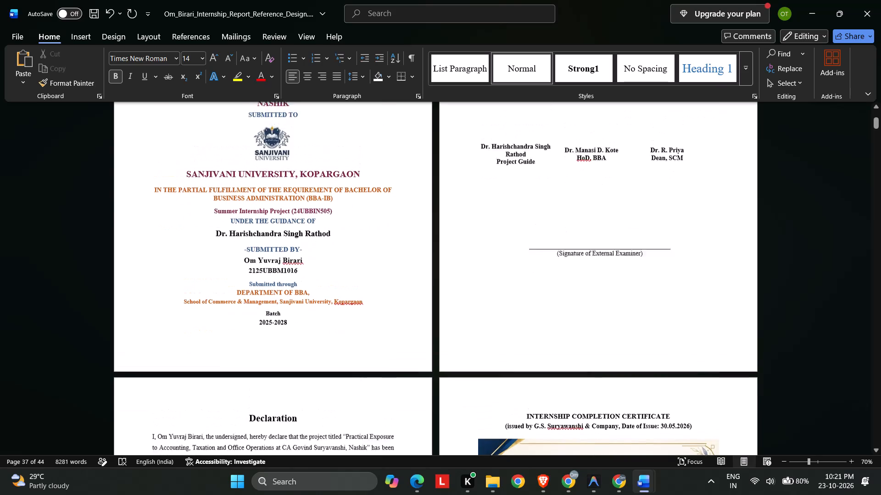
scroll(830, 238, "up", 20)
scroll(830, 238, "up", 1)
scroll(828, 234, "down", 12)
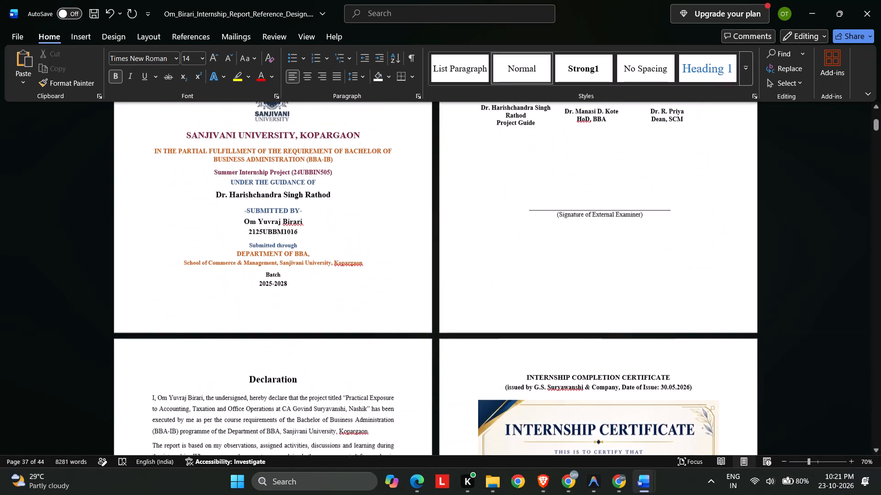
left_click(401, 306)
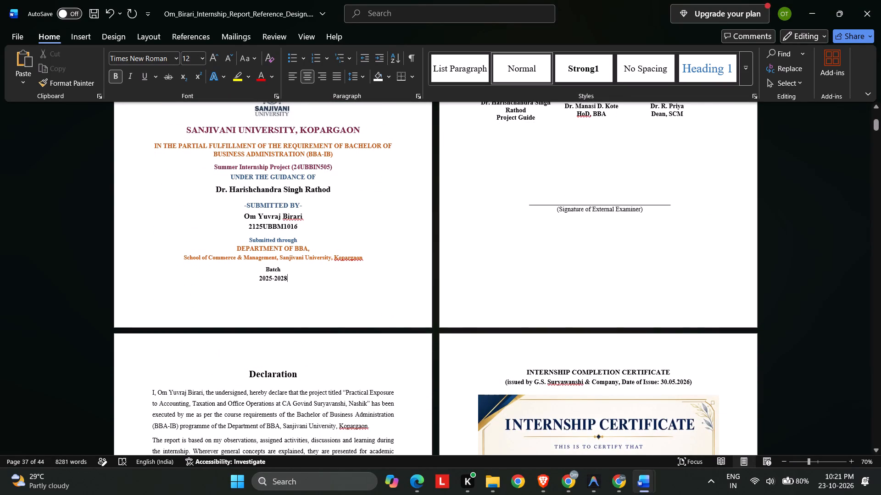
scroll(412, 299, "down", 9)
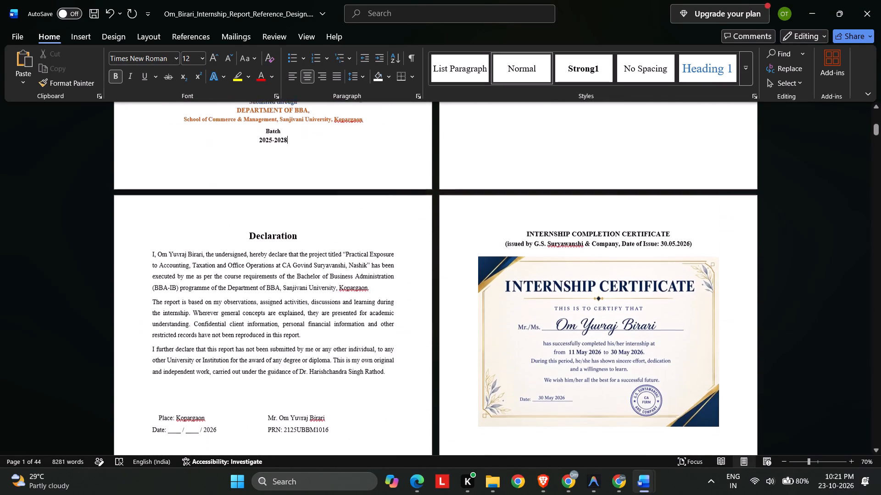
scroll(413, 295, "down", 20)
scroll(413, 295, "down", 14)
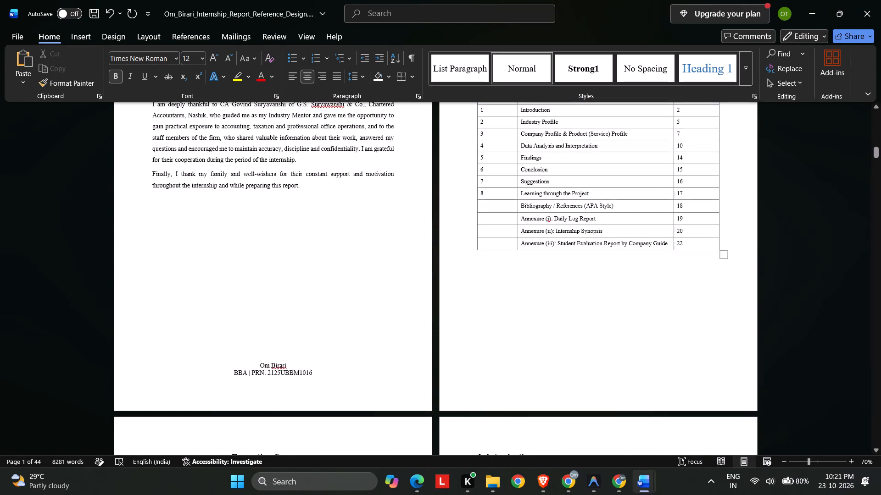
scroll(608, 329, "down", 5)
scroll(601, 319, "down", 17)
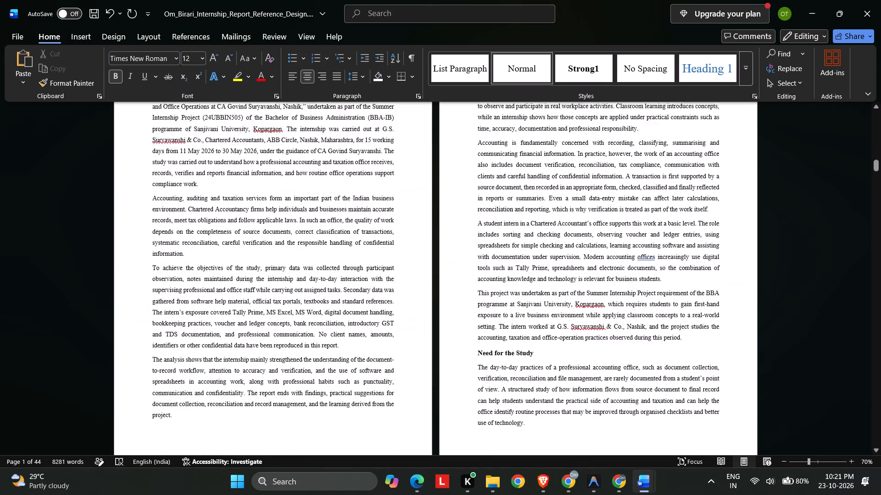
scroll(603, 317, "down", 5)
scroll(603, 317, "up", 20)
scroll(603, 317, "up", 1)
scroll(601, 313, "down", 1)
scroll(601, 313, "up", 3)
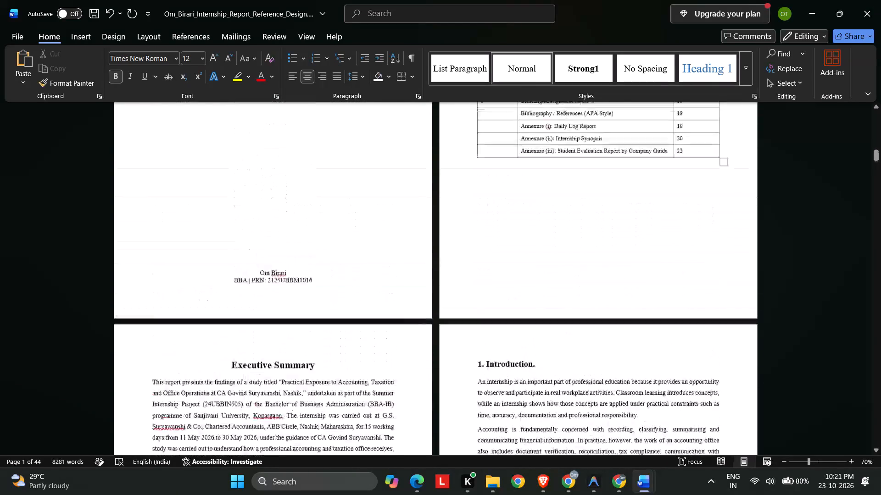
Set the page number format of the front-matter pages, from title page to index, to uppercase Roman numerals (I, II, III).
scroll(601, 313, "up", 7)
scroll(443, 401, "down", 4)
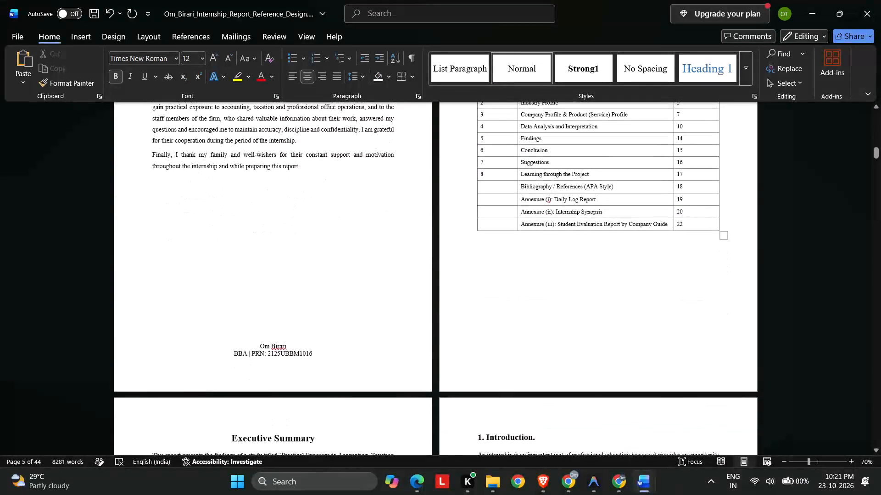
left_click_drag(417, 374, 318, 73)
scroll(447, 302, "down", 12)
left_click(697, 346)
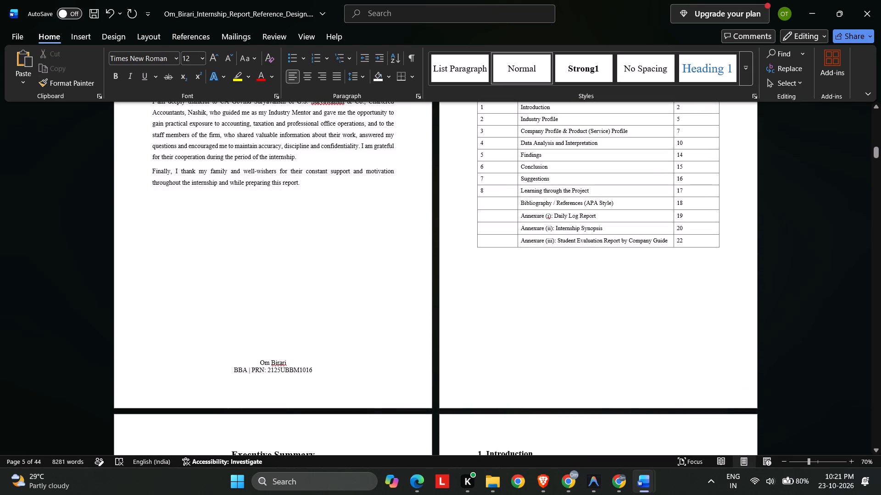
left_click_drag(738, 379, 280, 227)
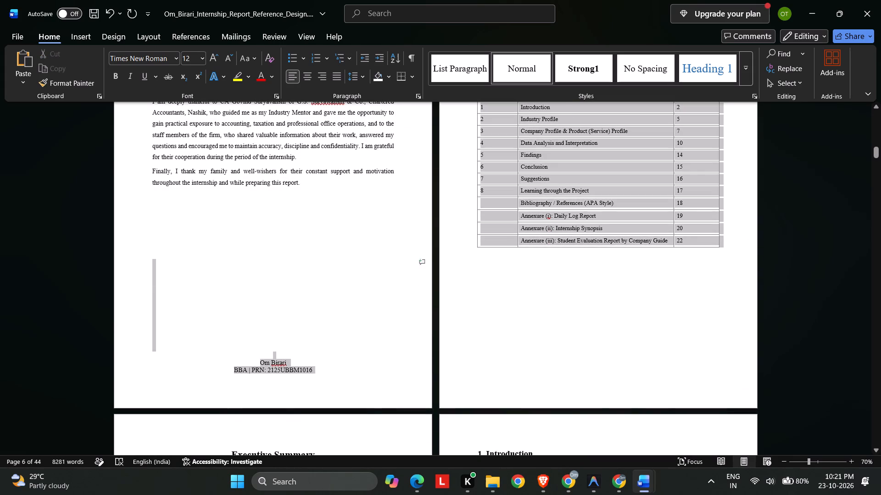
left_click_drag(280, 227, 246, 65)
scroll(458, 298, "down", 11)
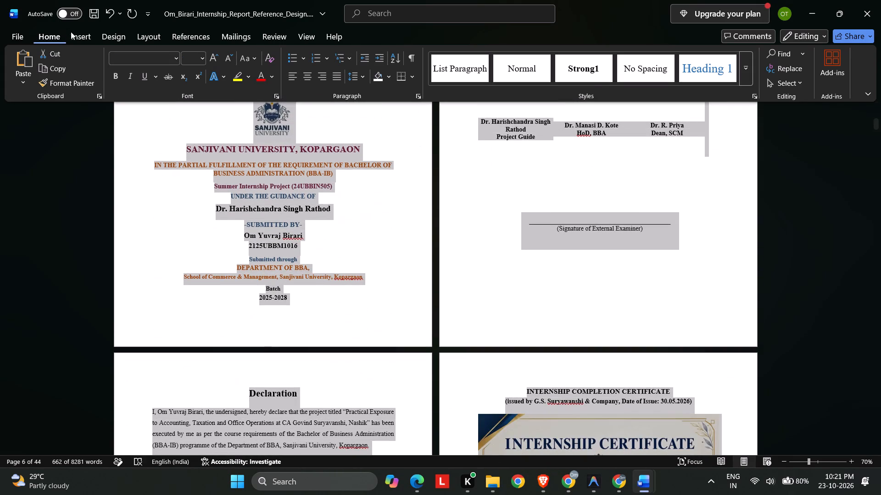
left_click(85, 30)
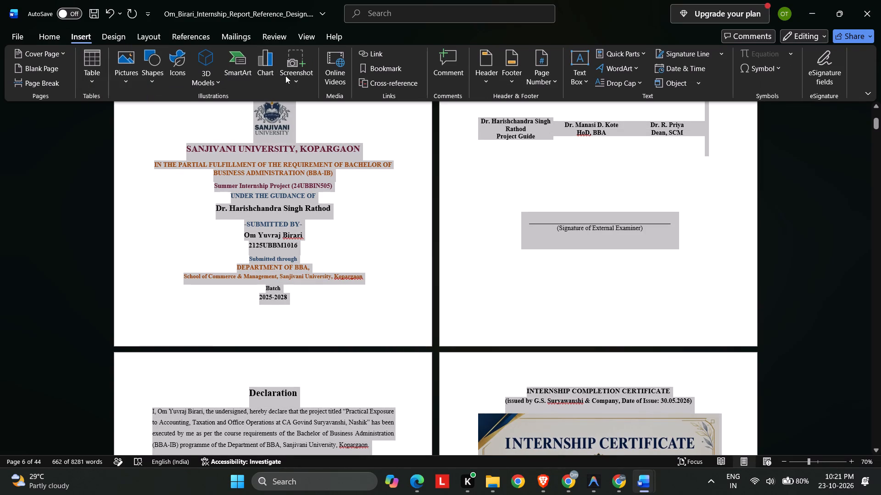
left_click(554, 82)
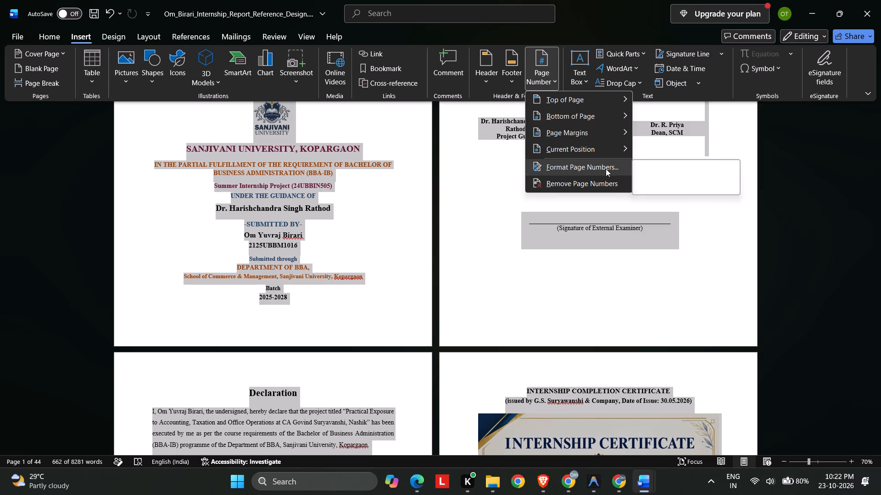
left_click(606, 169)
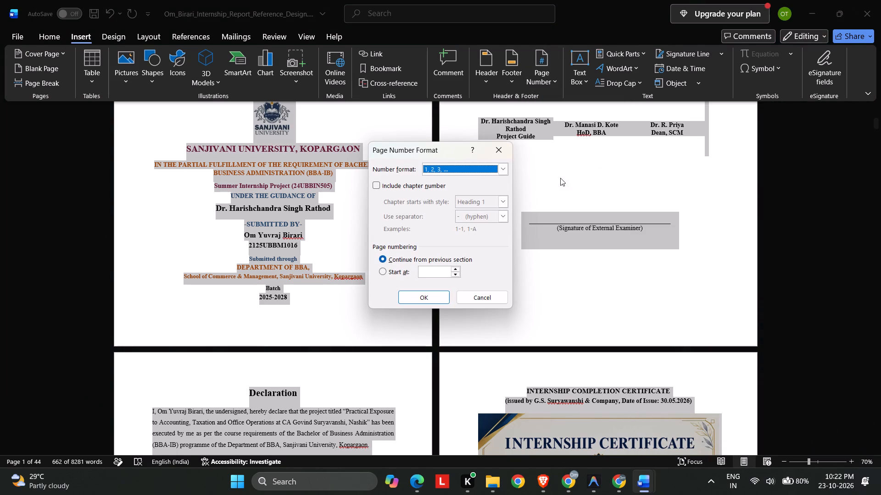
left_click(503, 166)
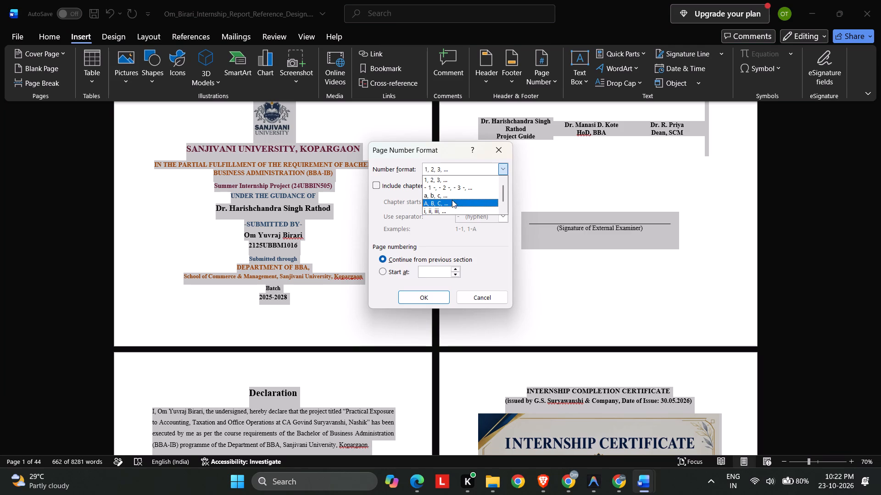
scroll(456, 202, "down", 9)
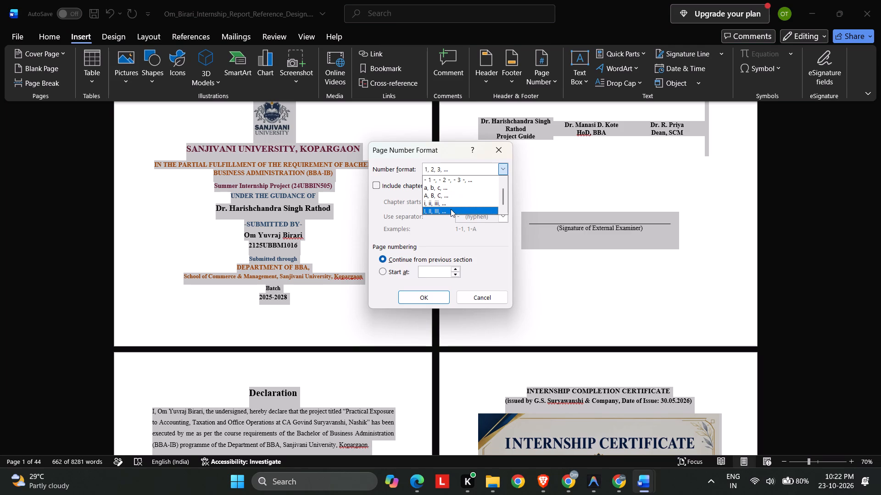
left_click(451, 209)
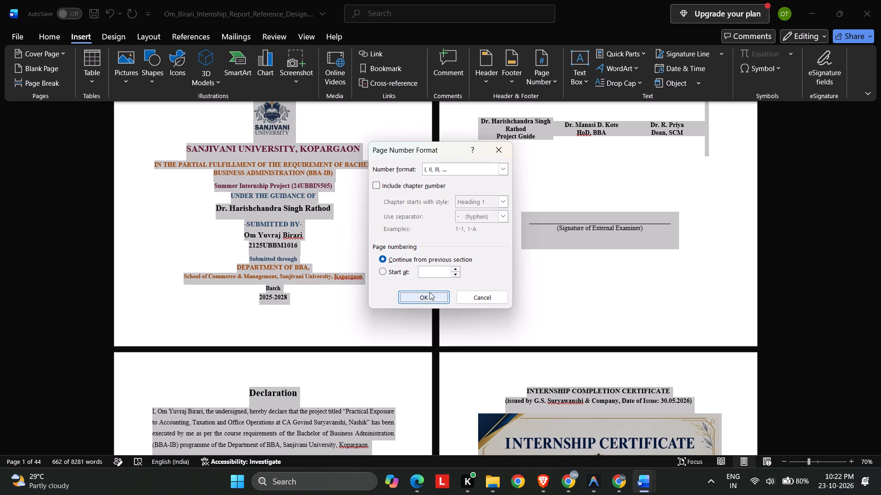
left_click(429, 292)
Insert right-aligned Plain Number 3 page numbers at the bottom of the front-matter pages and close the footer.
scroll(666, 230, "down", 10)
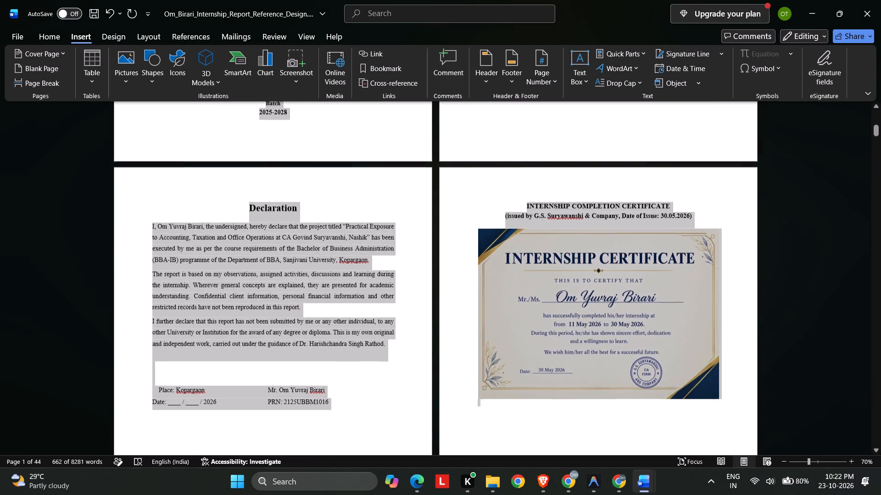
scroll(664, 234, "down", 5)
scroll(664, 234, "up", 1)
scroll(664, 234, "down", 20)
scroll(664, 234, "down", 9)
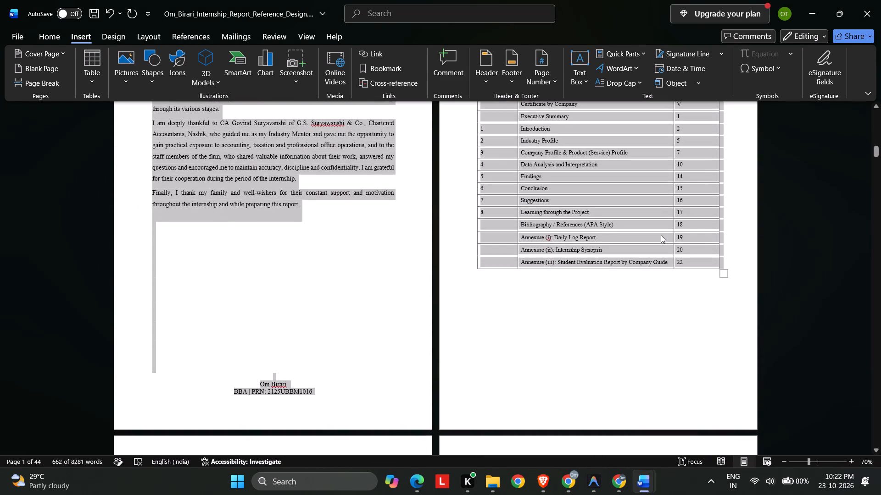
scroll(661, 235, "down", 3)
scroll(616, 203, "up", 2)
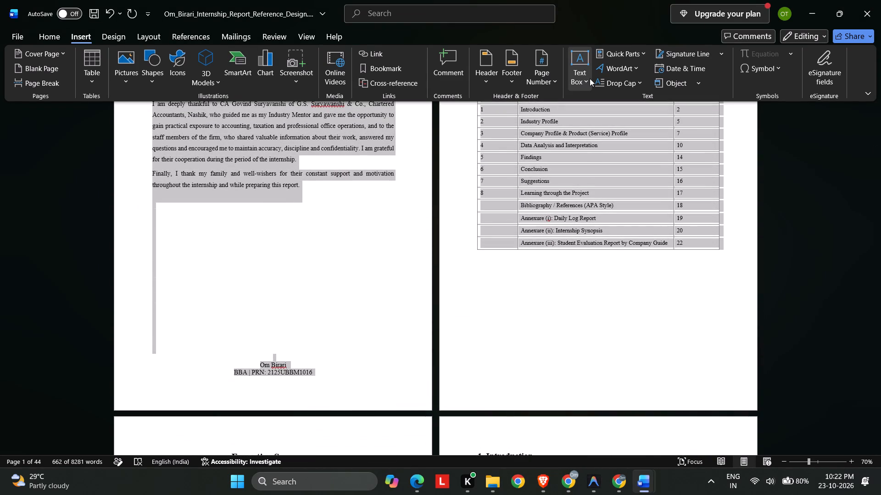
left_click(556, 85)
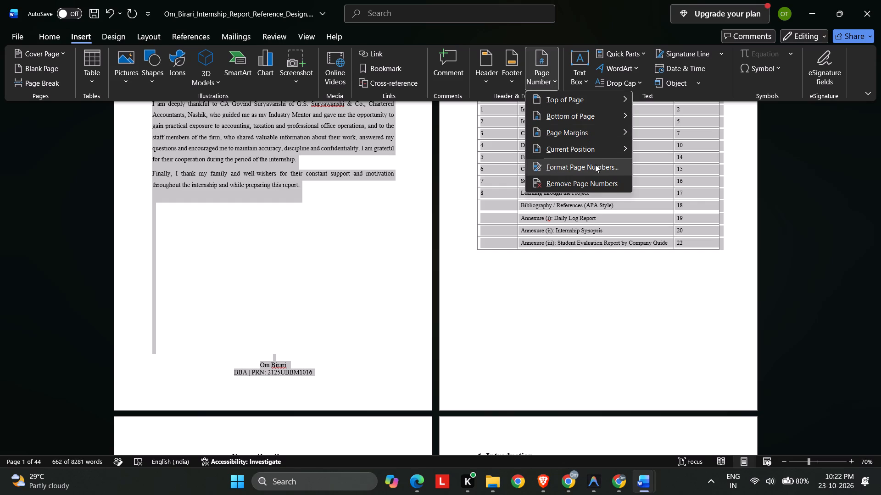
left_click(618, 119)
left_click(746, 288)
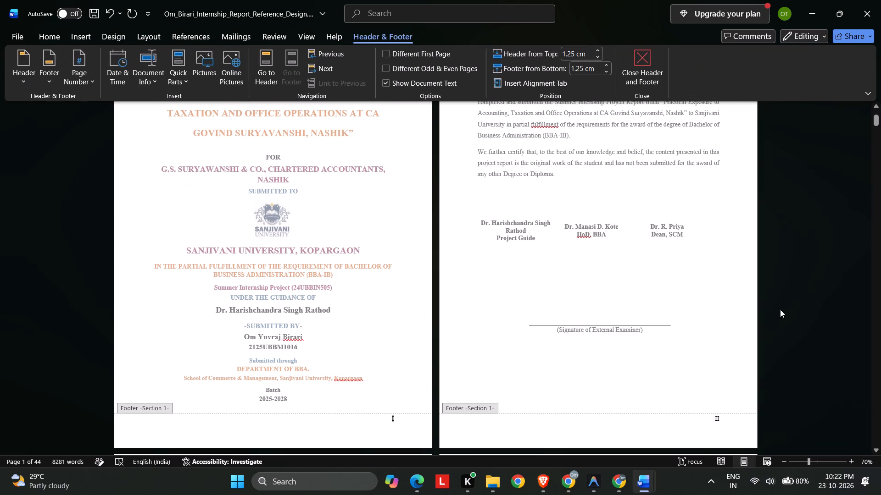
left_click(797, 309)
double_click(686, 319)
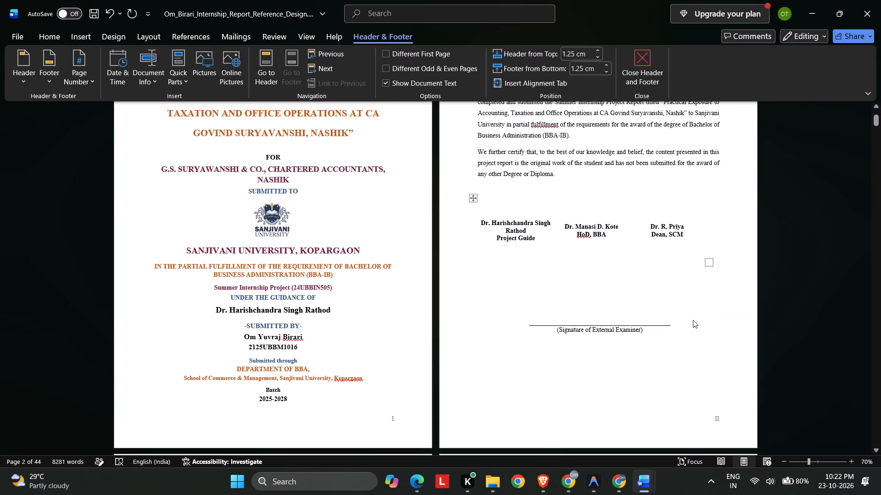
Check the footer page numbers from the certificate pages through the index, Executive Summary and Introduction.
scroll(695, 319, "down", 20)
scroll(695, 319, "down", 17)
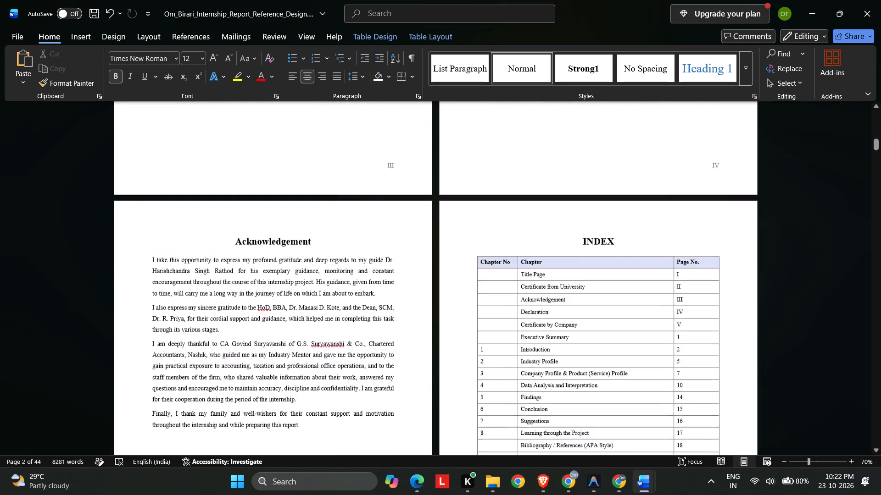
scroll(705, 319, "down", 12)
scroll(703, 319, "down", 20)
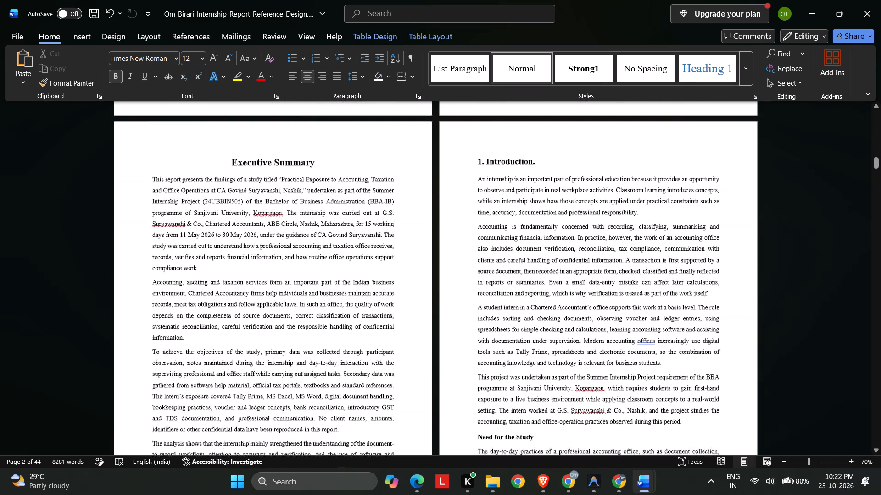
scroll(703, 319, "down", 6)
scroll(703, 319, "up", 20)
scroll(703, 319, "up", 1)
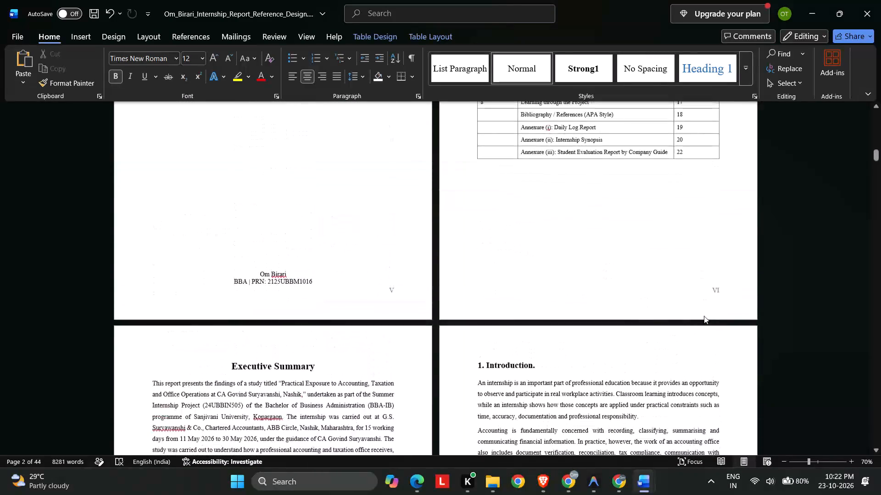
left_click_drag(733, 288, 690, 283)
left_click(716, 245)
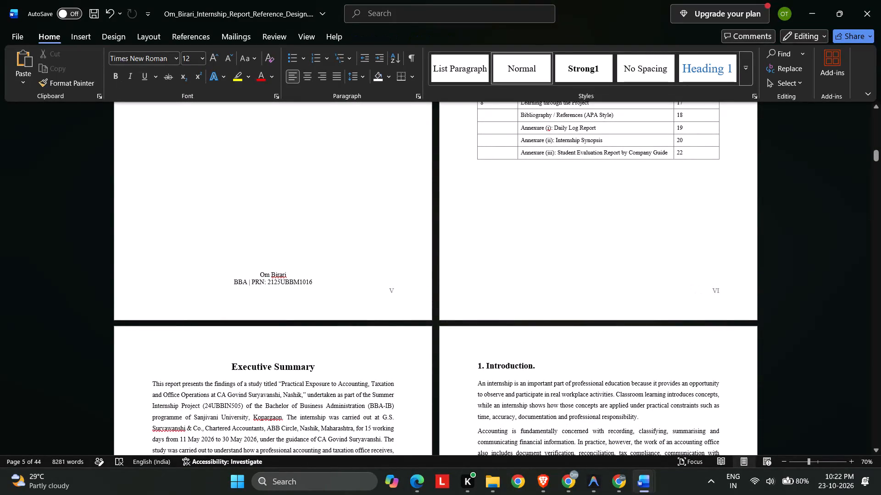
double_click(691, 288)
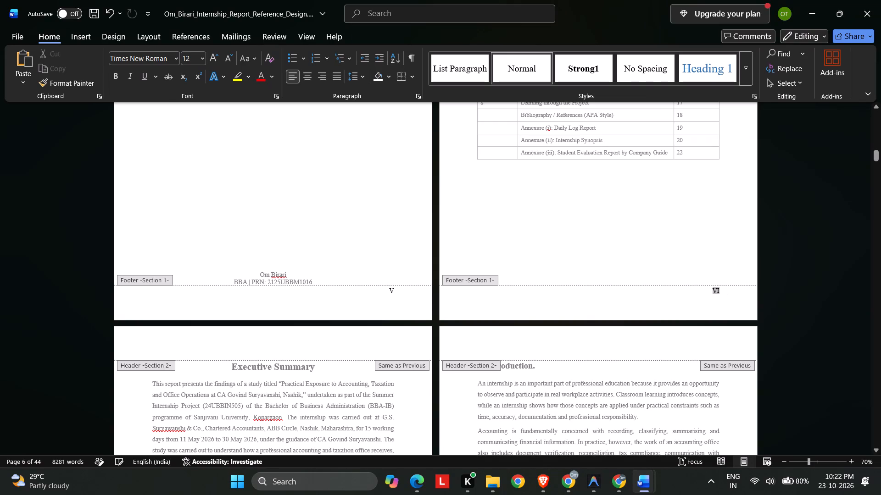
scroll(693, 295, "down", 20)
scroll(693, 295, "down", 4)
scroll(692, 294, "up", 6)
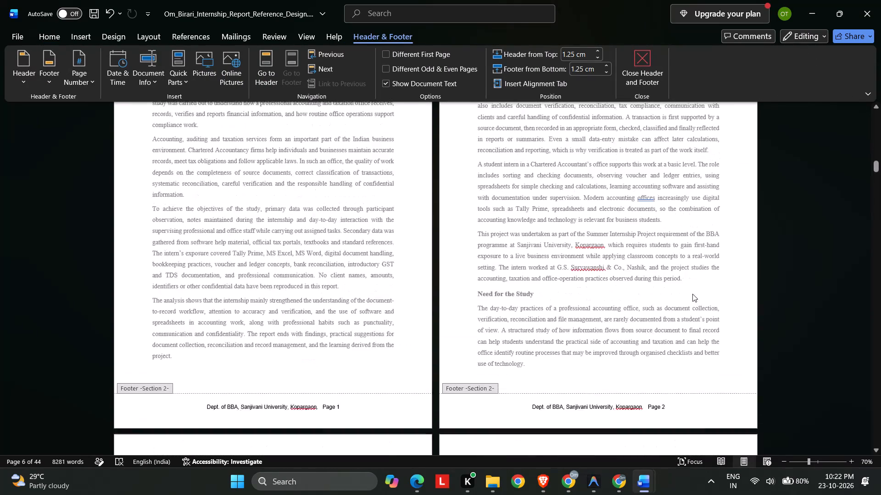
scroll(692, 294, "up", 15)
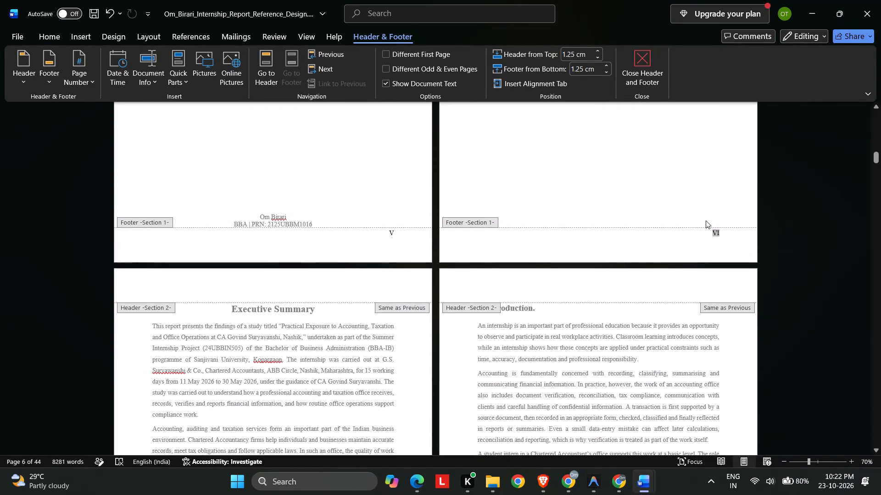
double_click(701, 206)
scroll(696, 208, "up", 8)
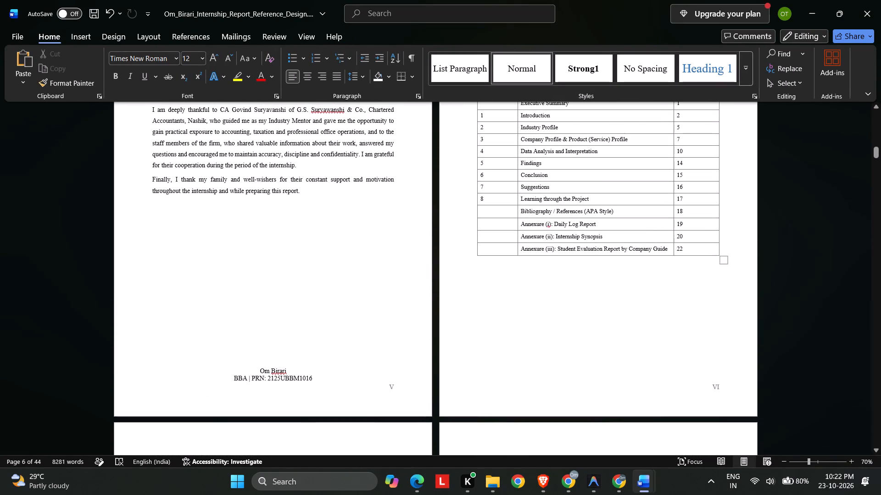
Select the front matter from the index back to the title page and insert centred Plain Number 2 page numbers at the bottom.
left_click_drag(727, 300, 290, 71)
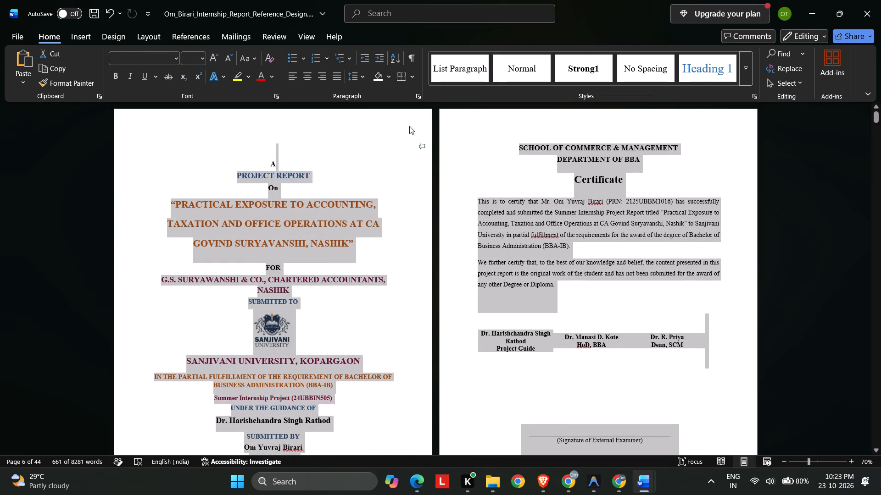
left_click(95, 34)
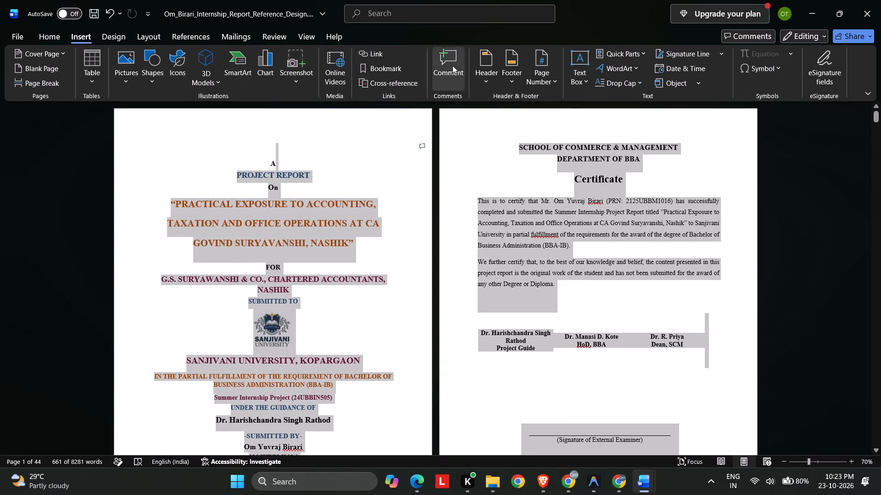
left_click(558, 85)
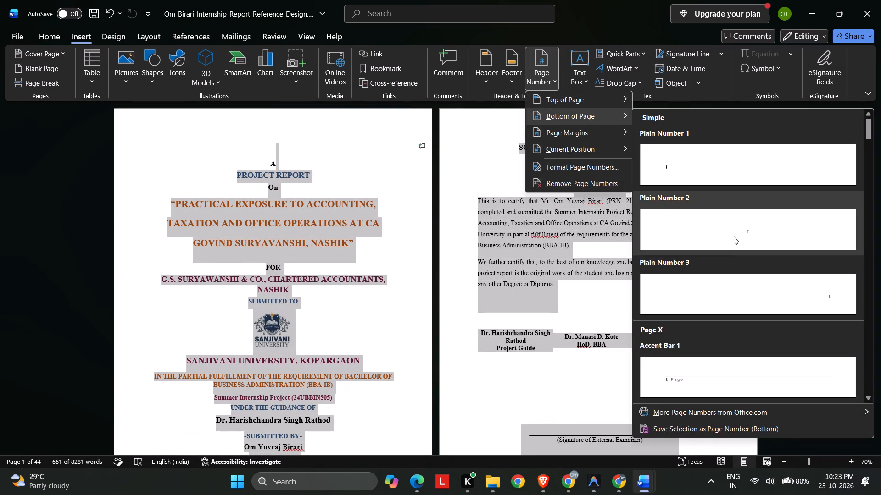
left_click(734, 236)
scroll(763, 243, "down", 4)
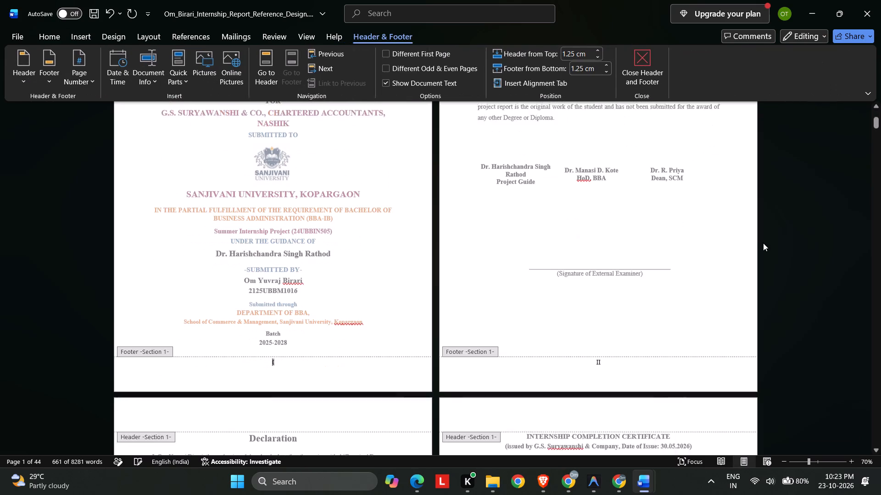
double_click(714, 241)
Review the centred page numbers on the front-matter pages and the footers of the Executive Summary and Introduction.
scroll(714, 257, "down", 20)
scroll(714, 257, "down", 8)
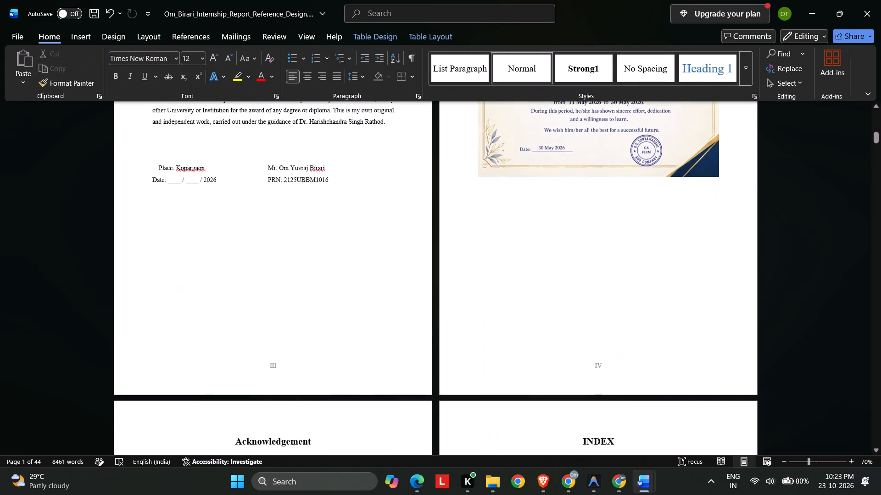
scroll(715, 260, "down", 20)
scroll(715, 259, "down", 2)
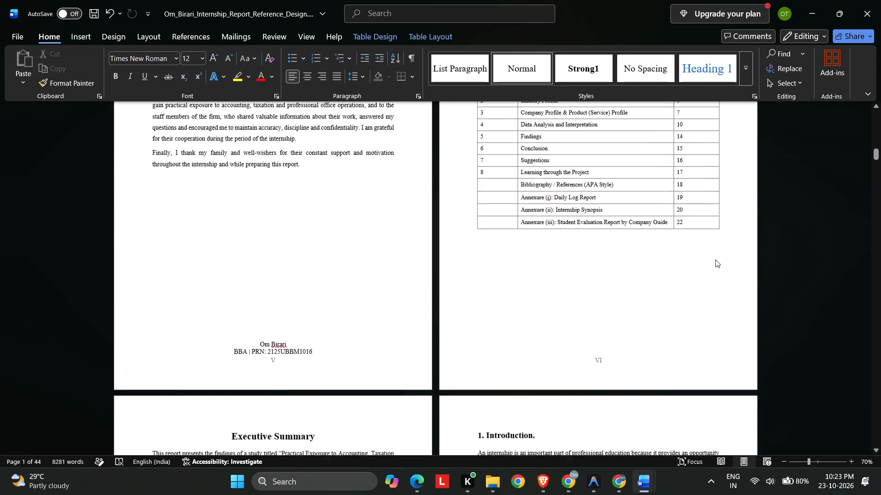
scroll(715, 259, "down", 20)
scroll(715, 259, "down", 7)
scroll(710, 261, "up", 5)
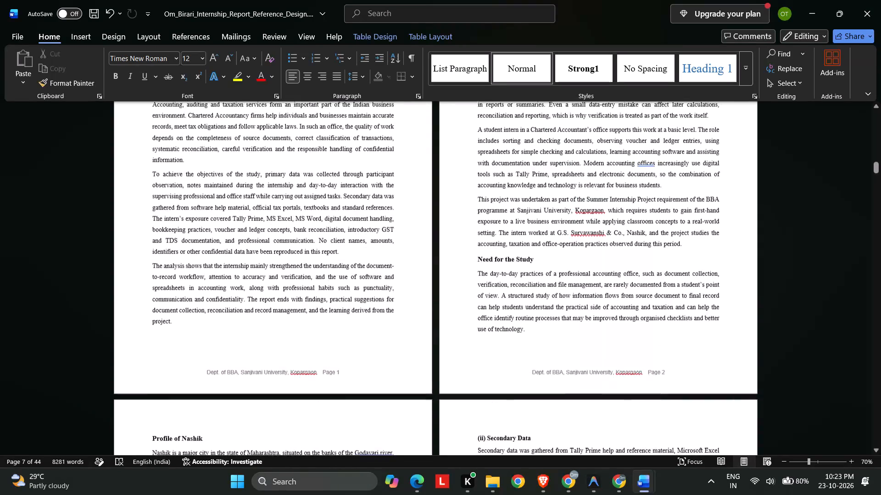
scroll(710, 261, "up", 10)
scroll(710, 261, "down", 1)
scroll(710, 261, "up", 4)
scroll(710, 260, "up", 17)
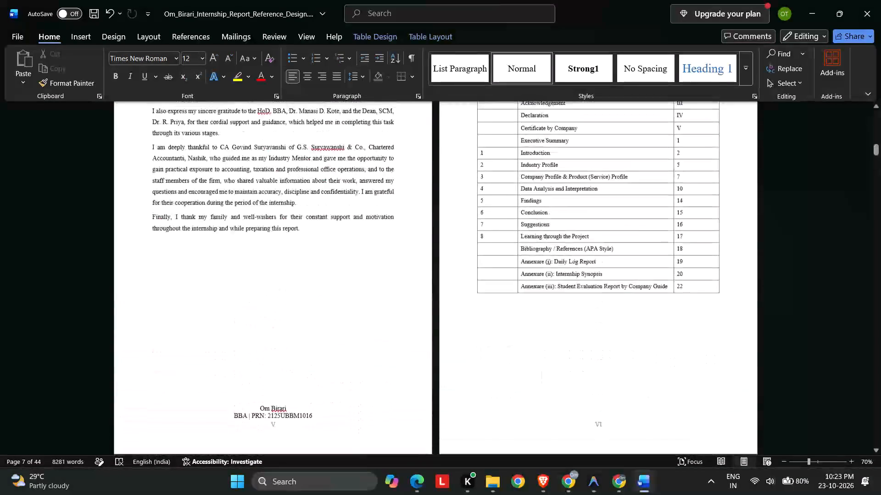
Change "HoD" to "HOD" in the second paragraph of the Acknowledgement.
scroll(820, 288, "up", 2)
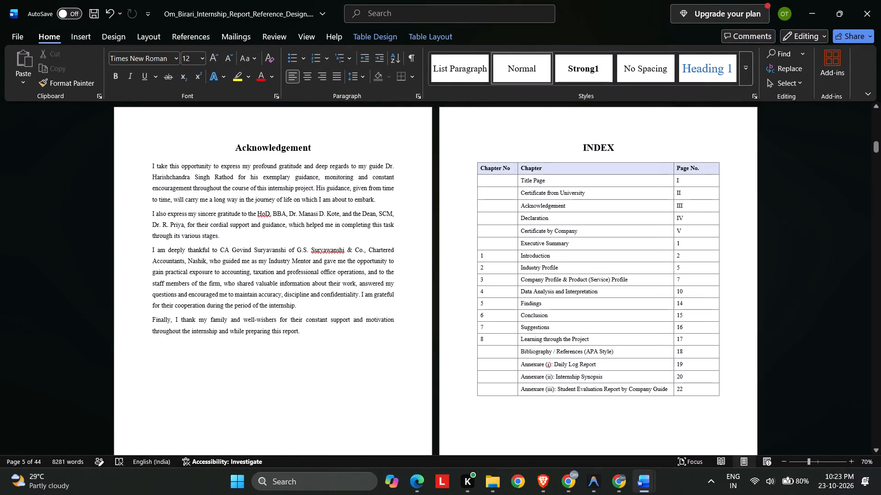
left_click(265, 213)
key("BackSpace")
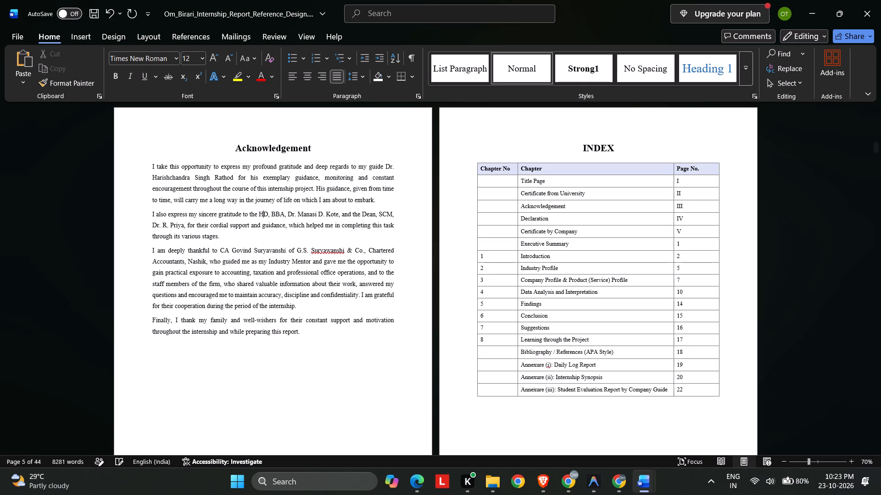
left_click(265, 213)
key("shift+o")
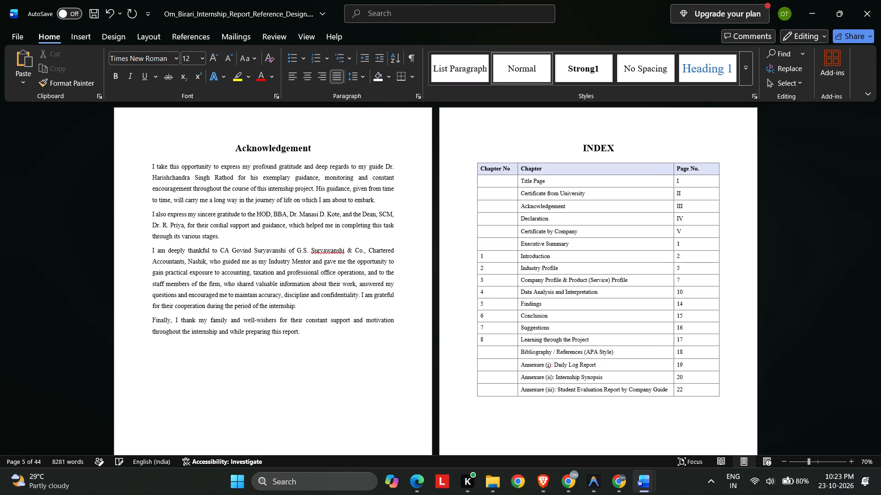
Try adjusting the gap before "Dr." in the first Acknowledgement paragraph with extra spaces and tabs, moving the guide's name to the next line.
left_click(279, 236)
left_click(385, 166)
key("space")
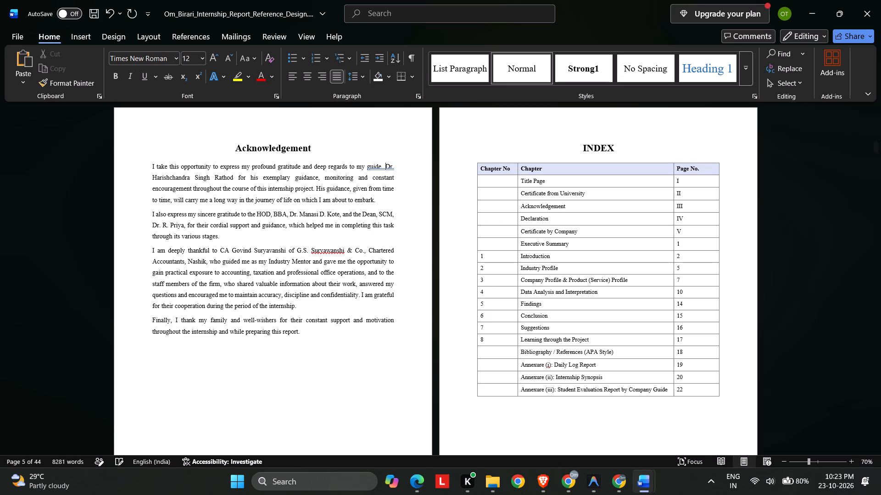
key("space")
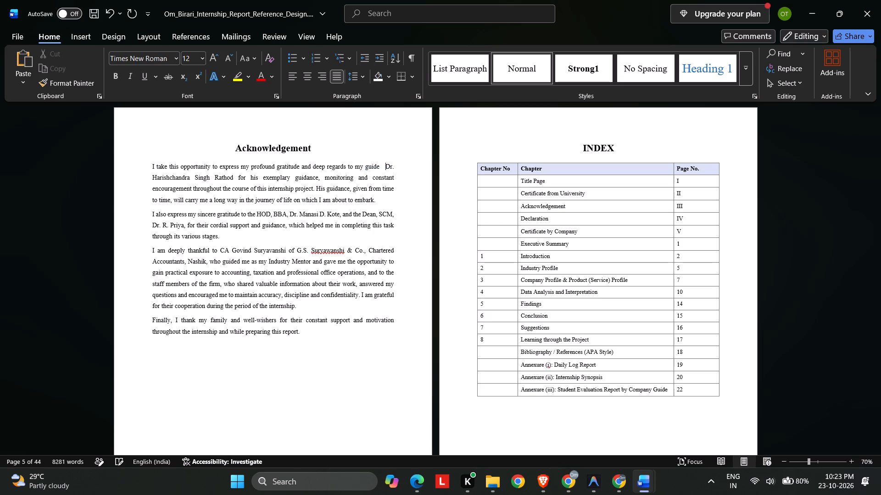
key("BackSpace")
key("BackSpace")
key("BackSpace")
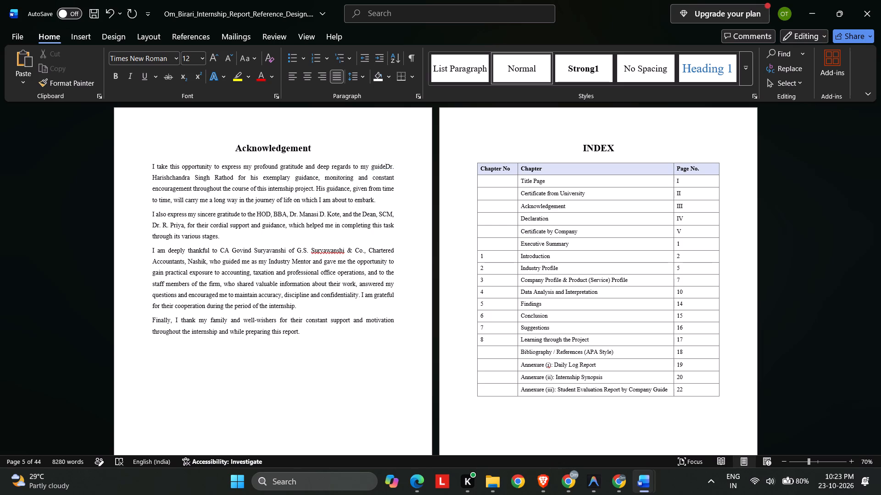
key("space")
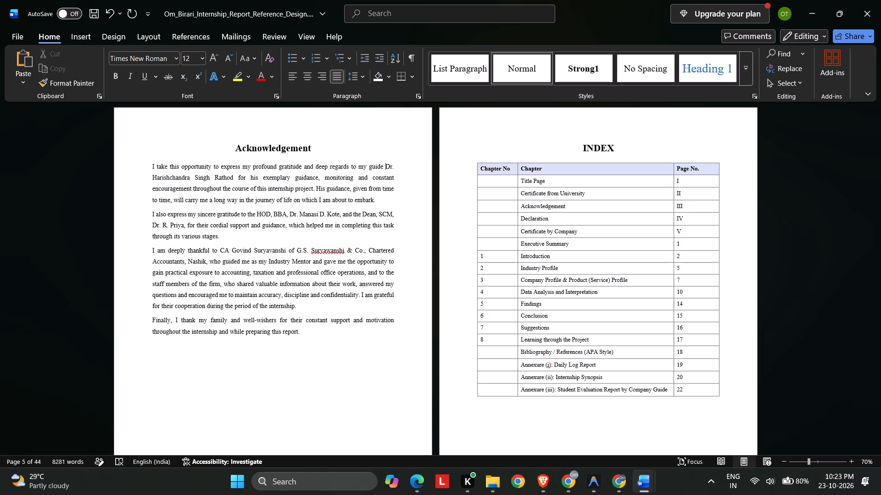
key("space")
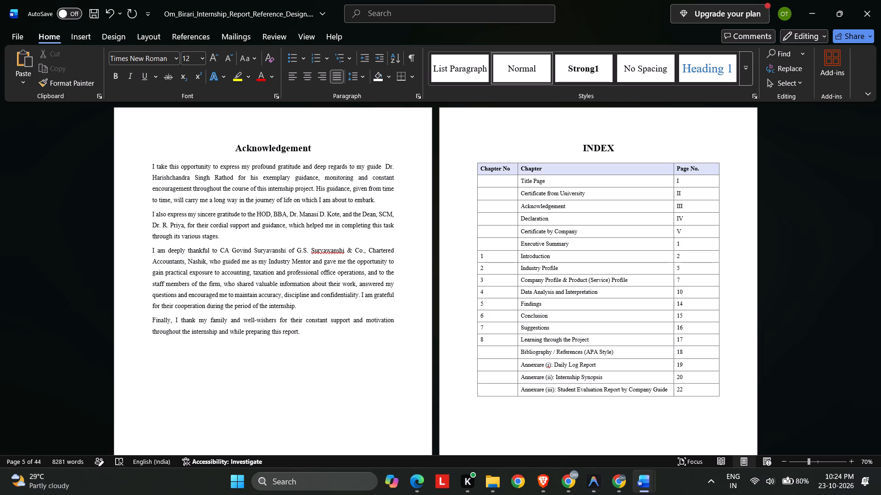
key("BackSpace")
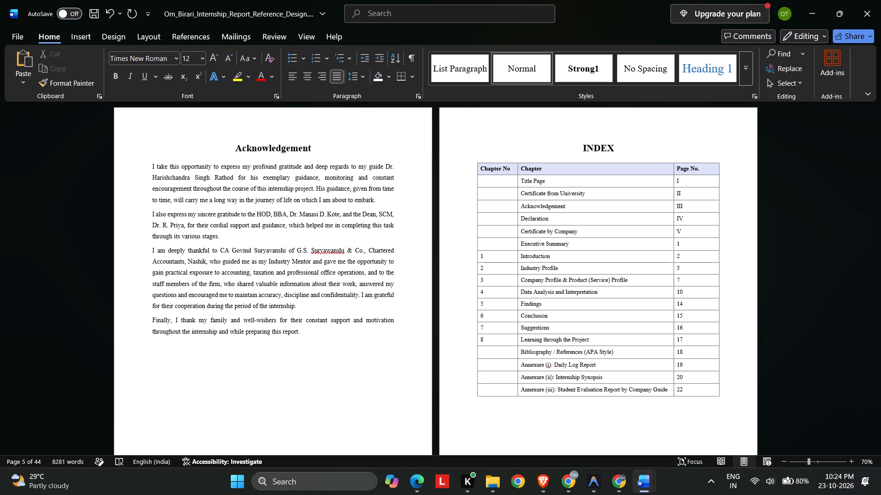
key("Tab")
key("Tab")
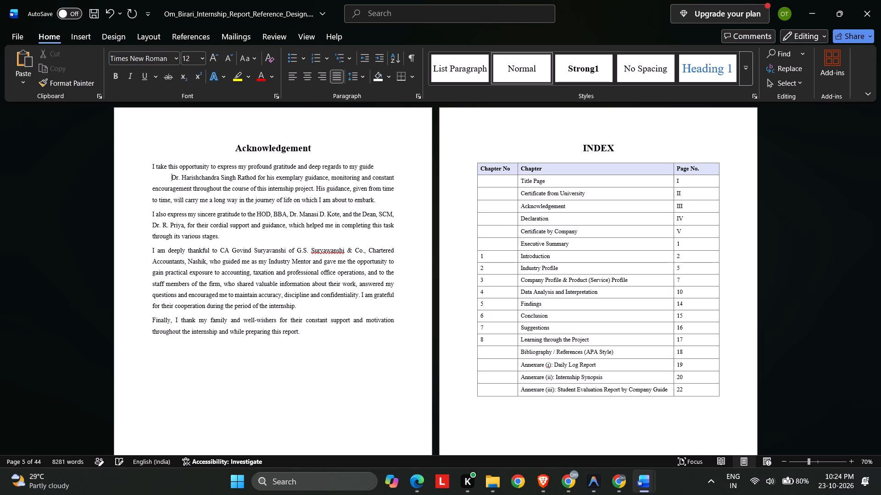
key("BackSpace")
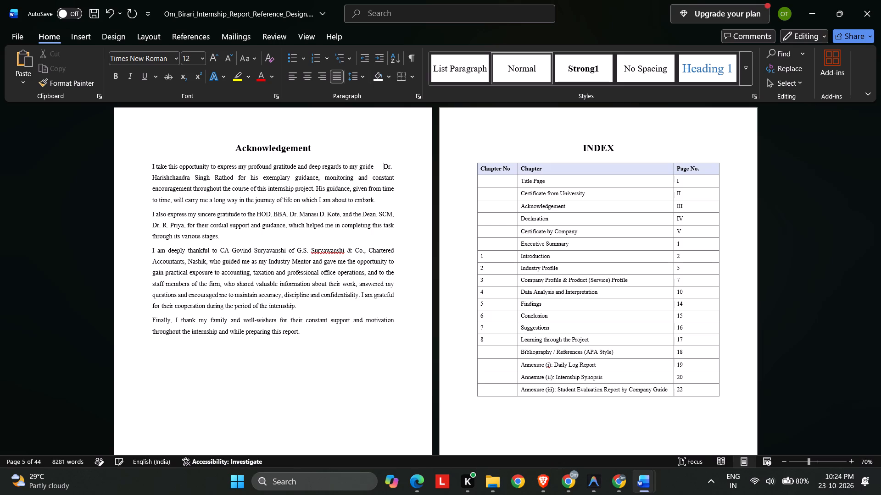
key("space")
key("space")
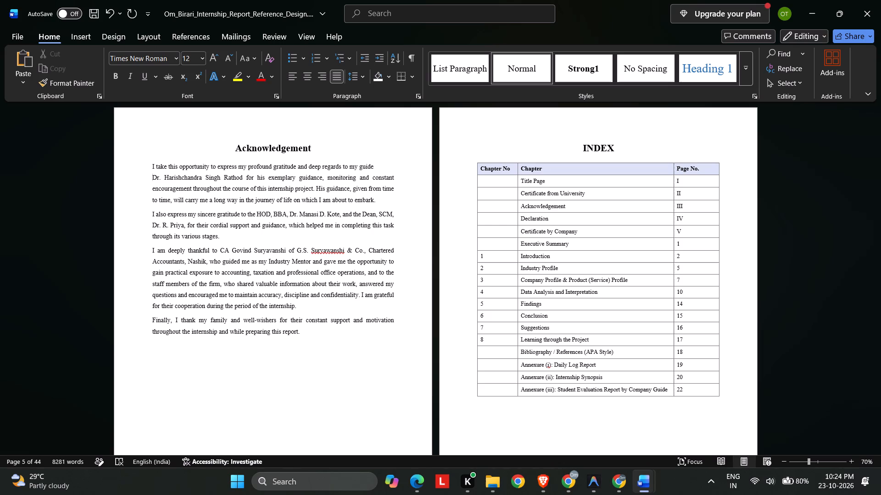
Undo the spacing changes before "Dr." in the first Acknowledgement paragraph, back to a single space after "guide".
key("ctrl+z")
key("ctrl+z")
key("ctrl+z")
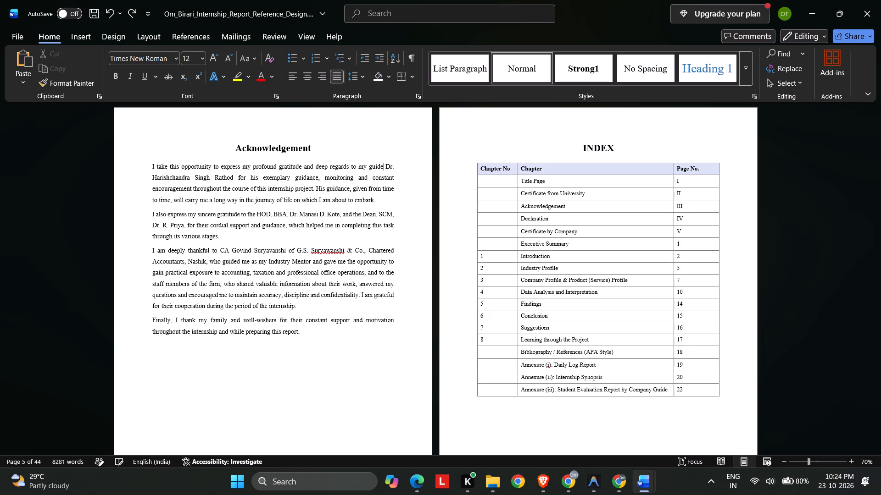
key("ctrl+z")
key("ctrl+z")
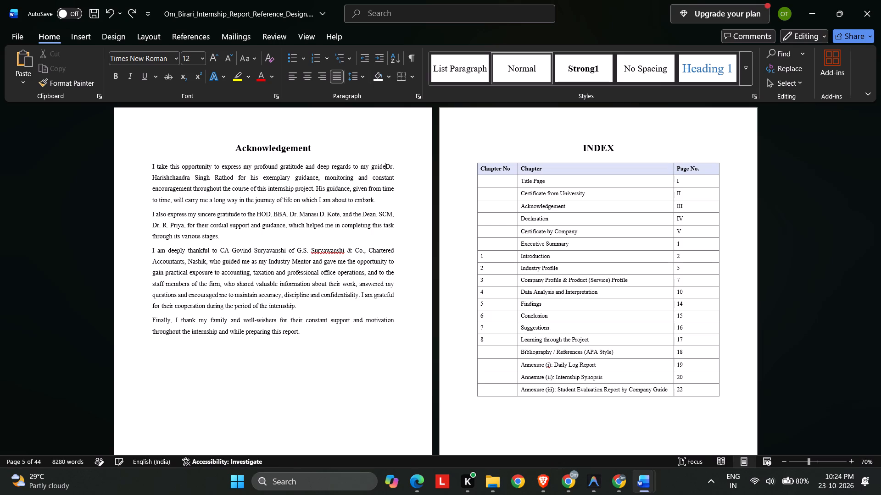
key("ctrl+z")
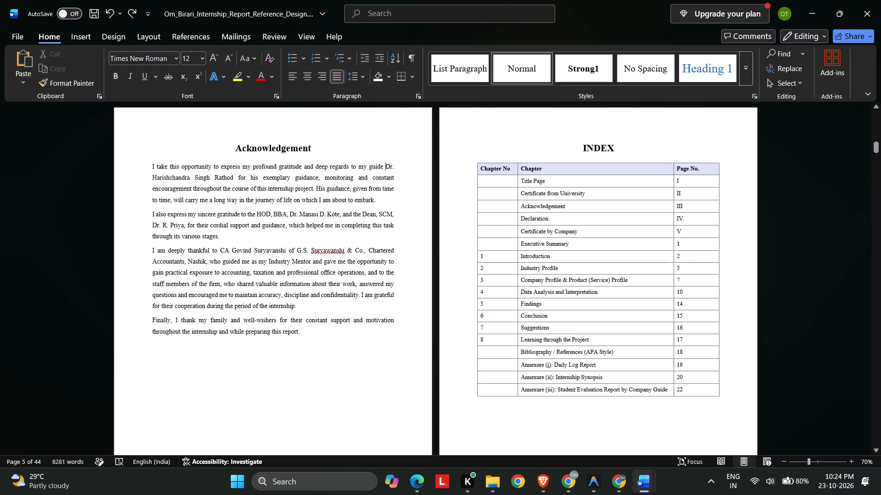
Skim the report from the index to the annexures and back to the Income Tax Return pages, checking layout and footers.
left_click(831, 184)
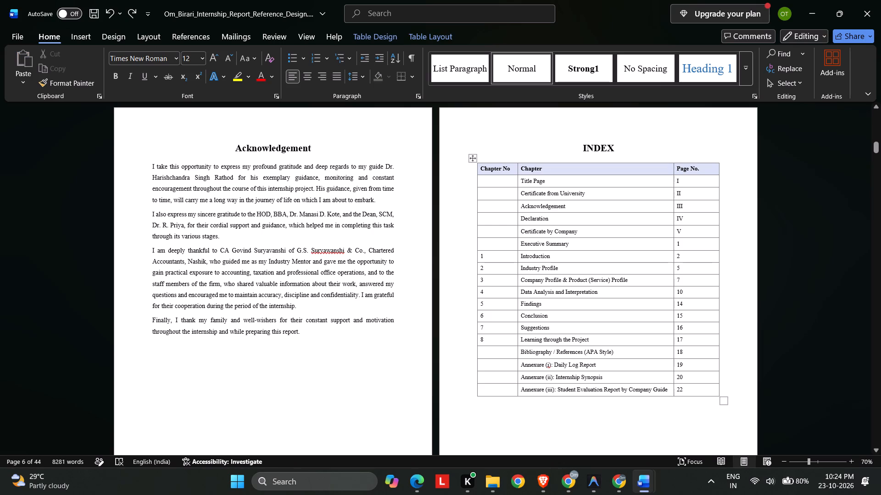
scroll(859, 236, "down", 20)
scroll(859, 236, "down", 17)
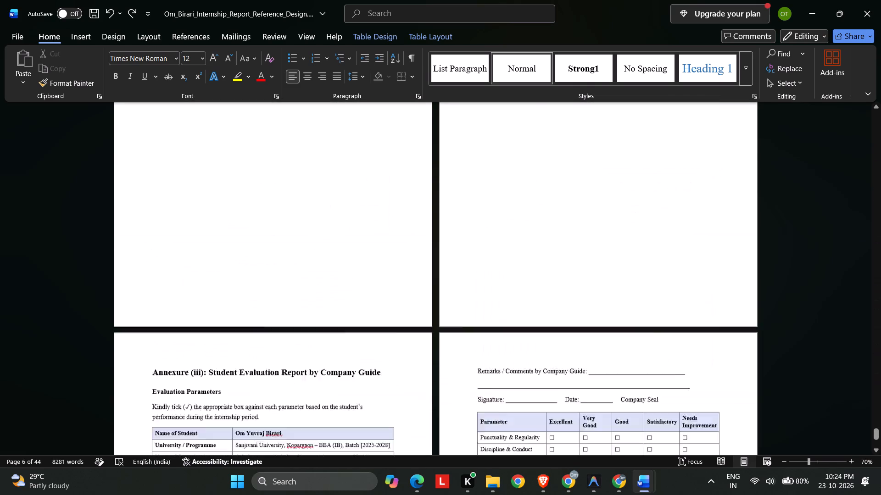
scroll(859, 236, "down", 20)
scroll(859, 236, "up", 15)
scroll(859, 236, "down", 3)
scroll(859, 236, "up", 1)
scroll(859, 236, "down", 1)
scroll(859, 236, "up", 1)
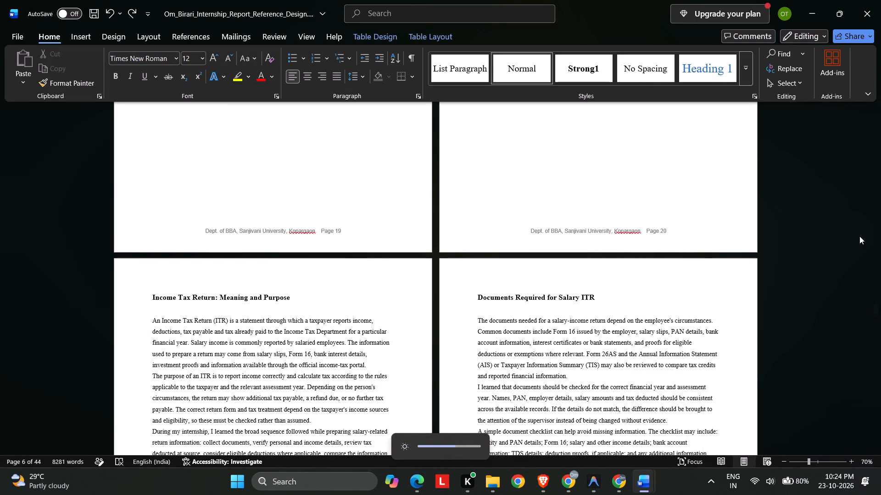
scroll(859, 236, "down", 2)
scroll(859, 236, "up", 1, "ctrl")
Review the text, layout and footers of the salary ITR pages, from Income Tax Return: Meaning and Purpose to Important Checks and Common Errors.
scroll(859, 236, "up", 2, "ctrl")
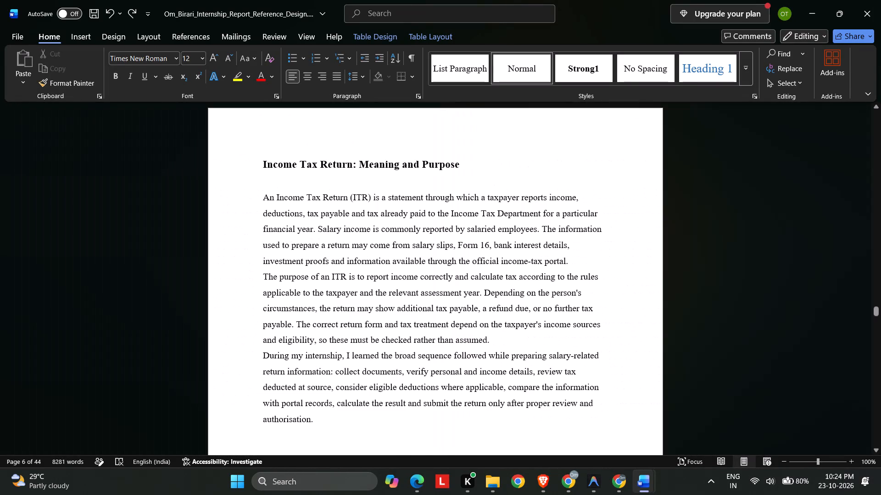
scroll(859, 236, "down", 2)
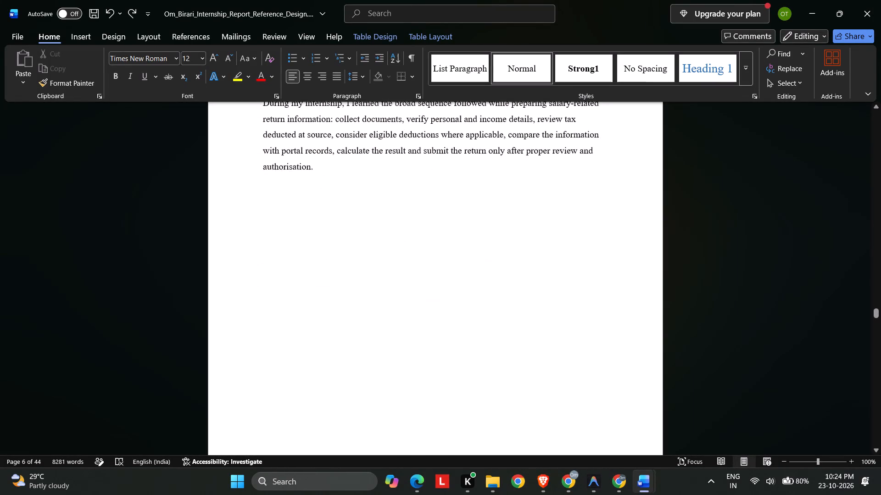
scroll(859, 236, "down", 9)
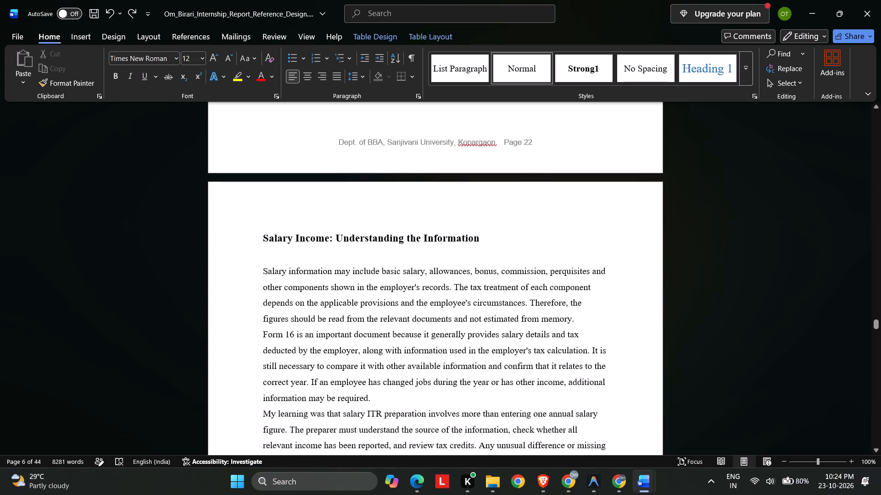
scroll(859, 236, "down", 5)
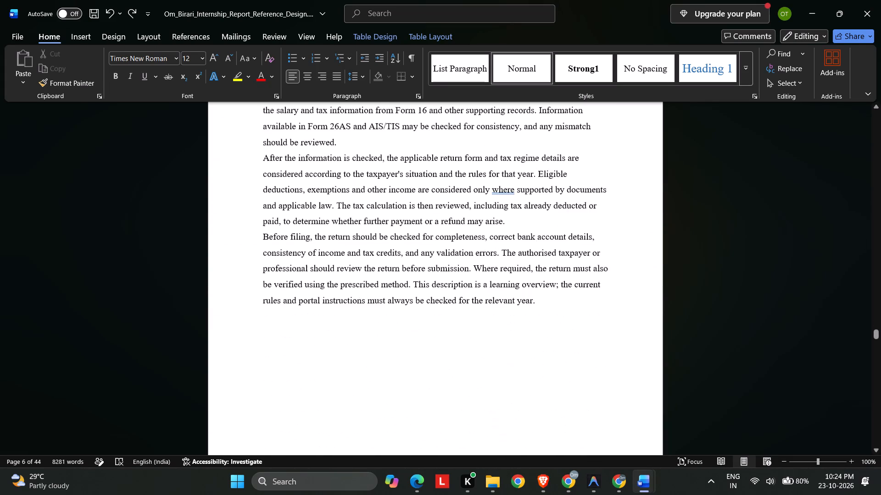
scroll(859, 236, "down", 6)
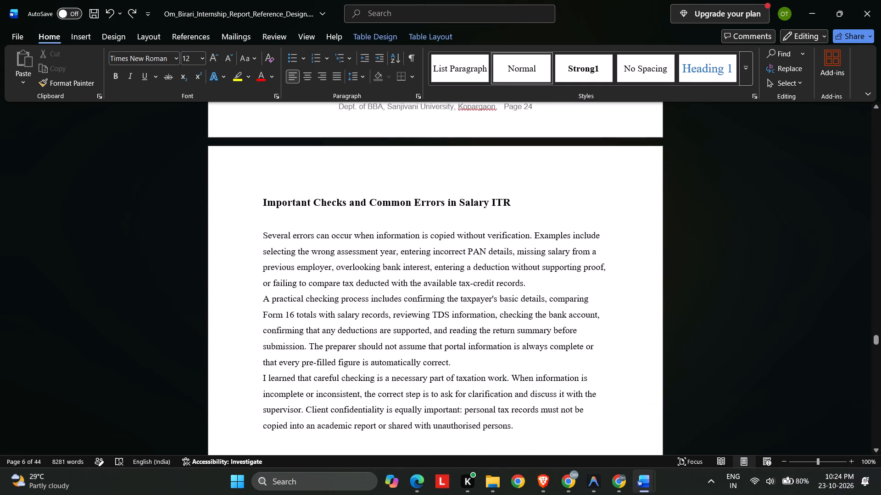
scroll(859, 236, "down", 2)
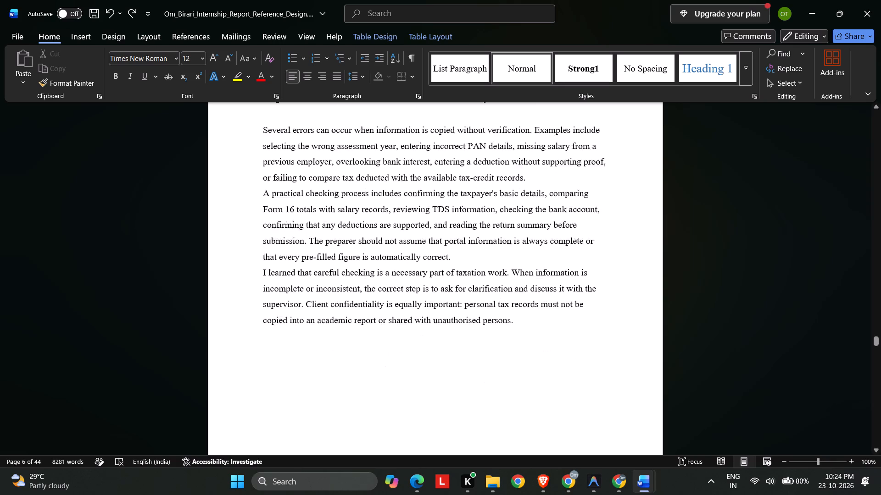
scroll(859, 236, "down", 3)
Review the text, layout and footers of the Tally Prime pages, from Introduction and Importance through purchase recording, voucher verification and ledgers.
scroll(859, 236, "down", 1)
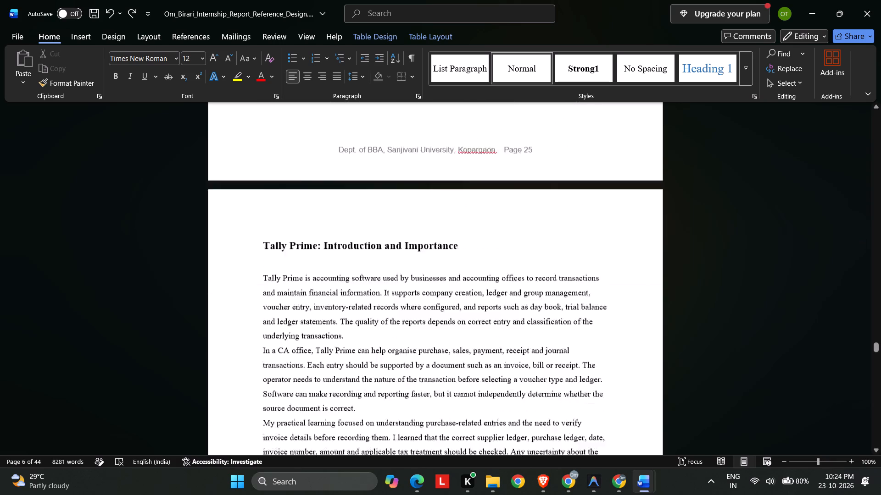
scroll(859, 236, "down", 2)
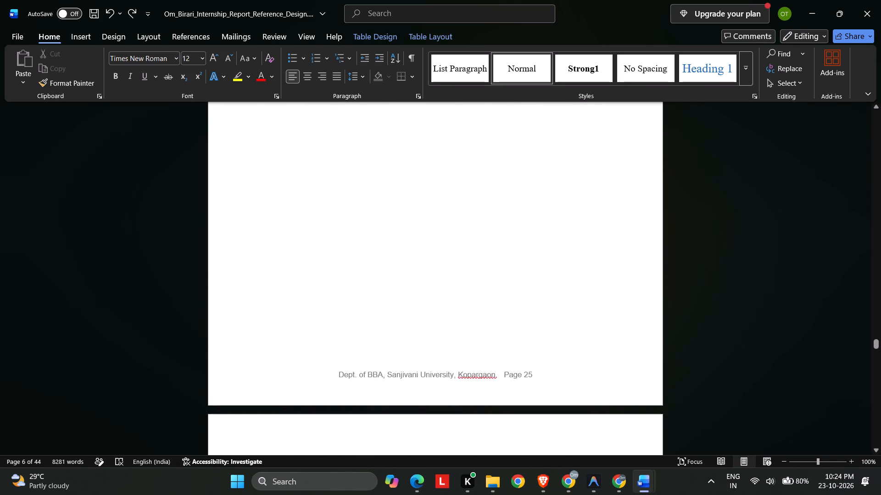
scroll(859, 236, "down", 2)
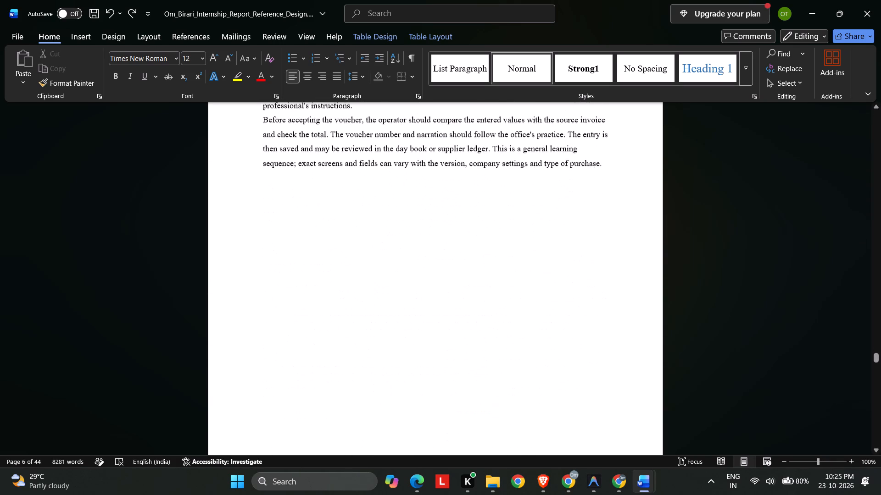
scroll(859, 236, "down", 1)
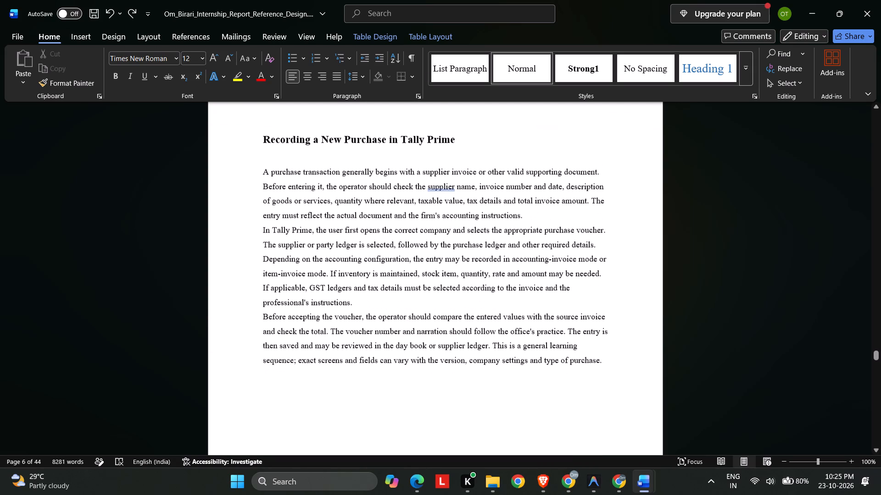
scroll(859, 236, "down", 1)
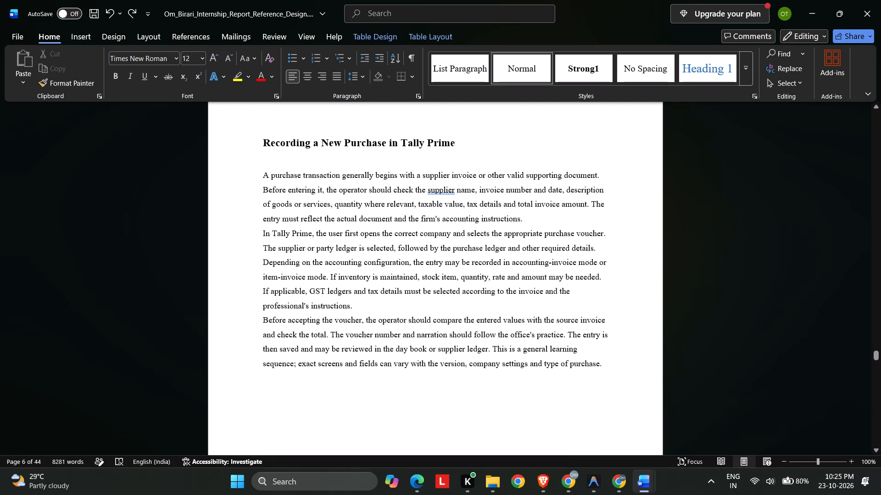
scroll(859, 236, "down", 2)
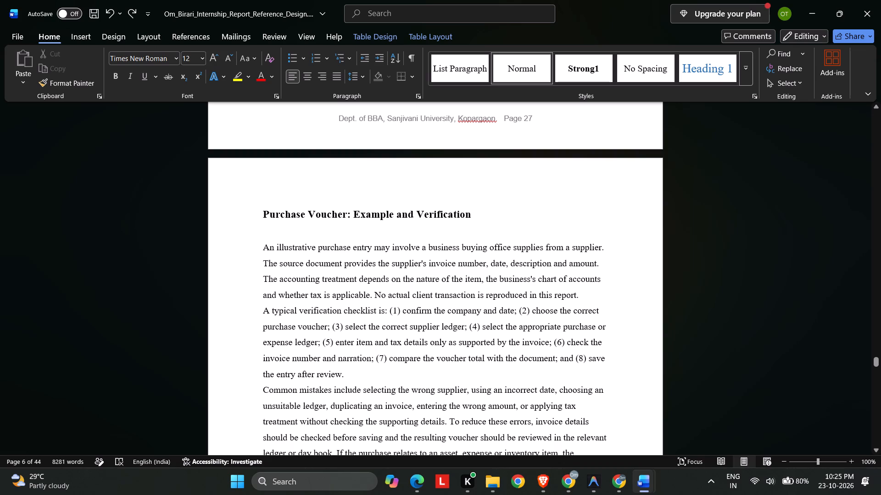
scroll(859, 236, "down", 1)
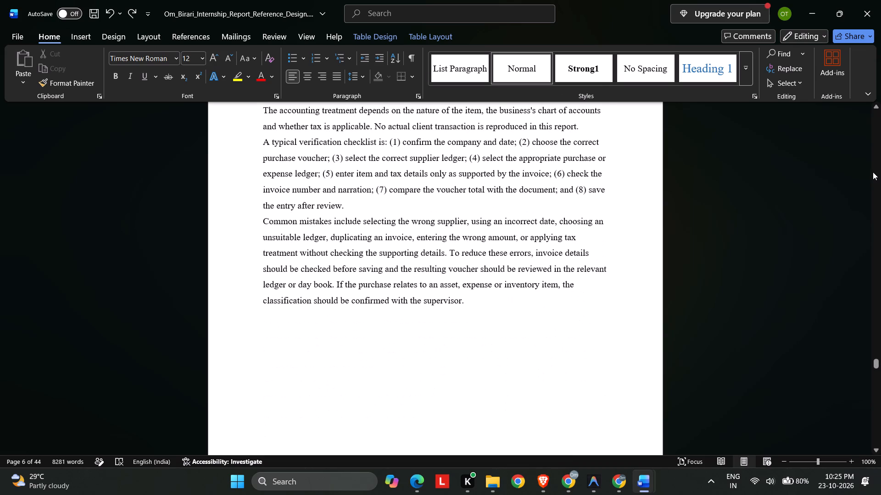
scroll(873, 172, "left", 1)
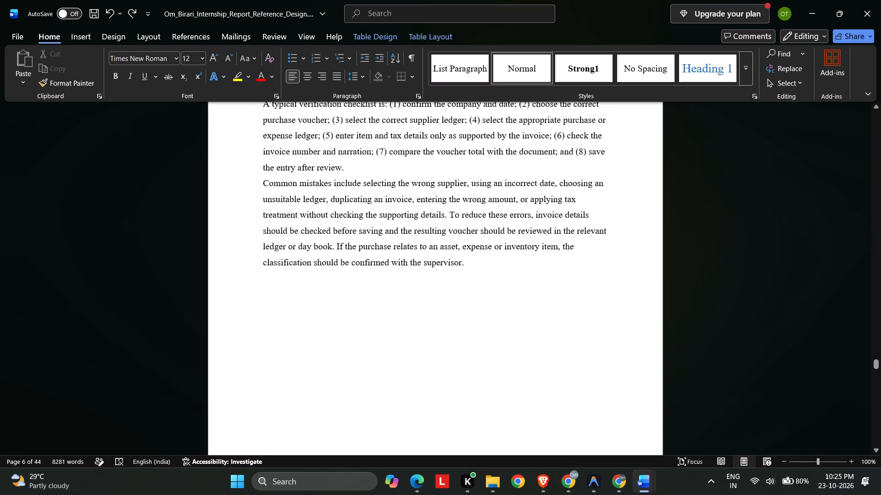
scroll(585, 288, "up", 2)
scroll(585, 290, "down", 1)
scroll(585, 290, "up", 1)
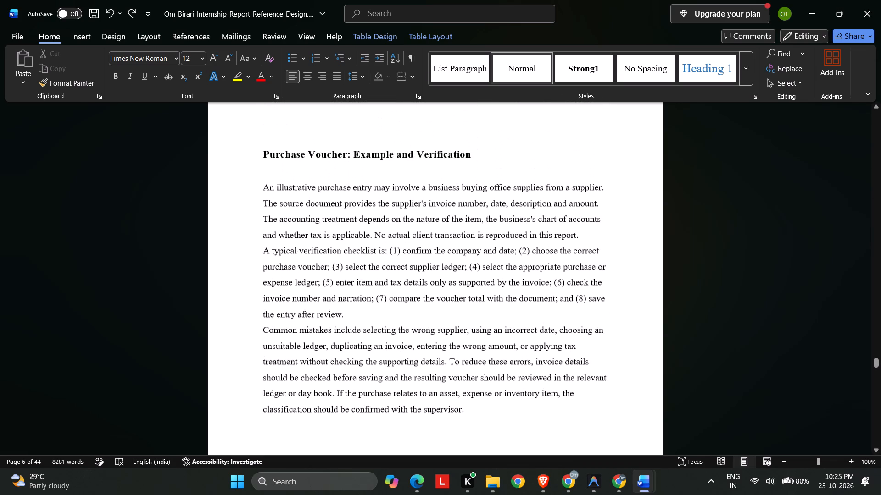
scroll(585, 290, "up", 1)
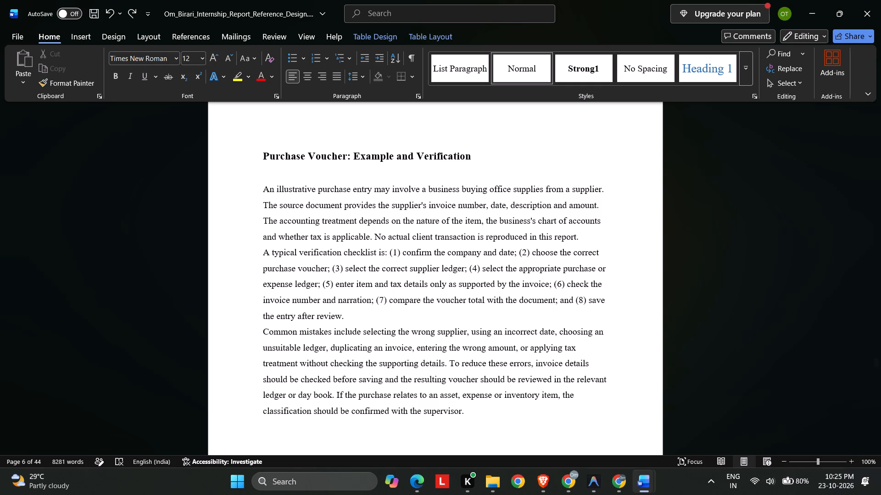
scroll(585, 290, "down", 2)
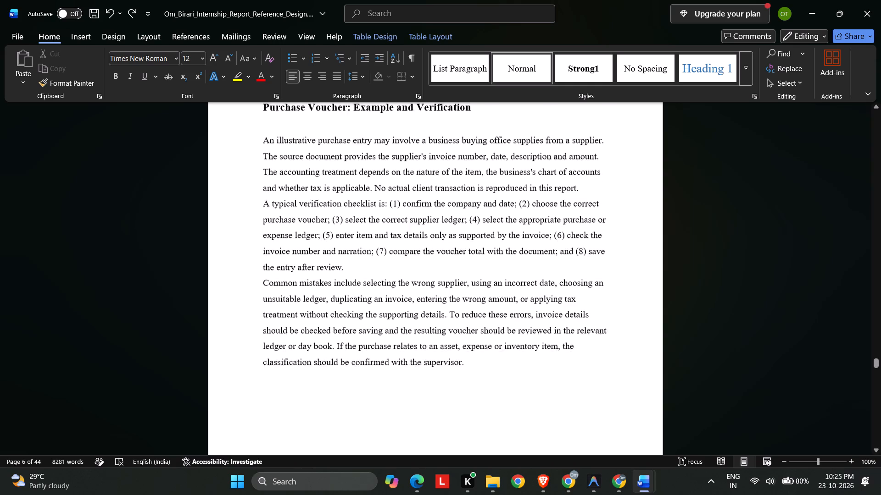
scroll(585, 290, "down", 7)
scroll(585, 290, "up", 3)
scroll(585, 290, "down", 1)
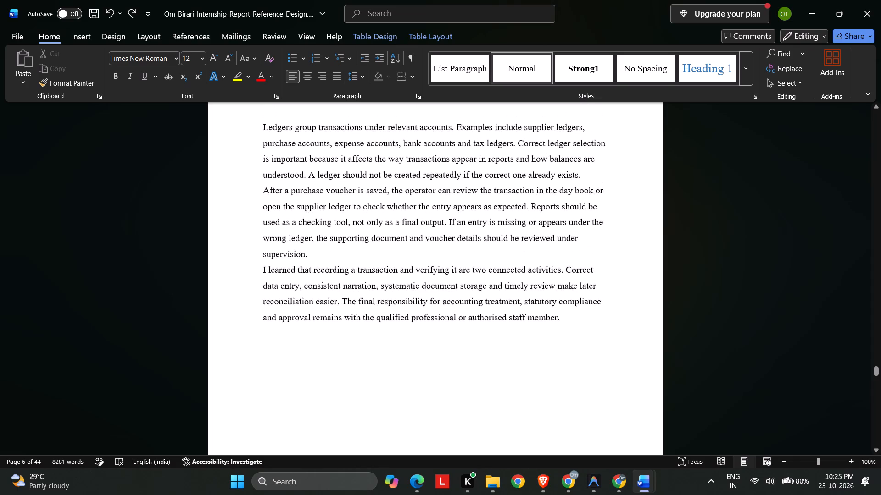
scroll(585, 290, "down", 2)
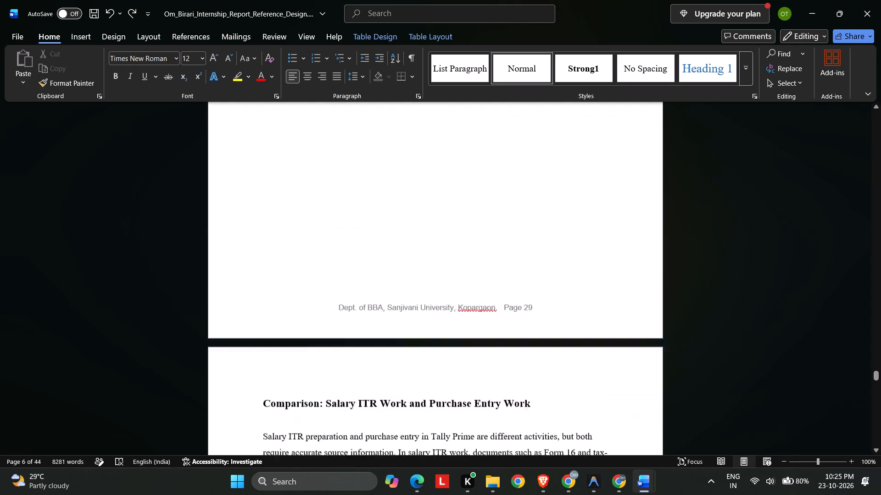
Review the layout and footers from the Salary ITR and Purchase Entry comparison through the Daily Log Report annexure to the Internship Synopsis heading.
scroll(585, 290, "down", 10)
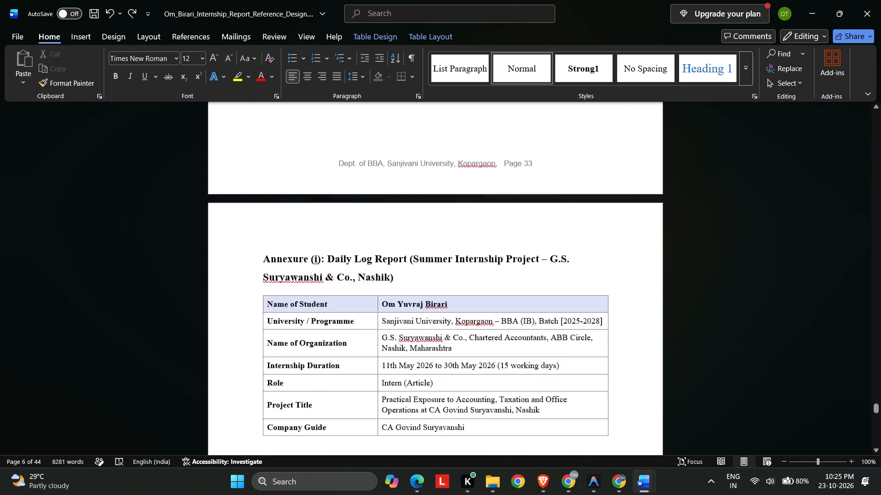
scroll(585, 290, "up", 3)
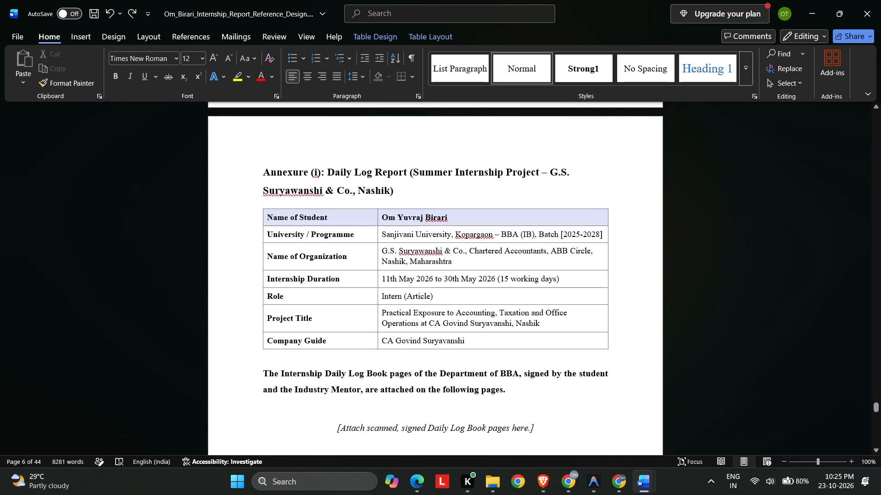
scroll(585, 290, "up", 1)
scroll(585, 290, "down", 1)
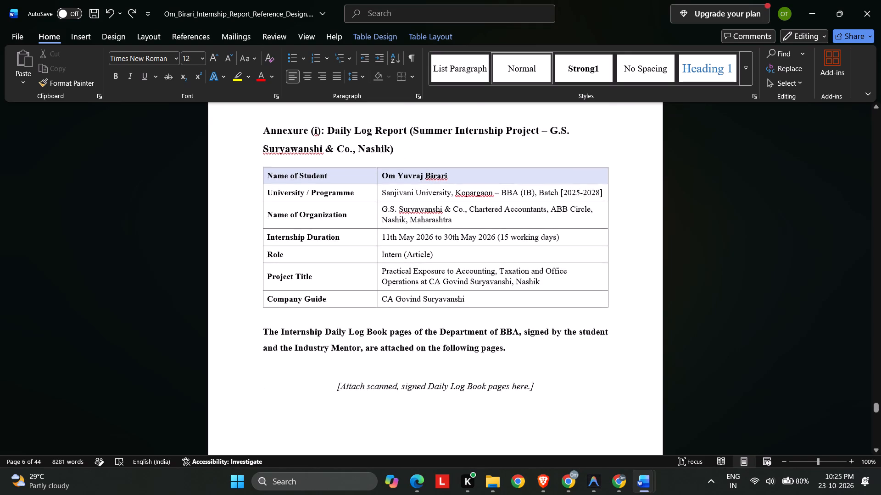
scroll(585, 290, "down", 2)
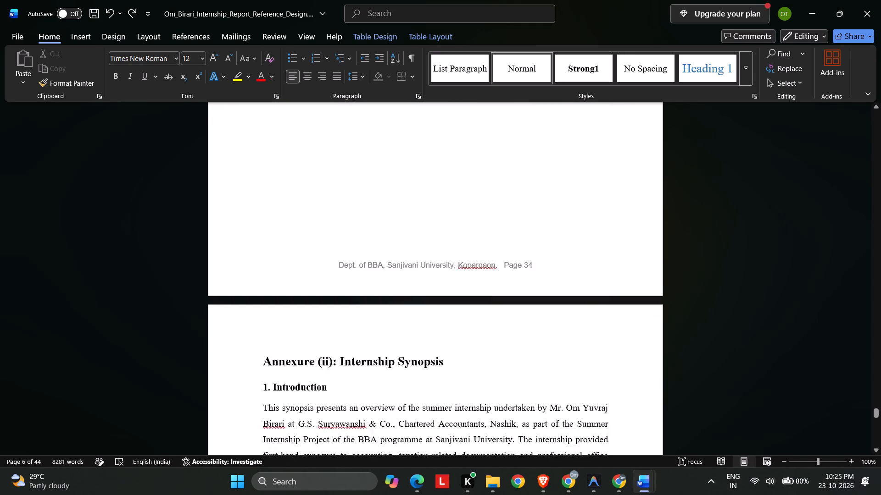
scroll(557, 321, "up", 1)
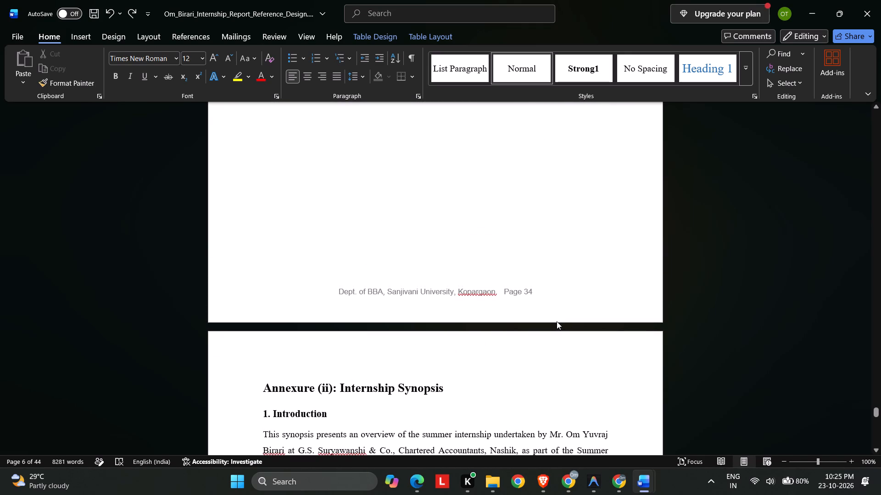
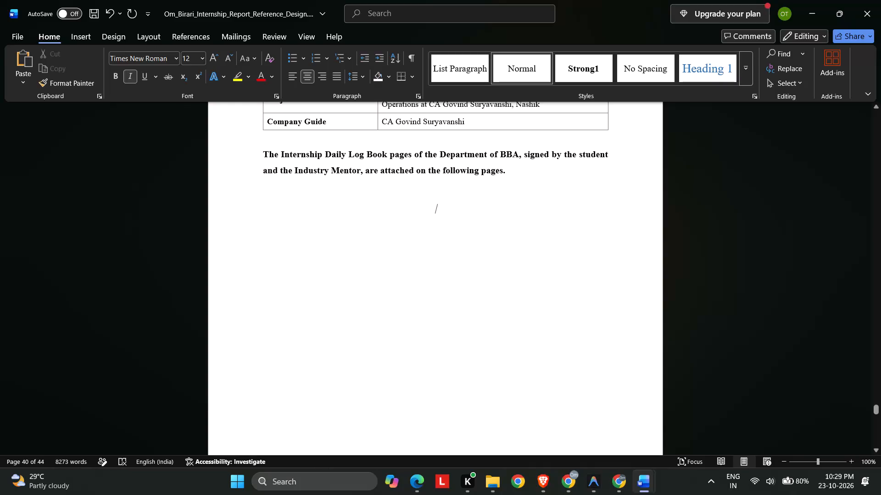
Turn off italics on the empty line below the log book note and insert both WhatsApp photos dated 2026-10-23 from Downloads.
left_click(127, 69)
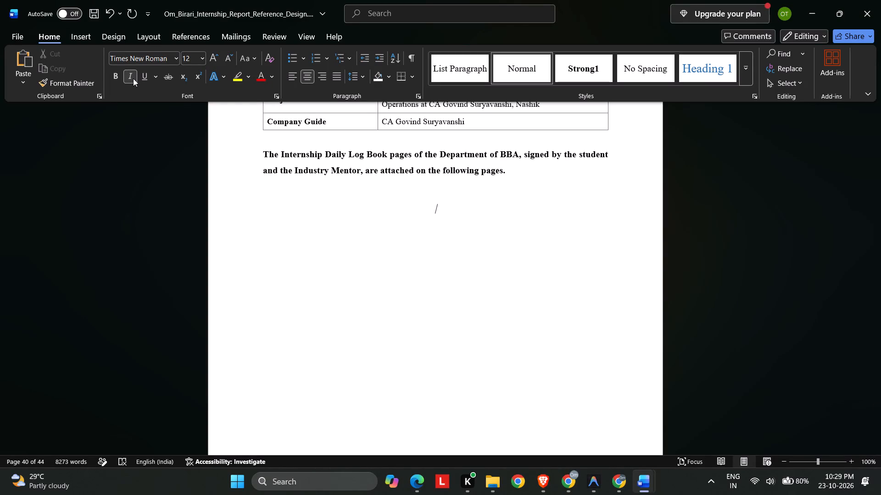
left_click(133, 78)
scroll(467, 238, "up", 2)
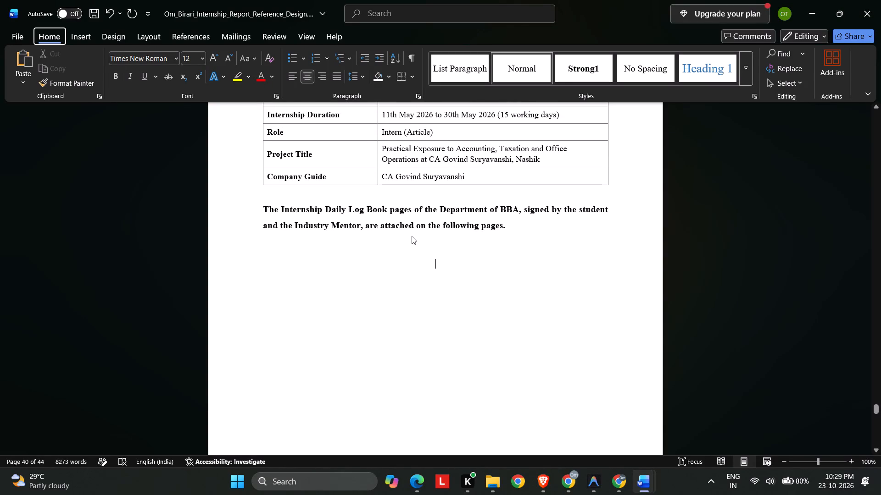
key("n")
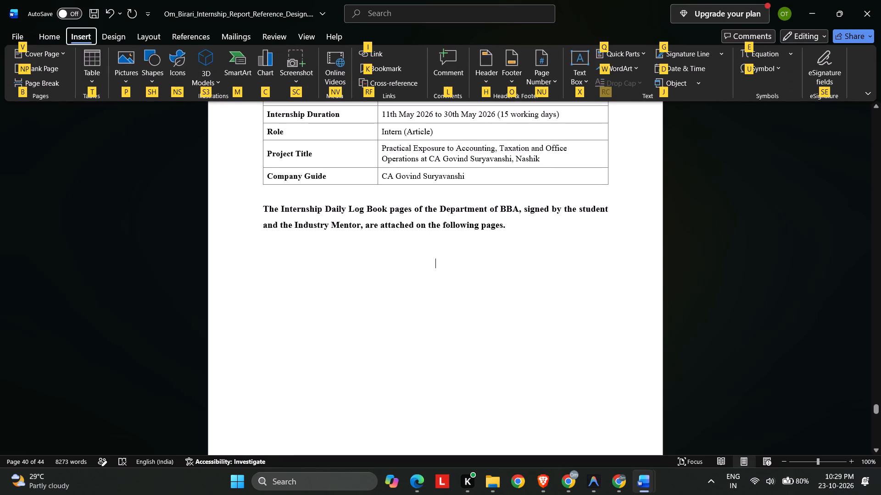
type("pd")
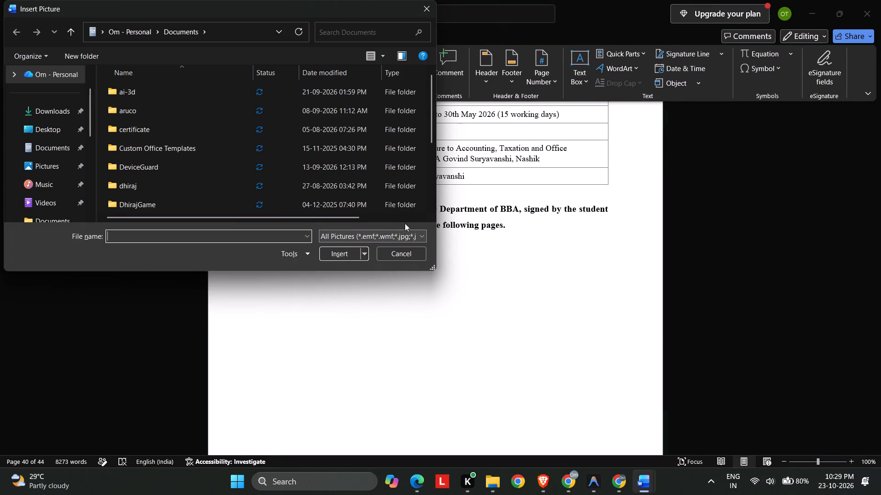
left_click(43, 107)
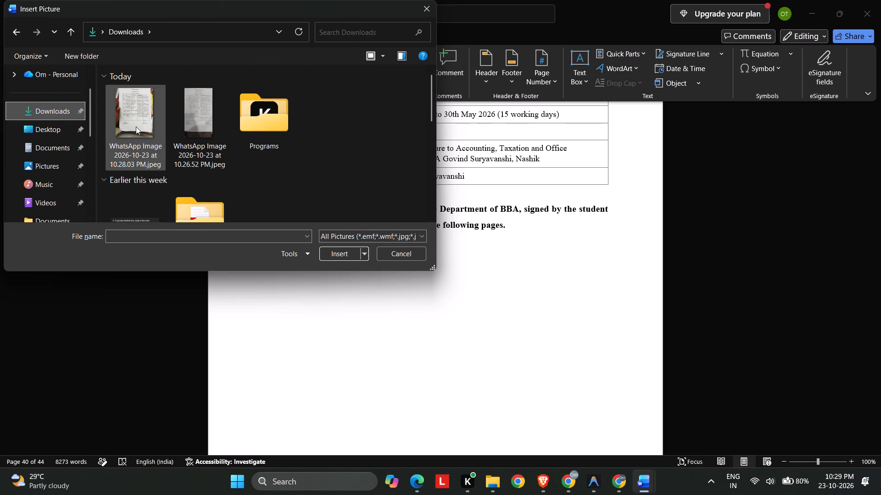
left_click_drag(134, 126, 154, 118)
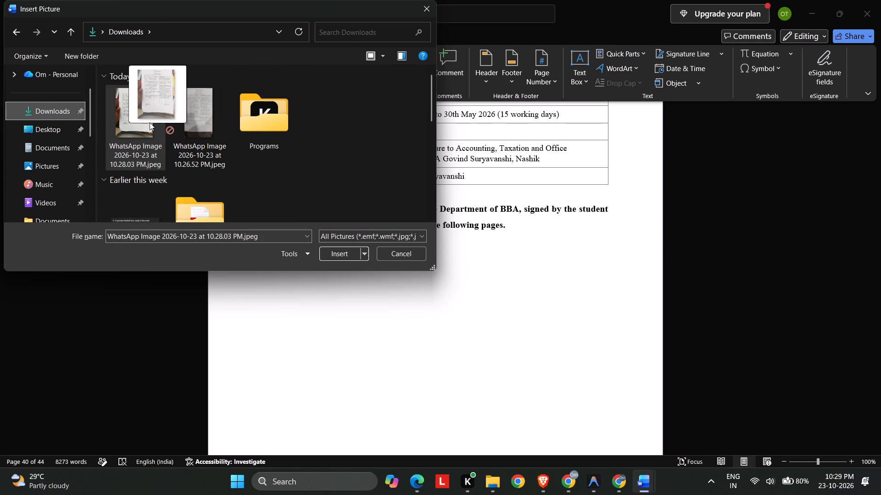
left_click(210, 116, "ctrl")
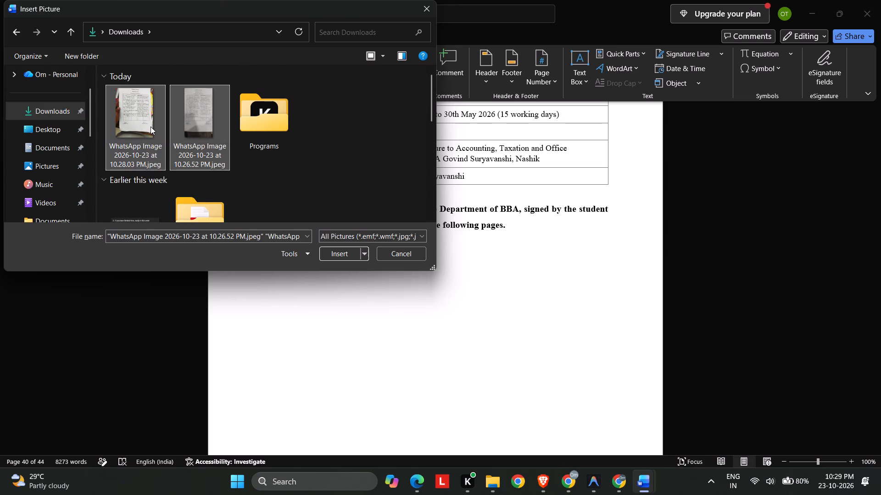
left_click(338, 249)
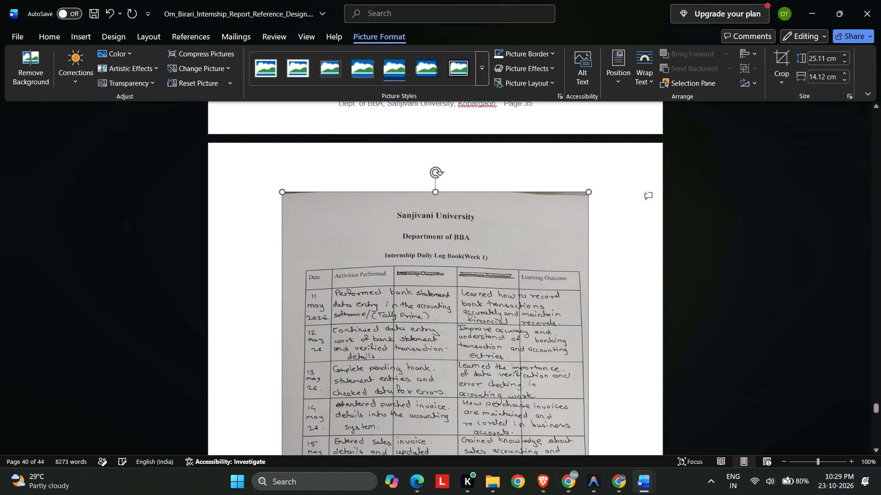
Shrink the Week 1 log book photo proportionally so it sits clear of the footer on its page.
scroll(652, 338, "down", 2, "ctrl")
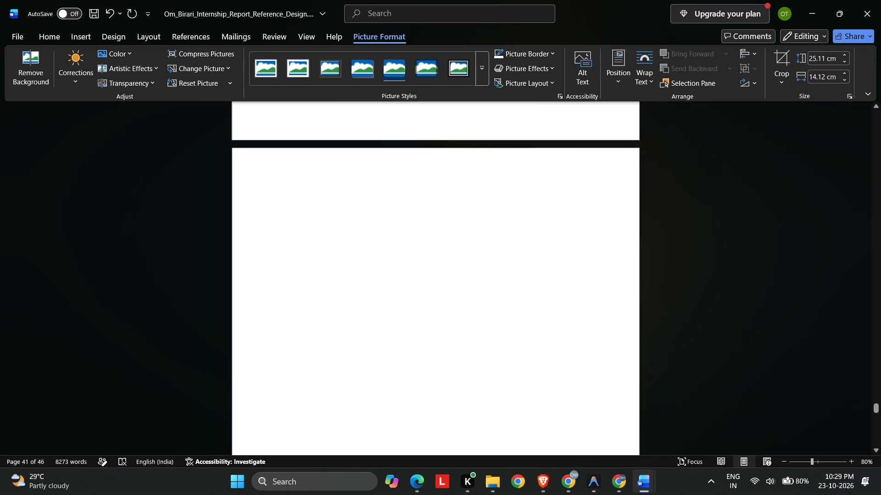
scroll(652, 337, "down", 1, "ctrl")
scroll(635, 302, "down", 2, "ctrl")
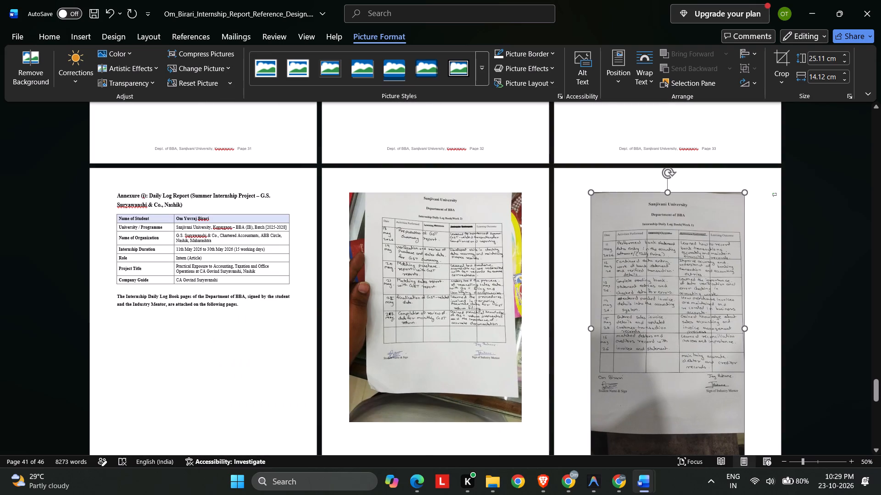
left_click(839, 283)
scroll(842, 284, "down", 11)
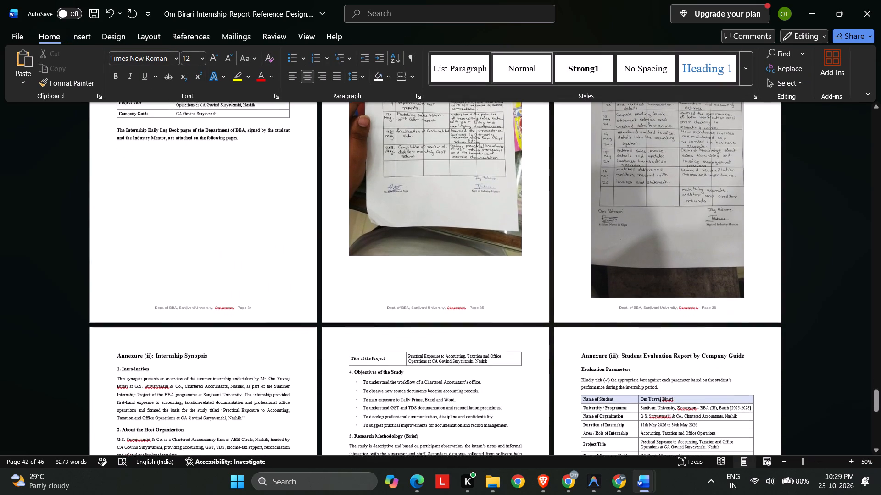
scroll(838, 284, "down", 1)
scroll(838, 284, "up", 9)
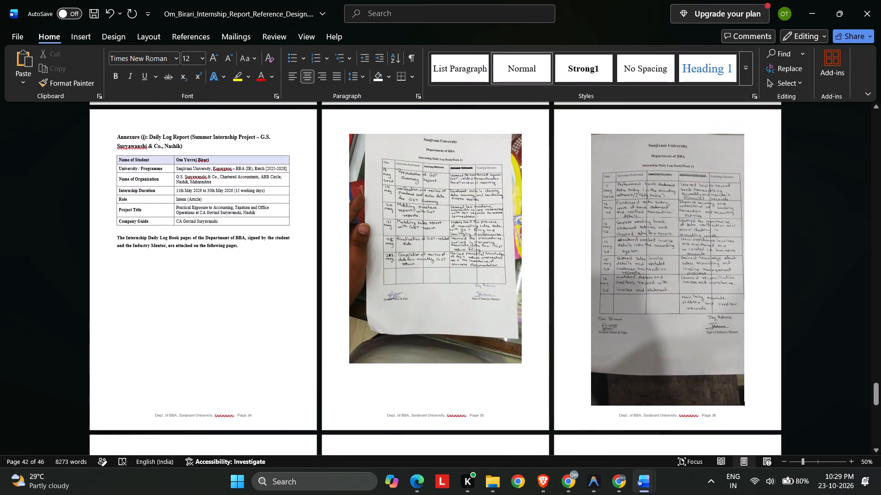
scroll(837, 281, "up", 1)
left_click(736, 325)
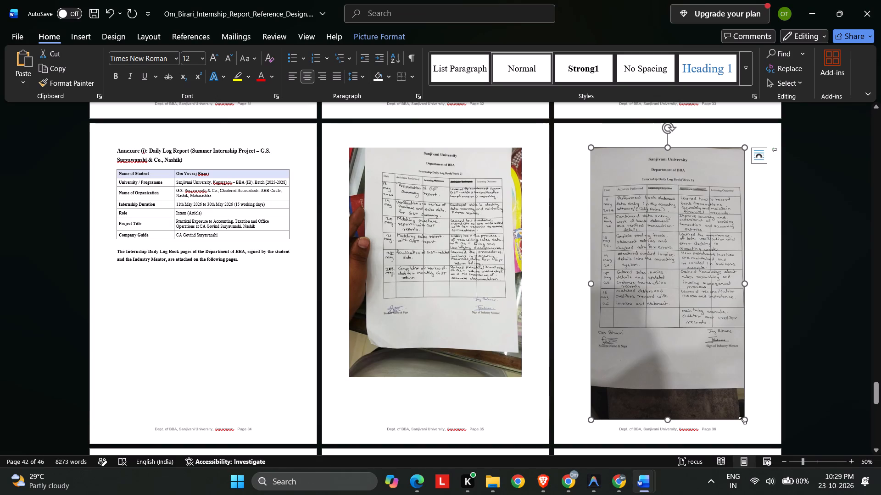
left_click_drag(747, 419, 745, 340)
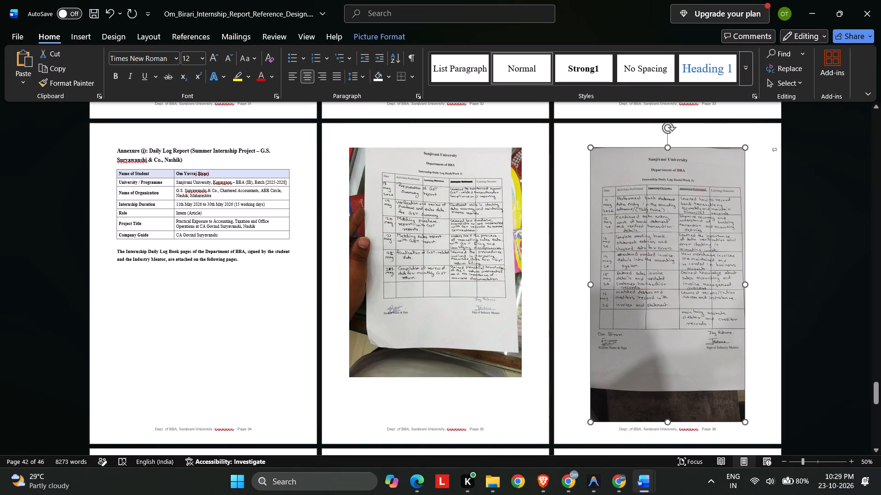
left_click_drag(745, 340, 779, 331)
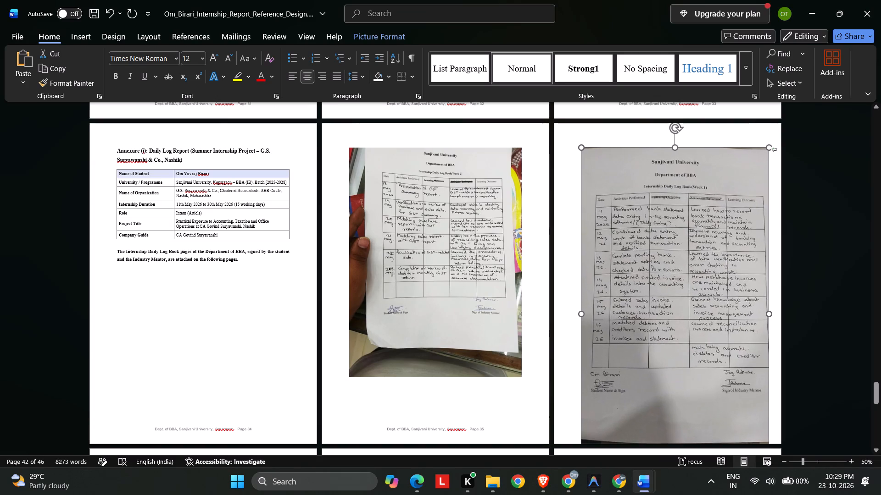
left_click_drag(779, 331, 731, 246)
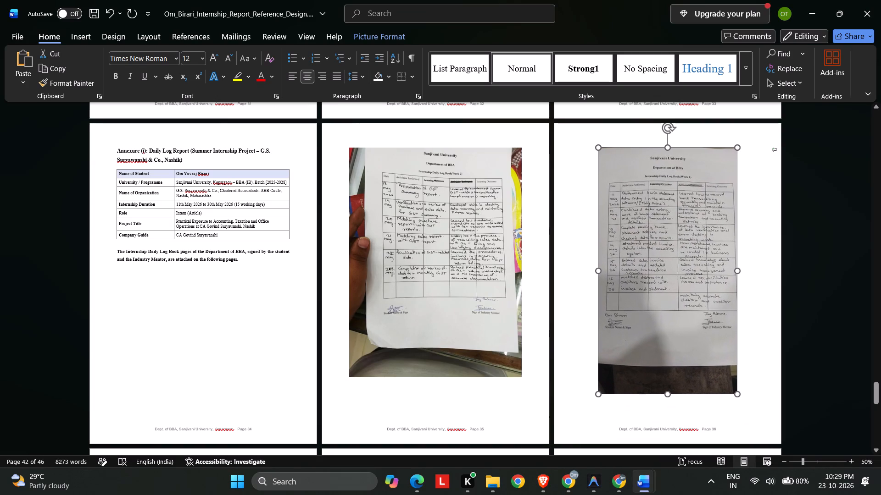
left_click_drag(731, 246, 733, 248)
Replace the first log book photo after the Daily Log Report page with WhatsApp Image 2026-10-23 at 10.26.52 PM.jpeg.
right_click(471, 275)
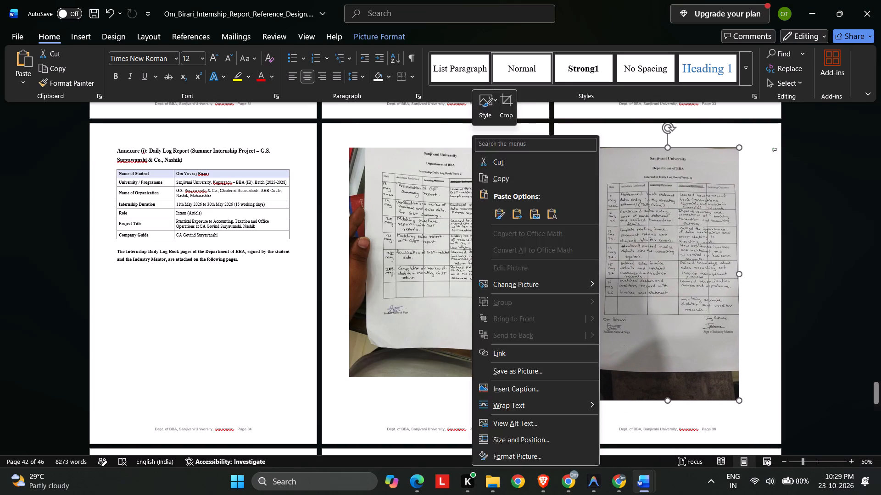
left_click(471, 275)
right_click(463, 275)
left_click(559, 283)
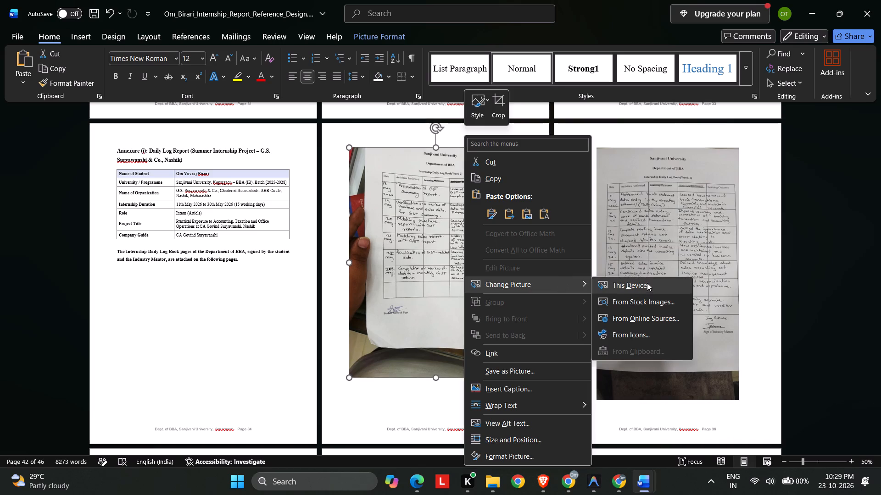
left_click(646, 289)
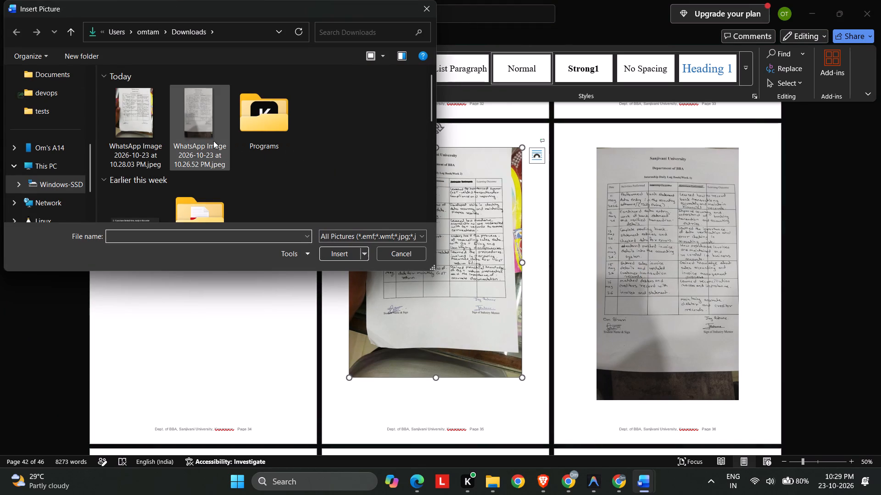
double_click(188, 109)
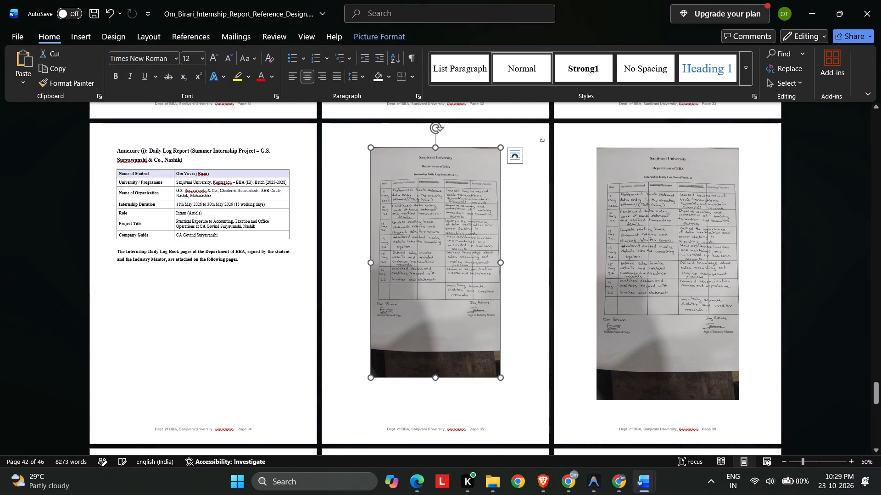
Replace the second log book photo with WhatsApp Image 2026-10-23 at 10.28.03 PM.jpeg so the weeks run in order.
left_click(686, 315)
right_click(688, 299)
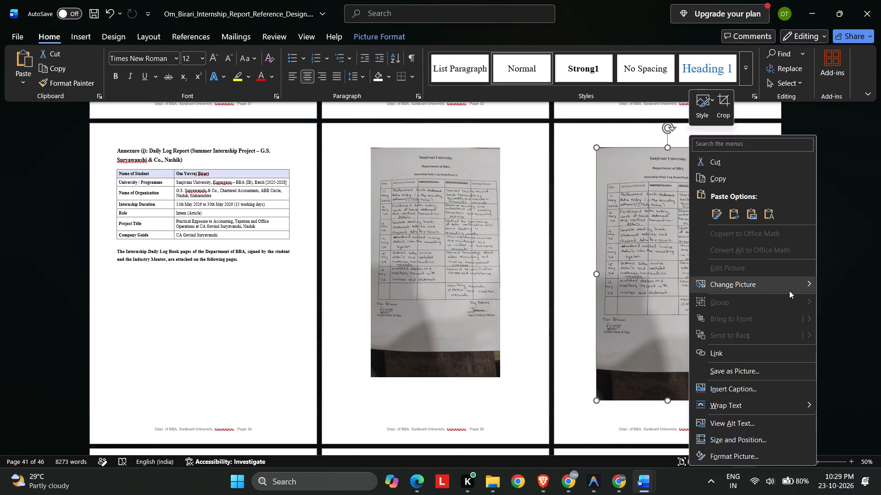
left_click(789, 291)
left_click(644, 279)
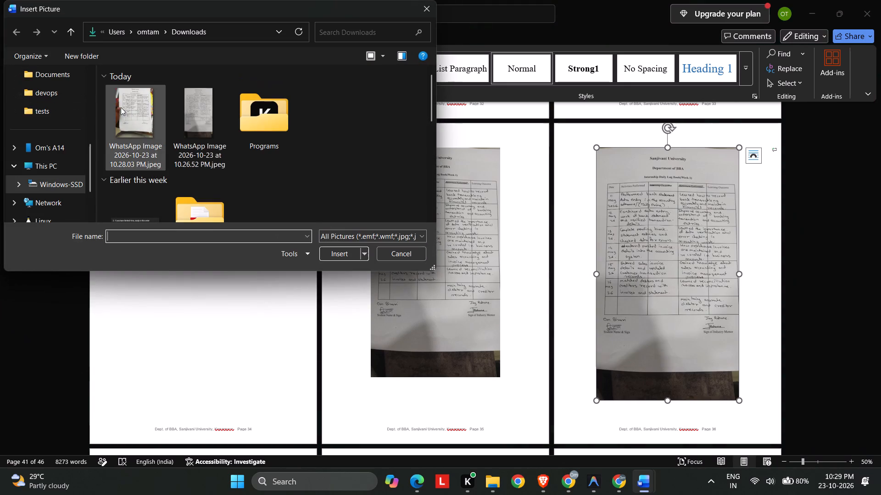
double_click(121, 107)
left_click(807, 244)
left_click(710, 337)
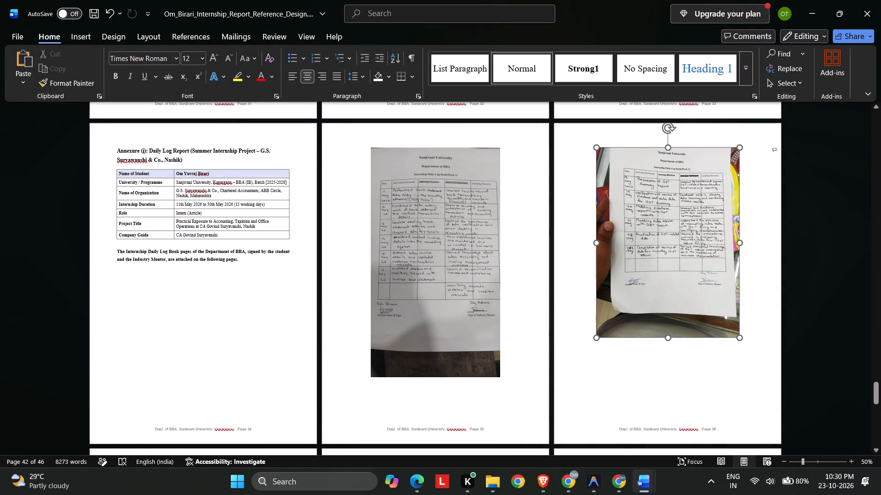
Enlarge the daily log photo on page 36 to nearly the full text width, keeping it centred above the footer.
left_click_drag(740, 336, 747, 373)
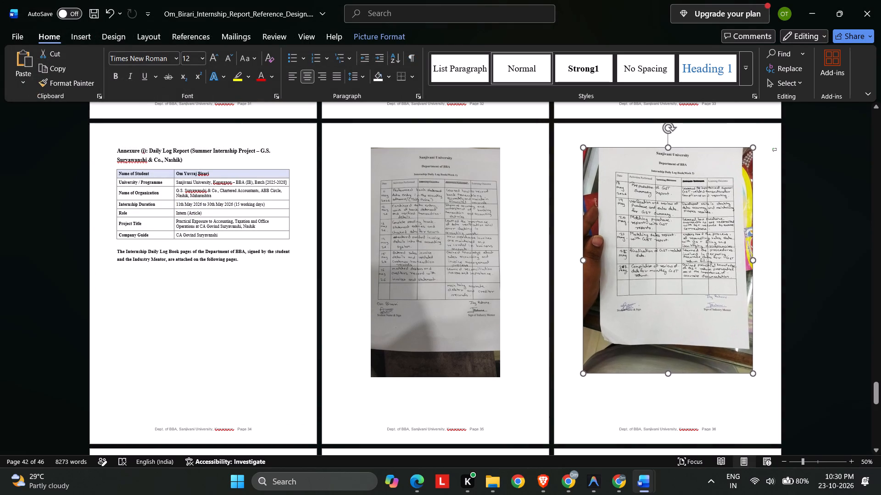
left_click_drag(747, 373, 738, 375)
left_click(841, 315)
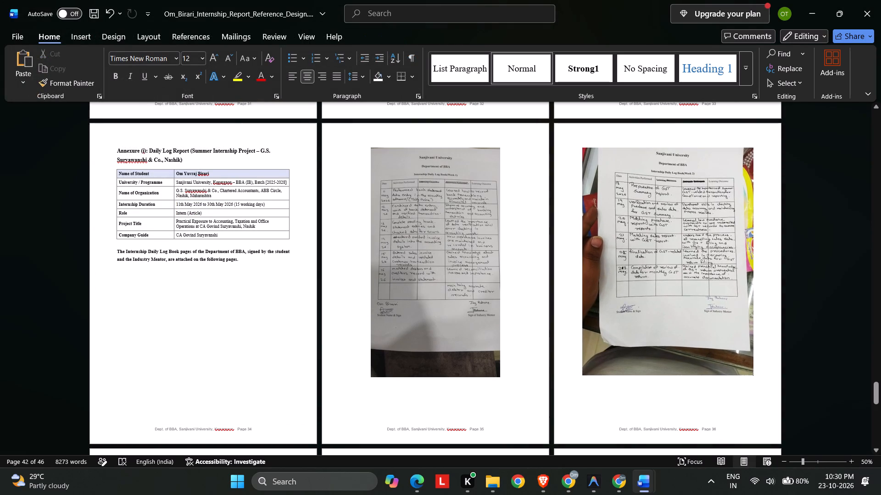
Widen and slightly enlarge the daily log photo on page 35 so its size is closer to the page 36 photo.
left_click(485, 305)
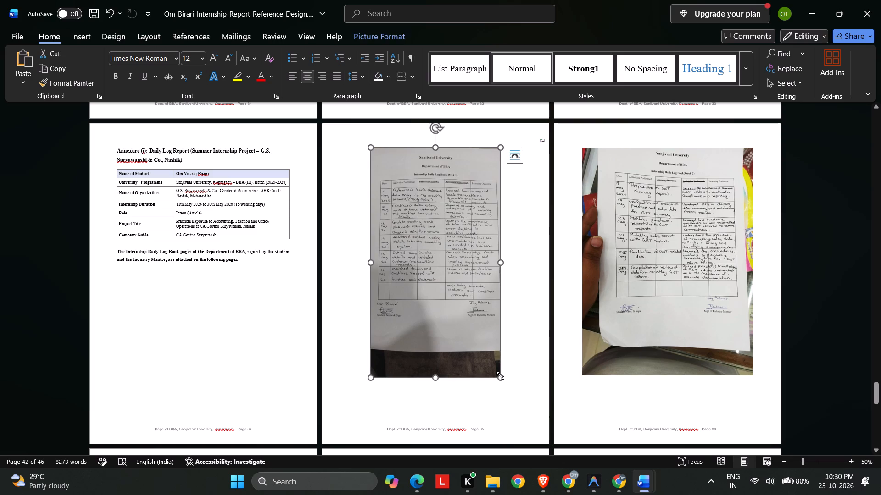
left_click_drag(502, 264, 517, 267)
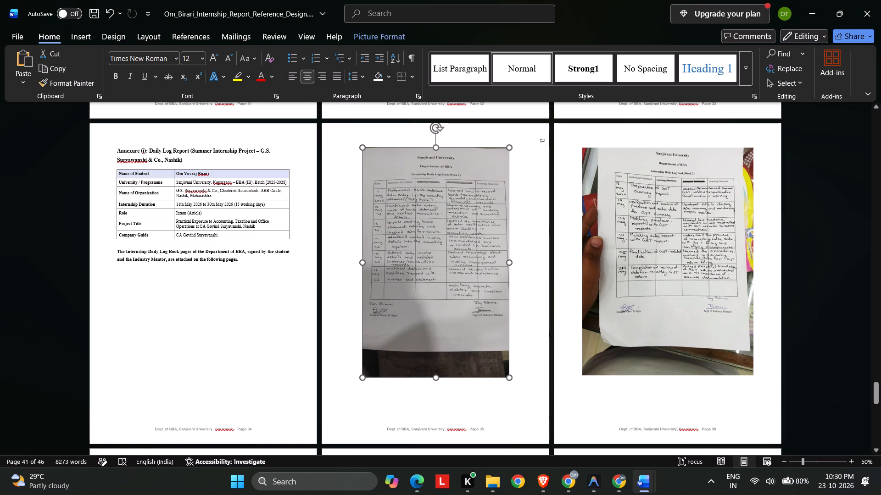
left_click_drag(517, 267, 522, 267)
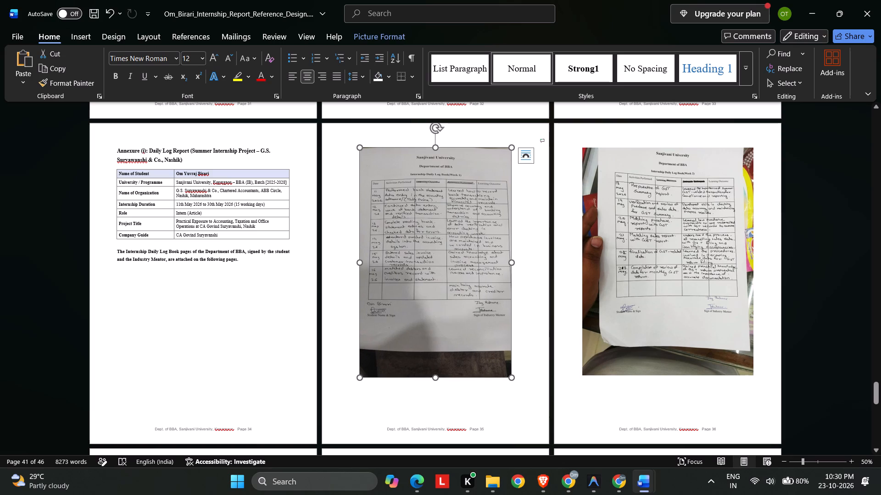
left_click_drag(511, 377, 516, 383)
left_click(851, 312)
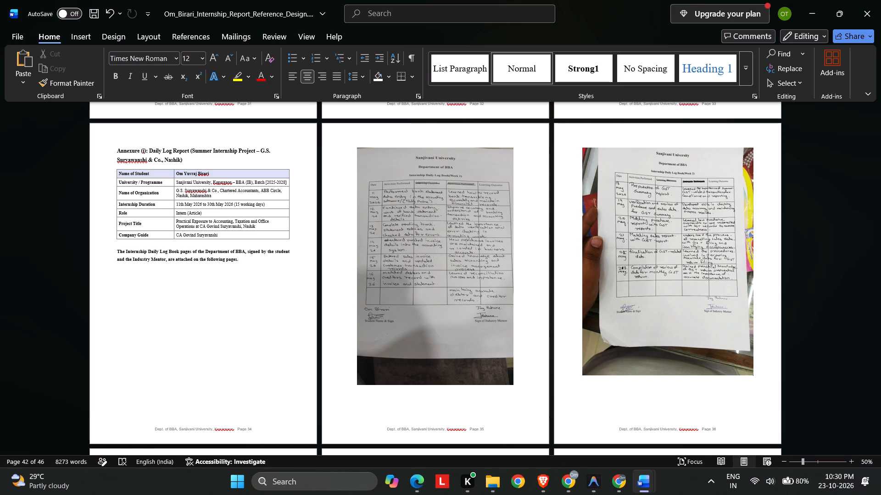
Minimize the Word report and bring the reference internship report PDF in Edge into view.
scroll(718, 203, "up", 2)
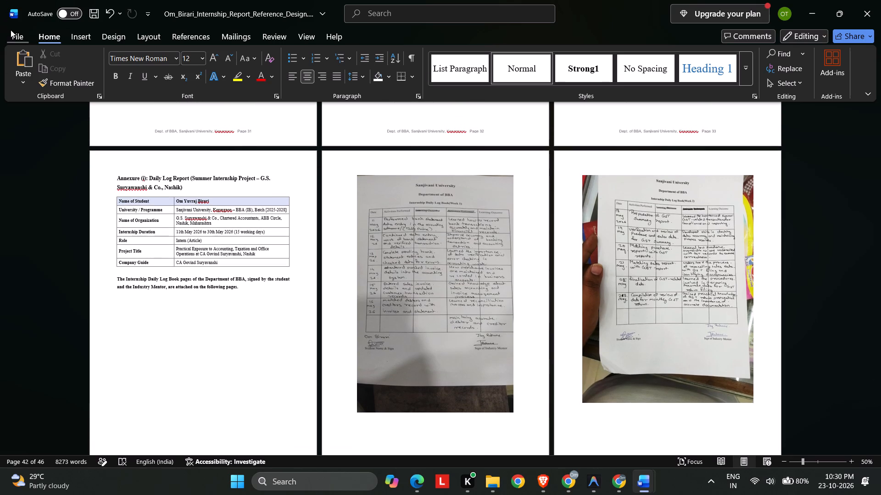
left_click(11, 30)
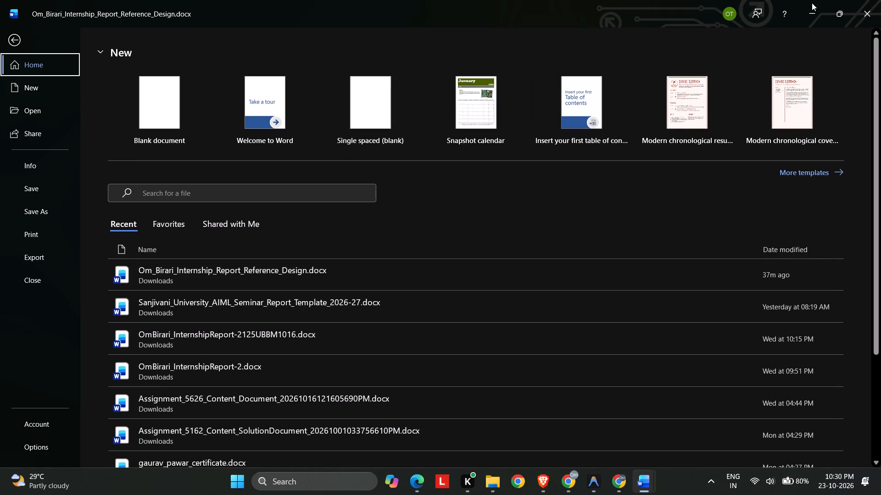
left_click(812, 3)
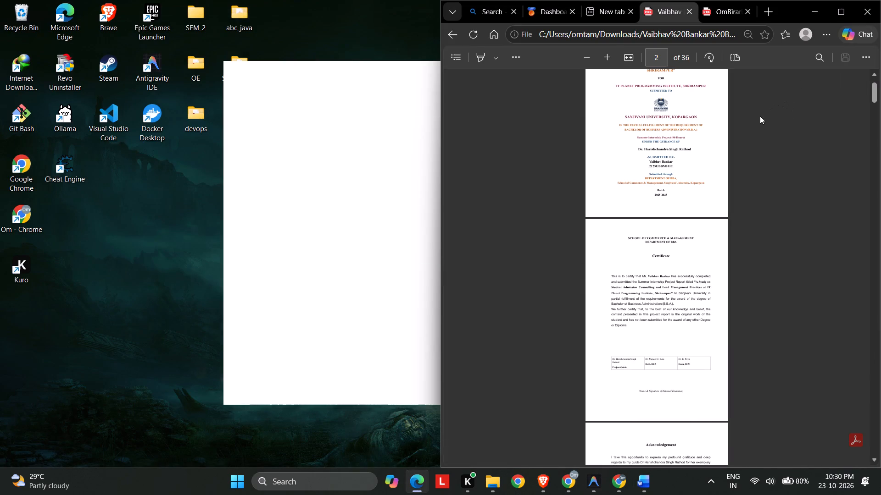
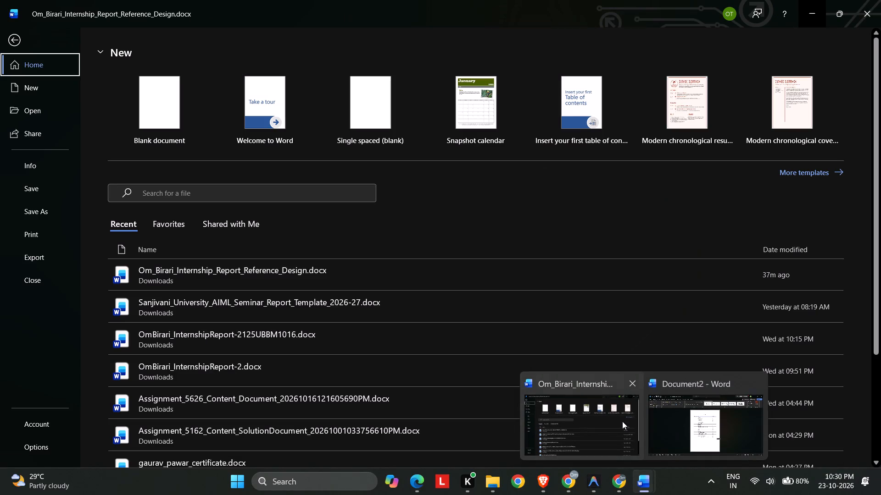
Switch to the Word internship report, return to its pages and save the document.
left_click(622, 421)
left_click(17, 43)
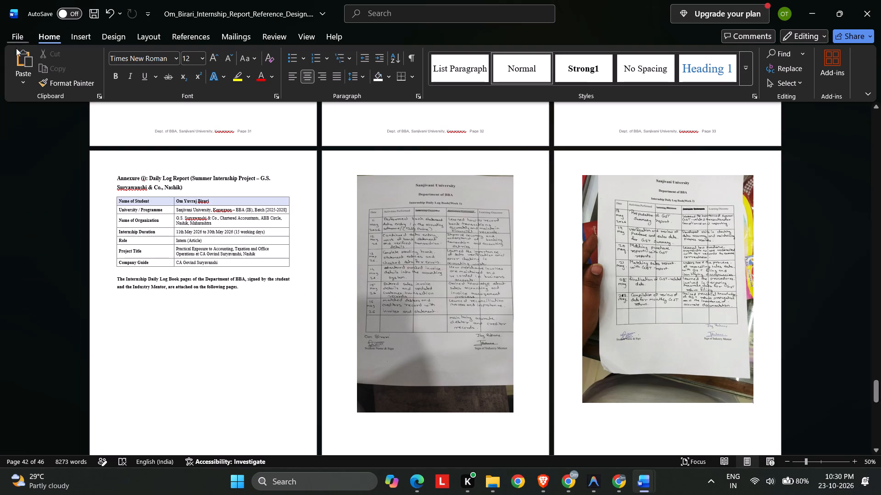
key("ctrl+s")
key("ctrl+s")
key("ctrl+s")
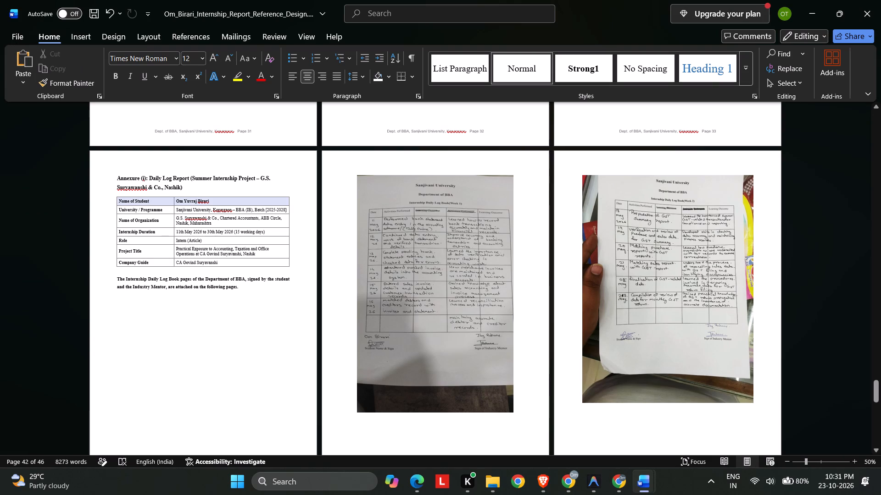
key("ctrl+s")
key("ctrl+s")
key("ctrl+s")
key("ctrl+s")
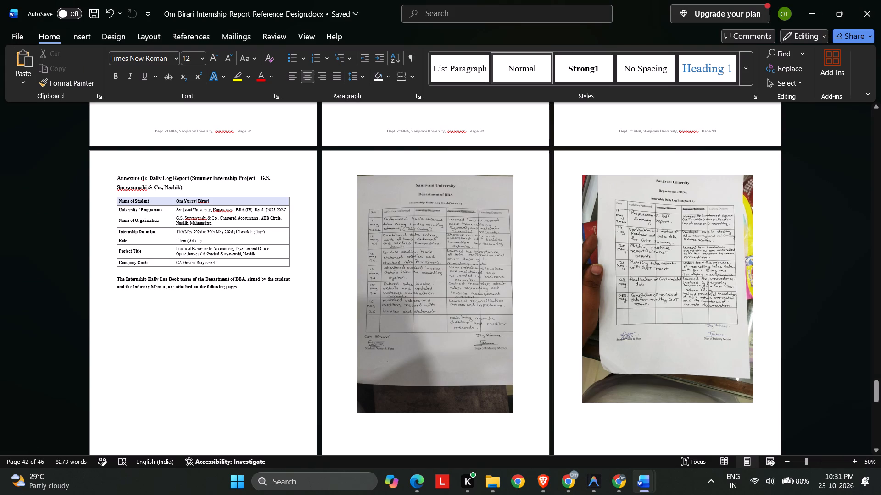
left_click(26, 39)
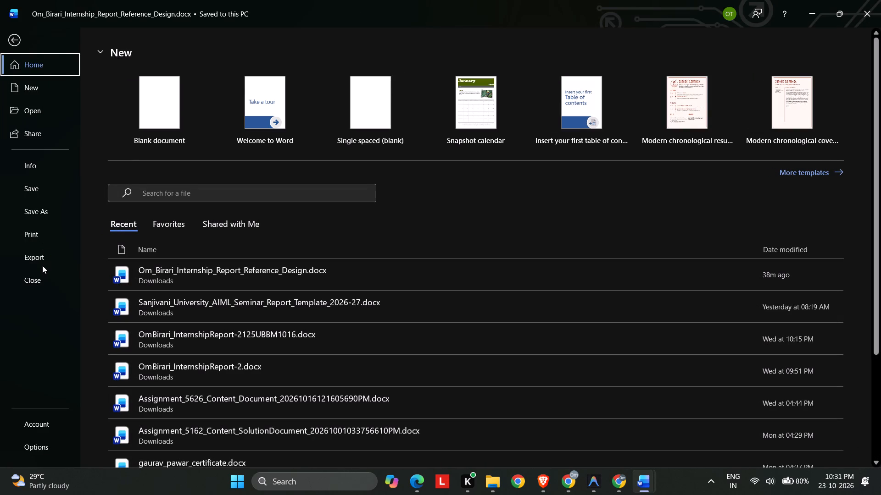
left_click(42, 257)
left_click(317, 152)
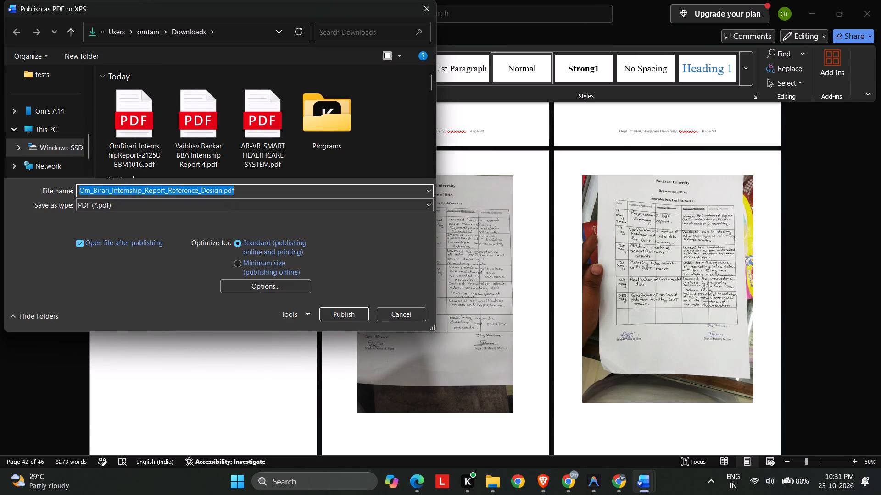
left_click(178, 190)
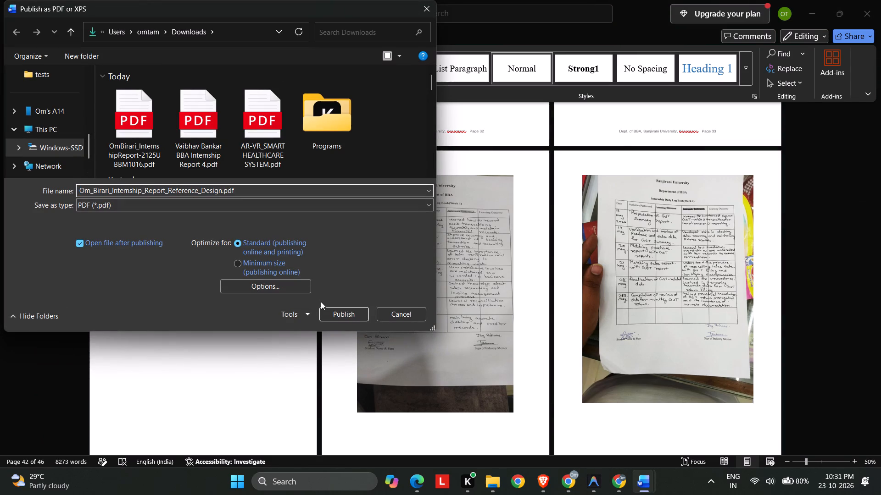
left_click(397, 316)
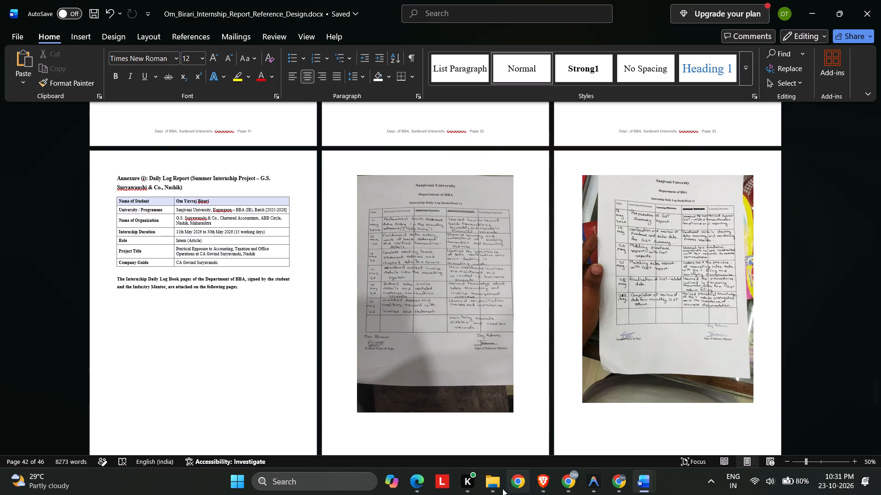
Switch to Edge, close the two internship report PDFs and close the browser window.
left_click(419, 479)
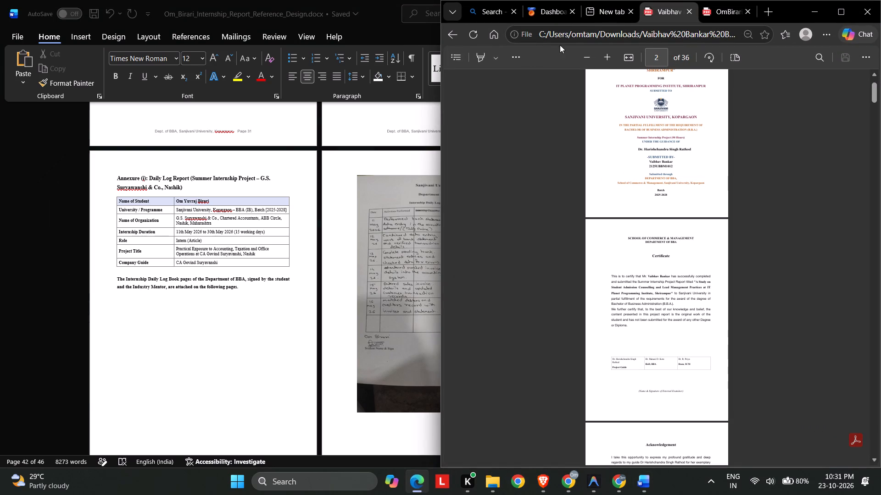
middle_click(681, 11)
middle_click(681, 11)
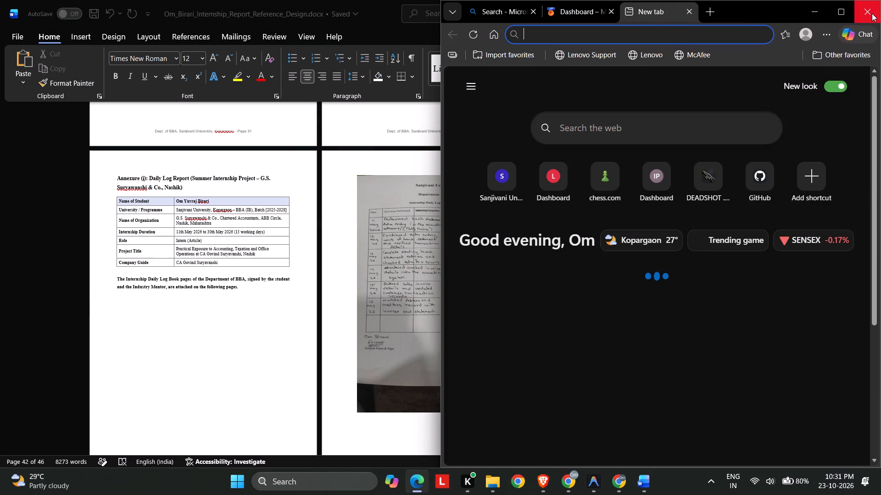
left_click(872, 13)
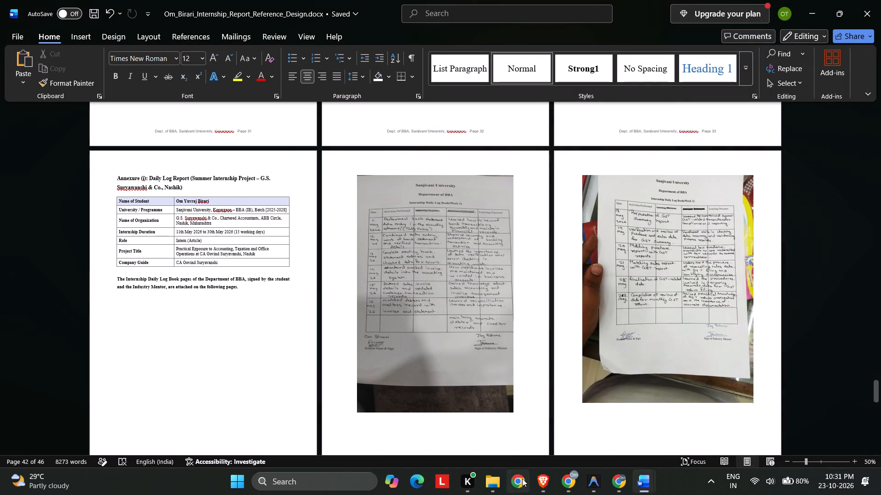
In File Explorer's Downloads folder, refresh the files and select both WhatsApp images, the reference internship report PDF and the Revised-1 Word report.
left_click(494, 484)
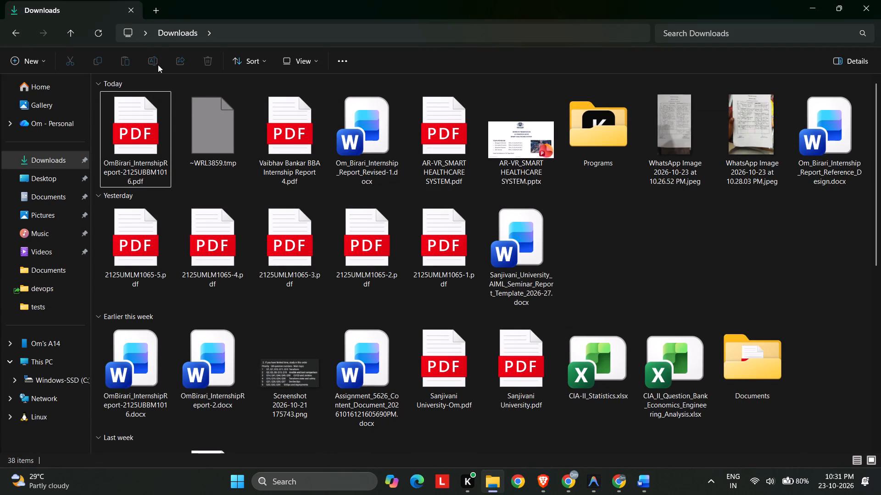
left_click(100, 36)
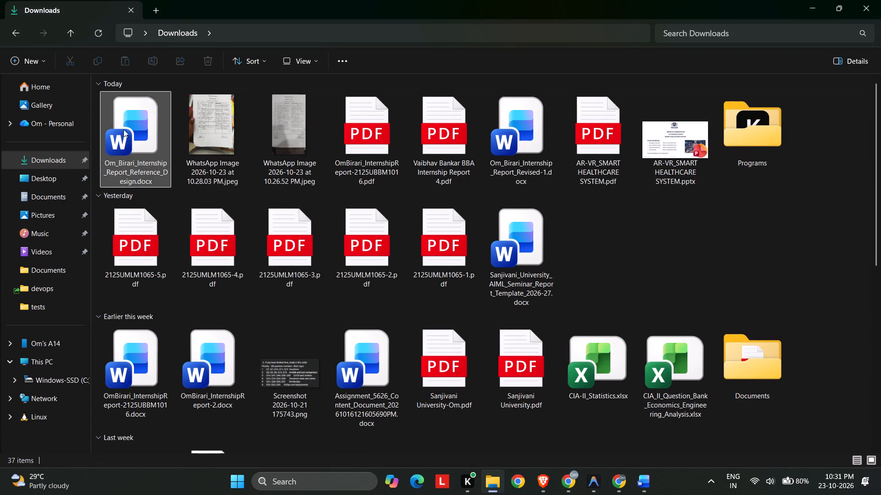
left_click(205, 152, "ctrl")
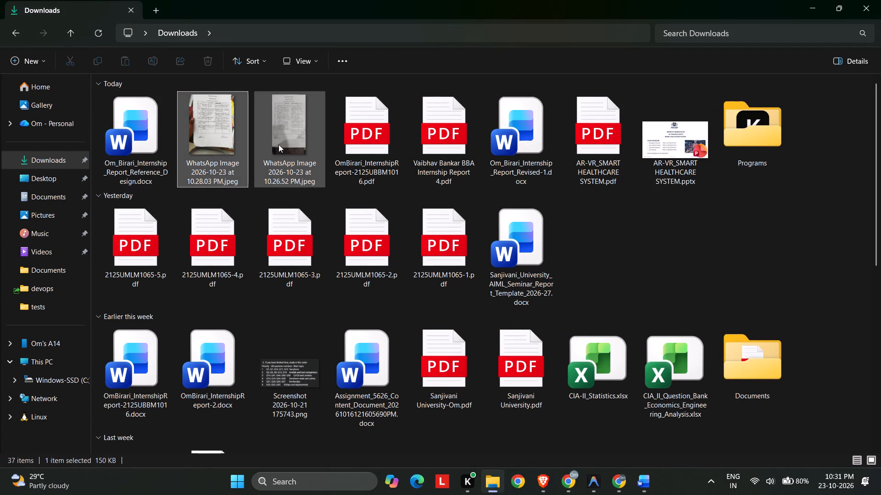
left_click(279, 144, "ctrl")
left_click(336, 144, "ctrl")
left_click(420, 143, "ctrl")
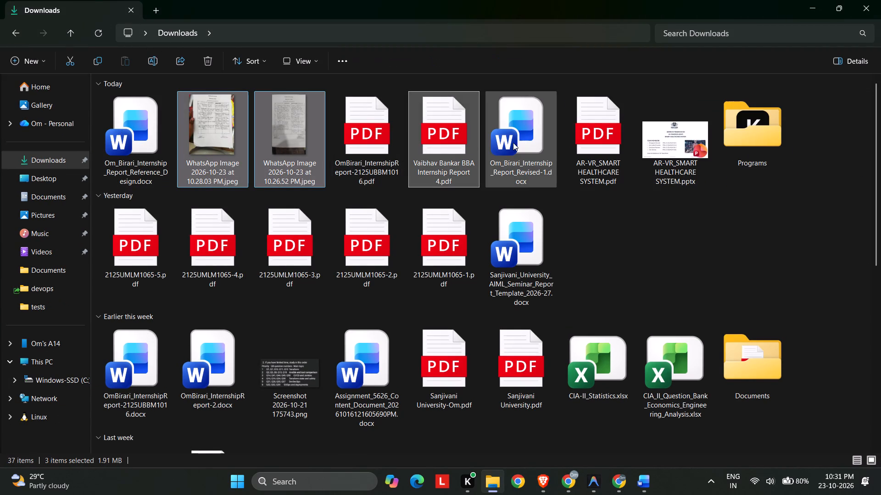
left_click(513, 142, "ctrl")
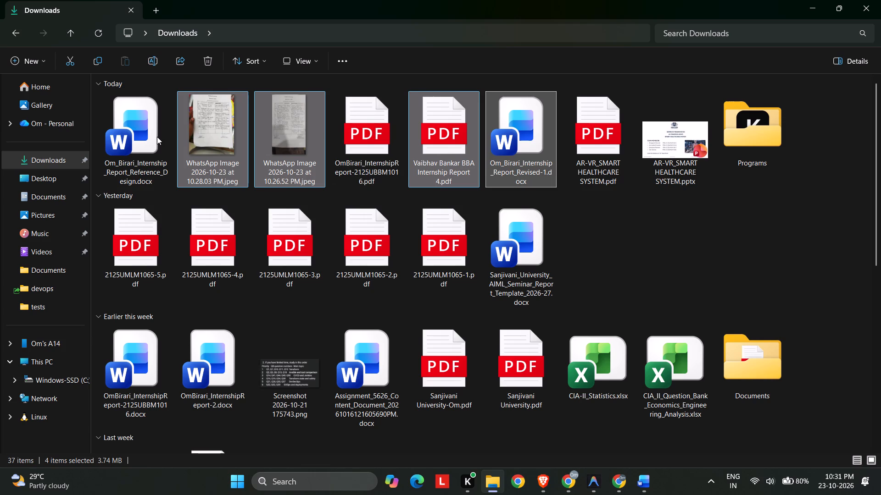
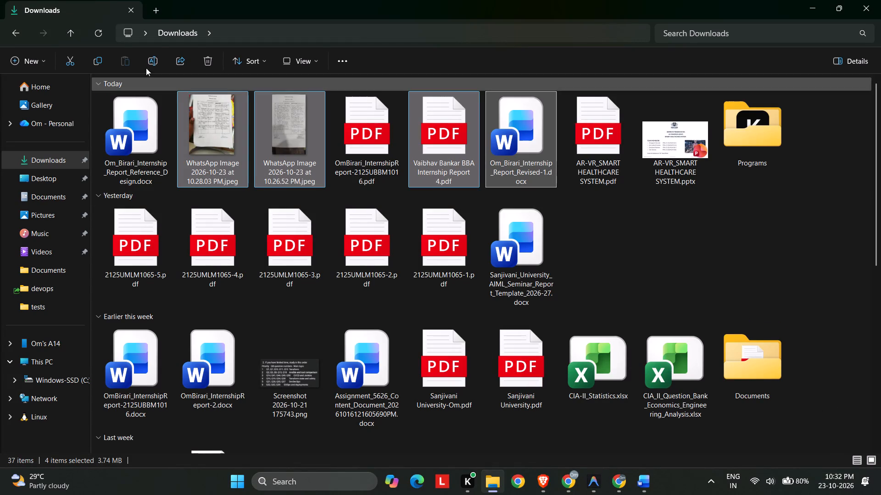
Delete the four selected files and the student's earlier internship report PDF from Downloads.
left_click(211, 53)
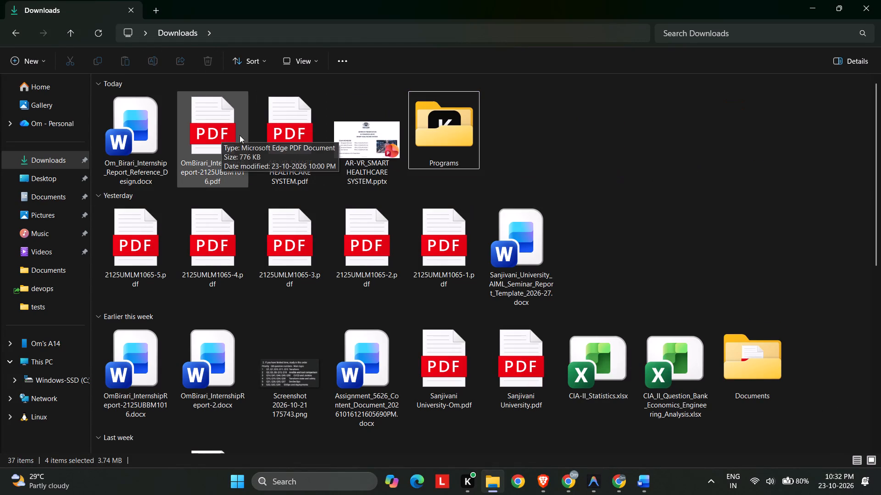
left_click(211, 145)
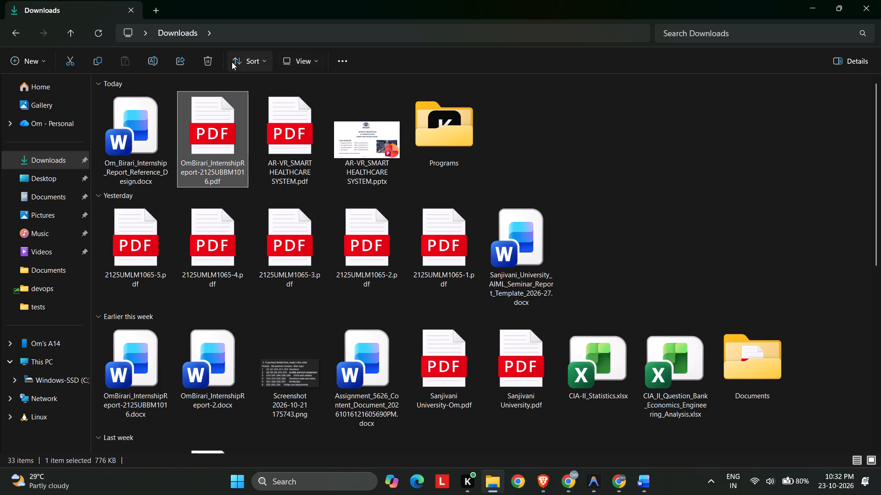
left_click(211, 64)
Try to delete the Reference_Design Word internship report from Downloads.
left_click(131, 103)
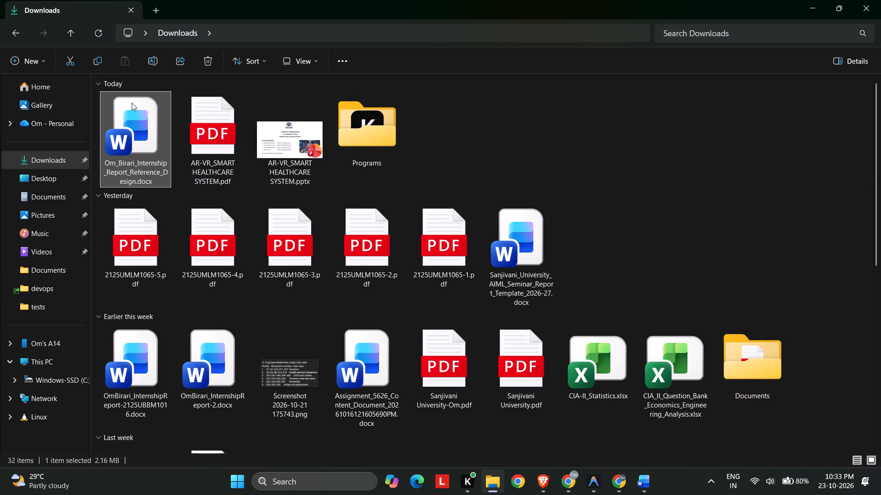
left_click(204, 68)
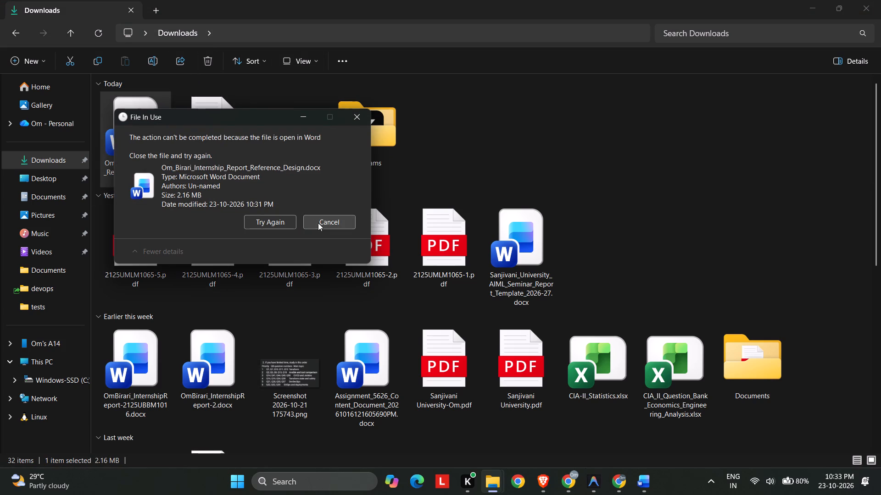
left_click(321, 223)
Switch to the Reference_Design report in Word and export it as a PDF to Downloads, keeping the suggested file name.
left_click(809, 0)
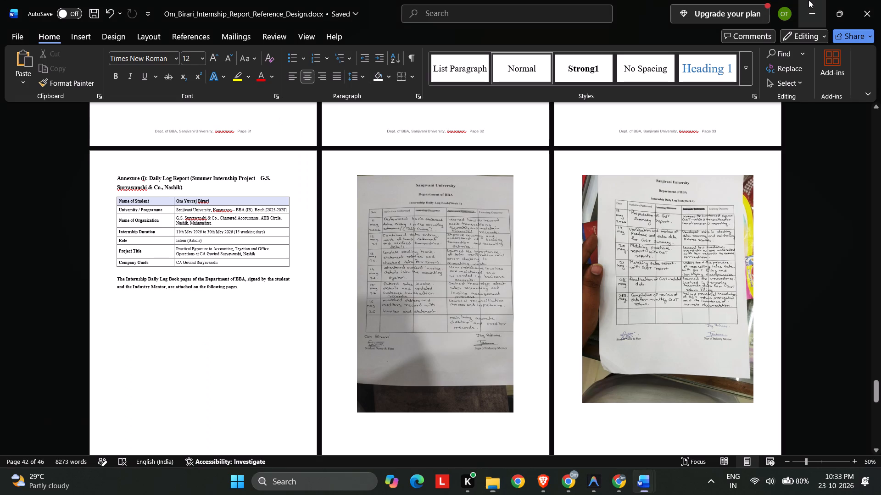
left_click(14, 37)
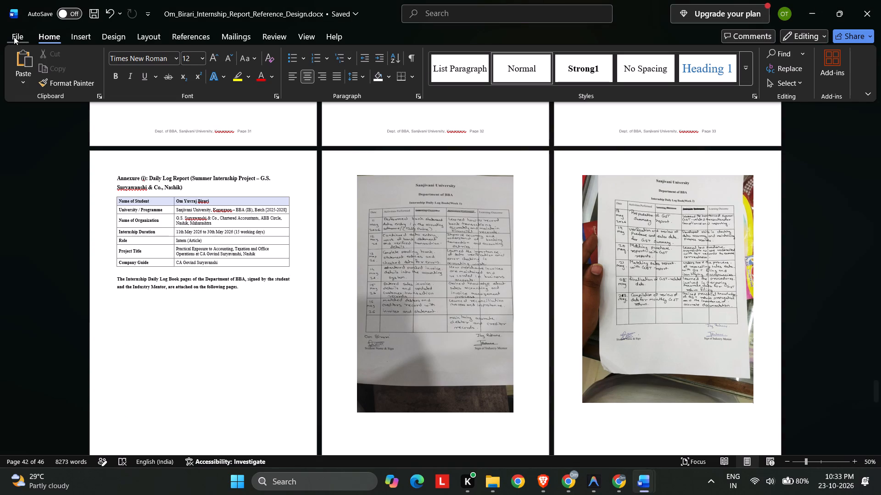
left_click(35, 249)
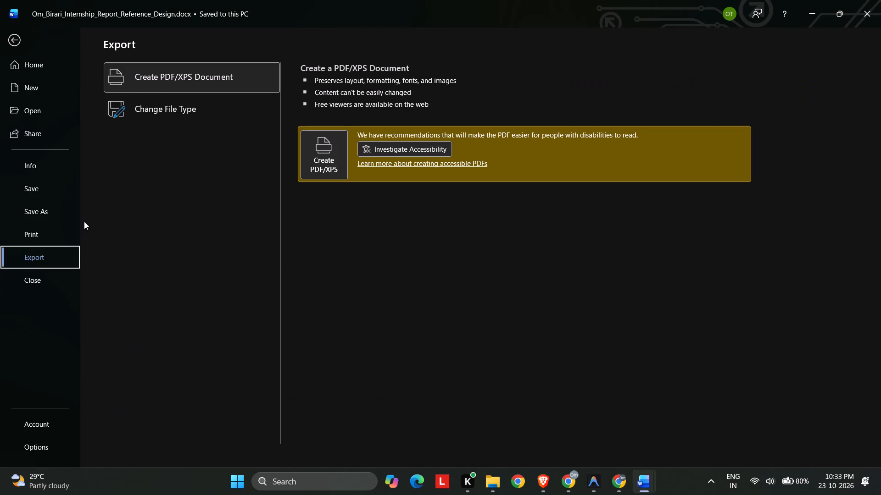
left_click(309, 159)
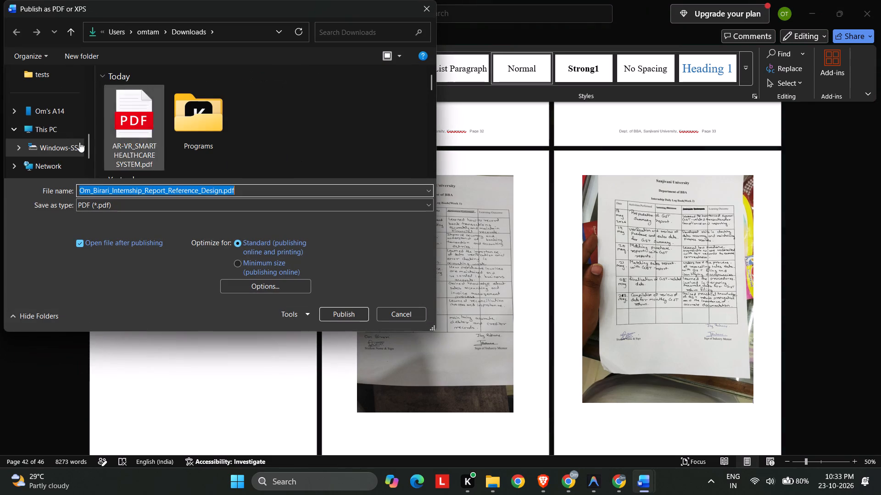
left_click(333, 312)
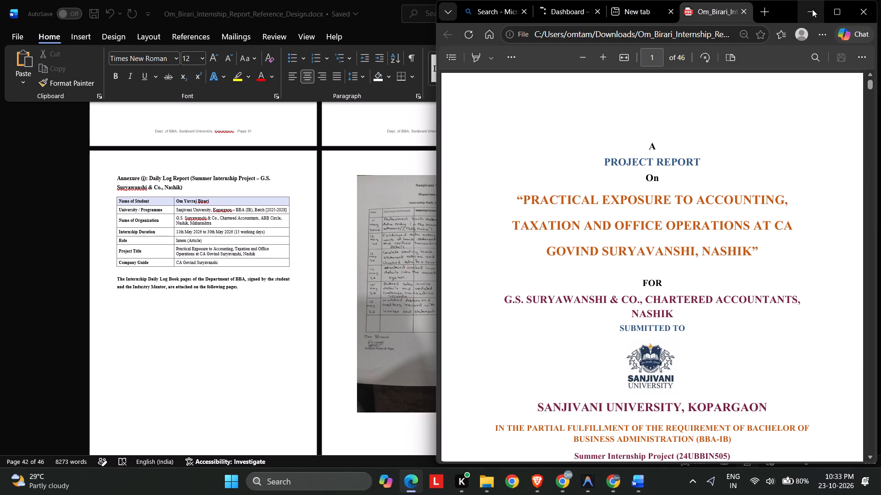
Close the exported internship report PDF in Edge and close the browser window.
left_click(747, 15)
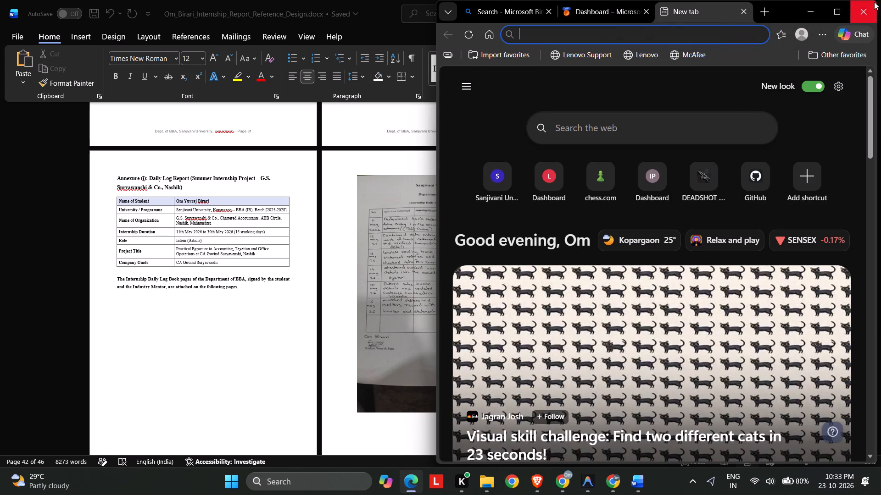
left_click(840, 2)
left_click(880, 3)
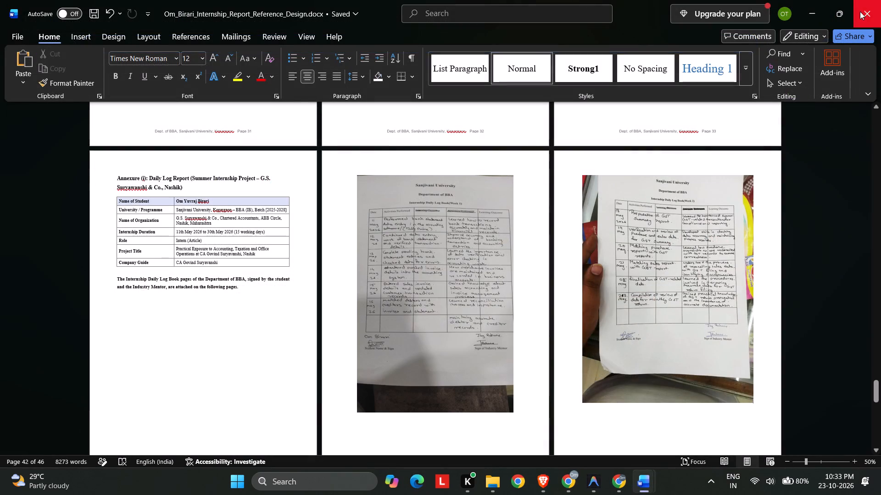
Save the Word internship report and close its window.
key("ctrl+s")
key("ctrl+s")
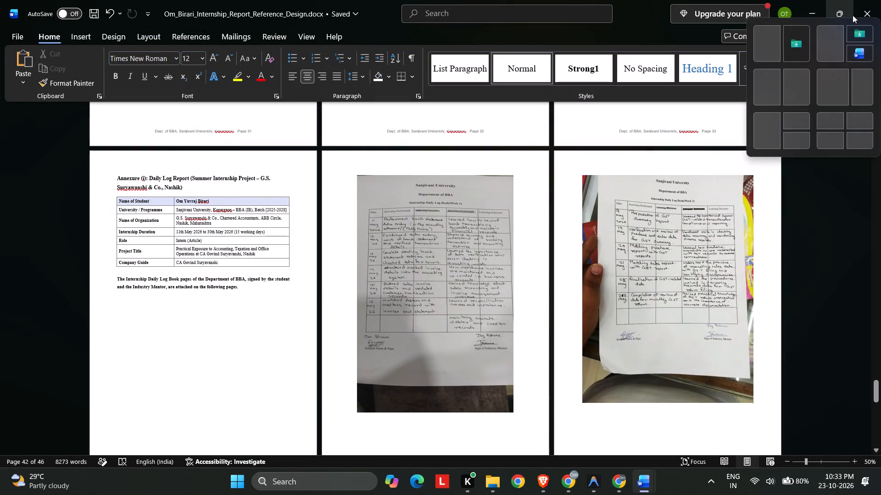
key("ctrl+s")
key("ctrl+s")
key("ctrl+s")
left_click(861, 13)
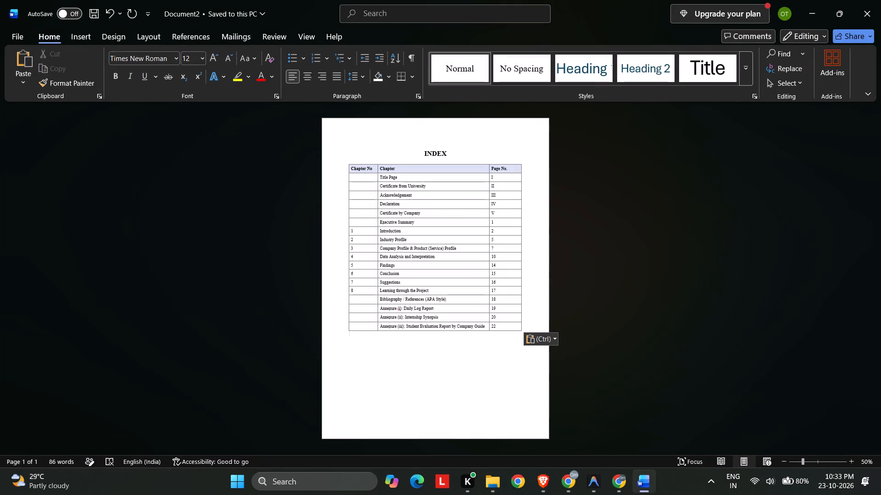
Export the one-page index document, Document2, as INDEX.pdf in Downloads.
scroll(614, 189, "down", 4)
scroll(614, 189, "up", 3)
scroll(615, 189, "down", 2)
scroll(611, 189, "up", 3)
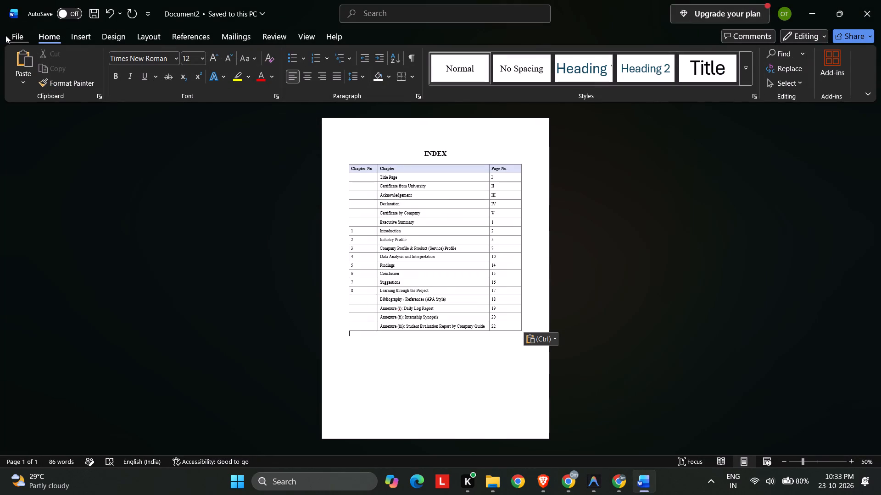
left_click(6, 35)
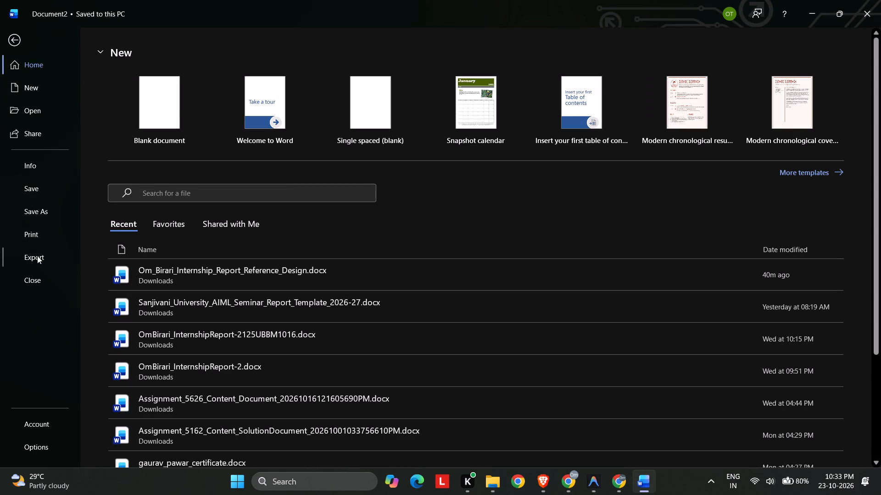
left_click(37, 256)
left_click(313, 153)
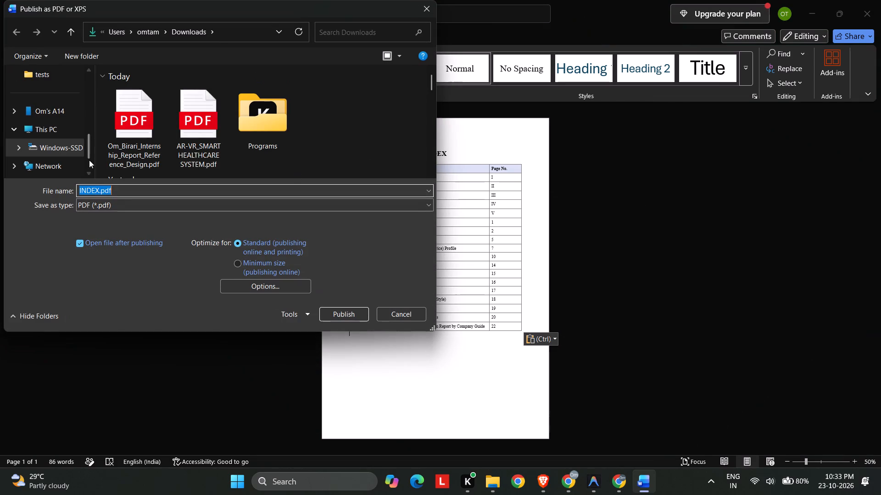
left_click(335, 308)
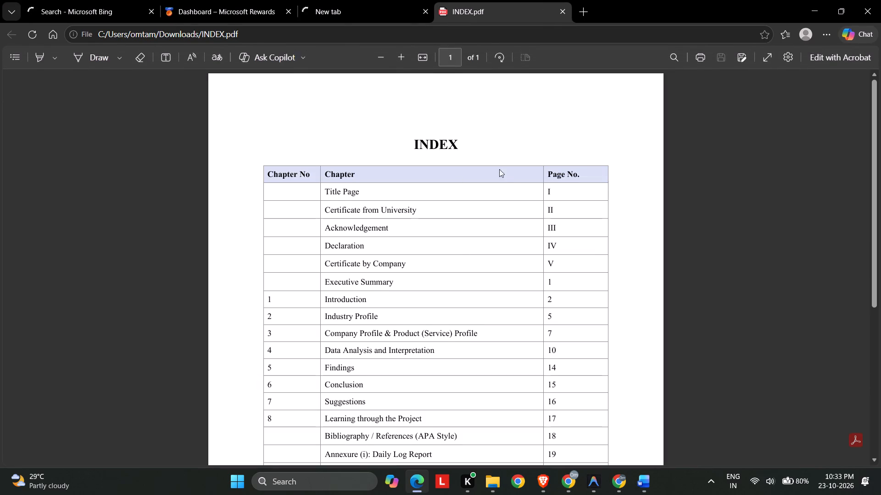
Look over the exported INDEX.pdf in Edge, close it and close the browser window.
scroll(508, 184, "down", 4)
scroll(508, 184, "up", 8)
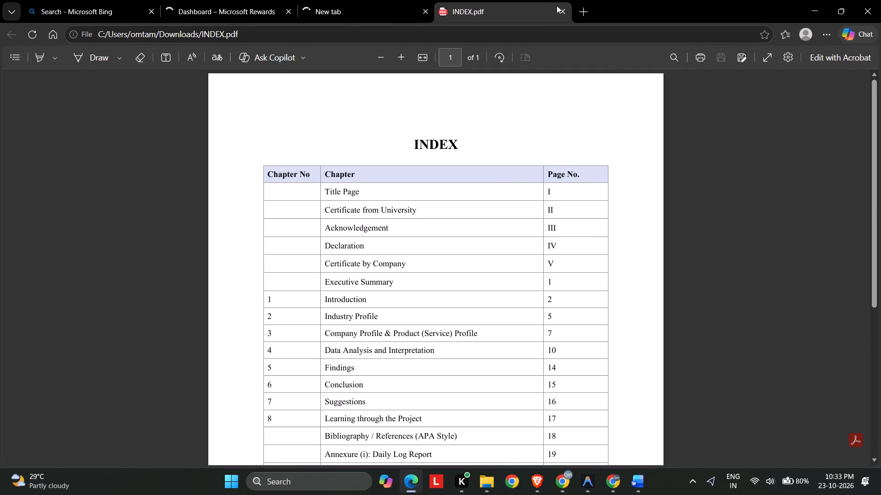
left_click(558, 12)
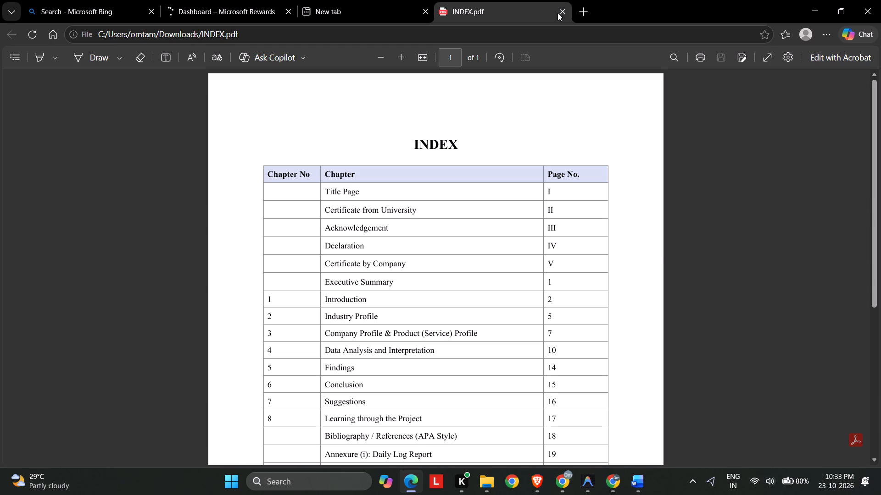
left_click(558, 14)
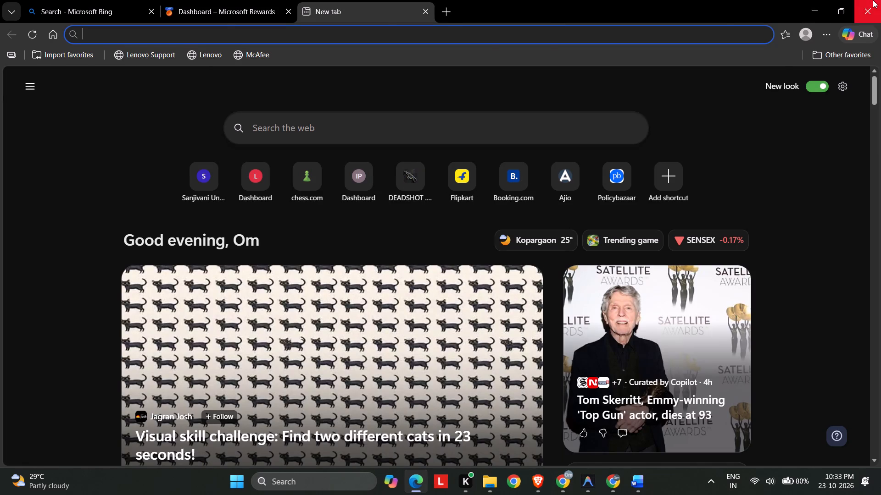
left_click(873, 0)
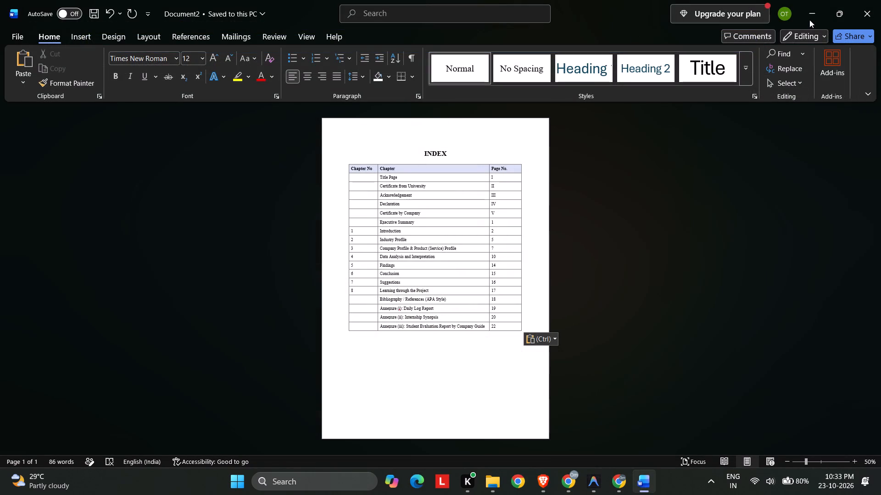
Save the index document as INDEX.docx in the Downloads folder.
key("ctrl+s")
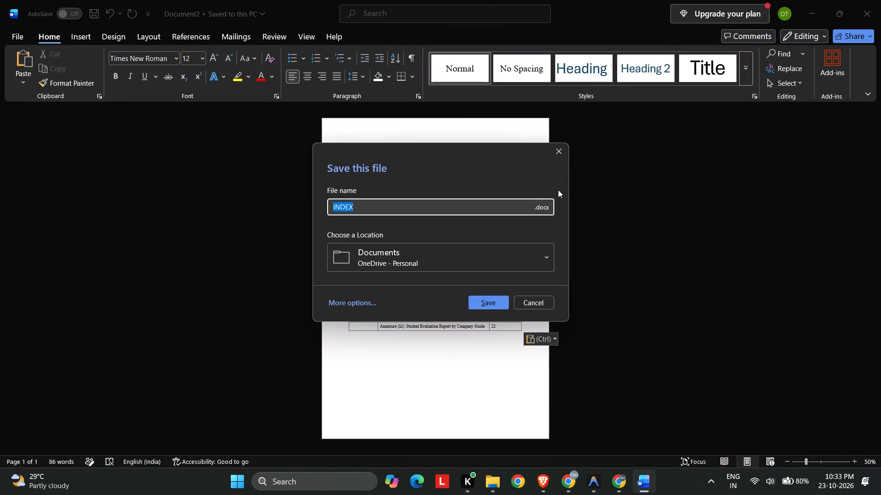
left_click(548, 258)
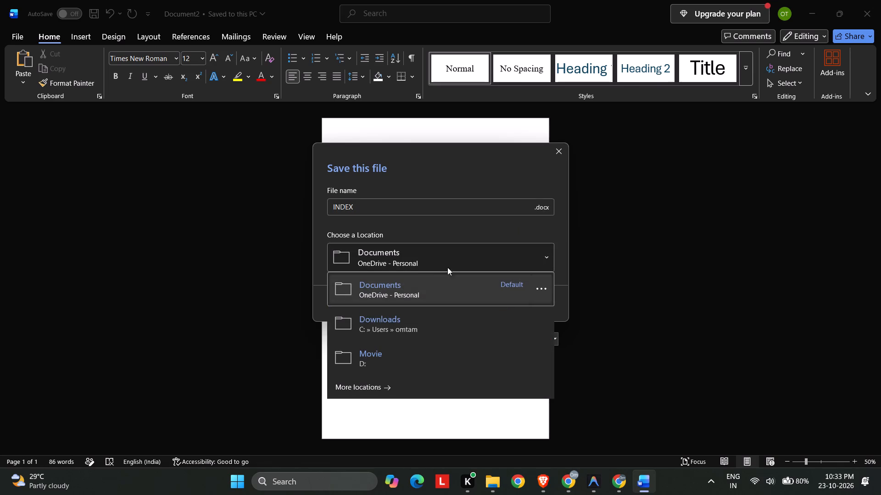
left_click(399, 323)
left_click(496, 300)
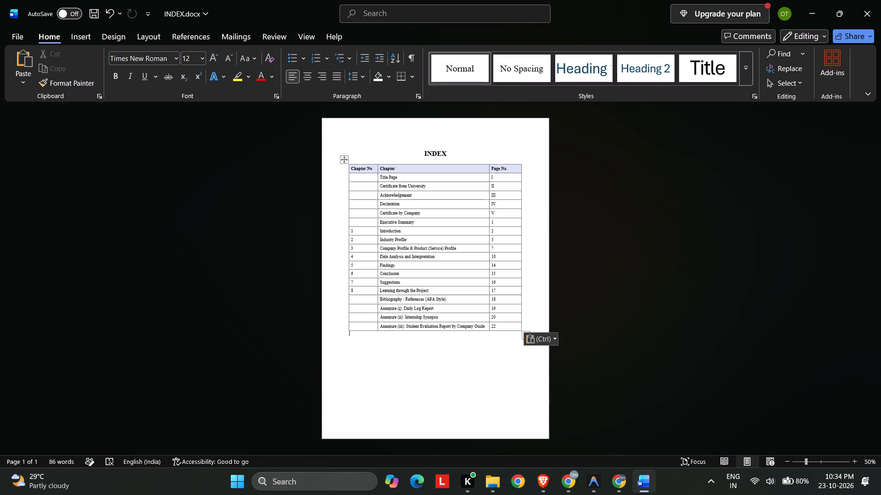
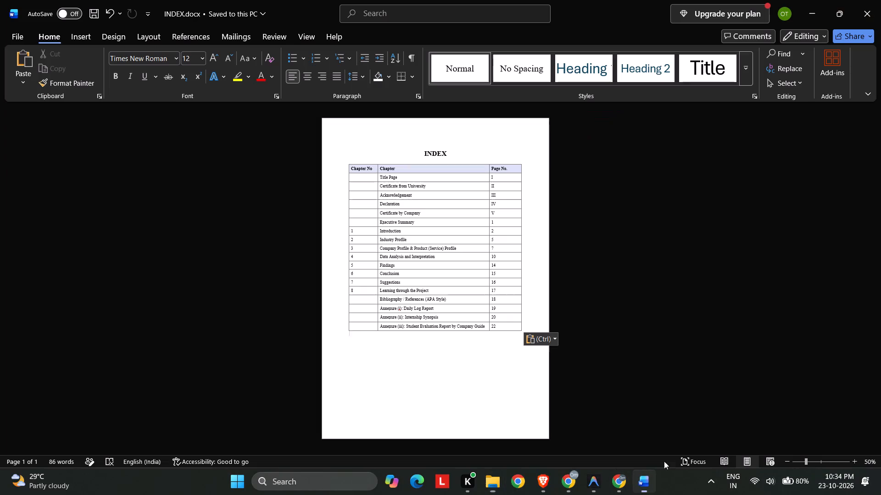
Close the INDEX.docx document.
left_click(868, 9)
Open the internship report Word document from Downloads, look over its closing annexure pages, and close it.
double_click(357, 151)
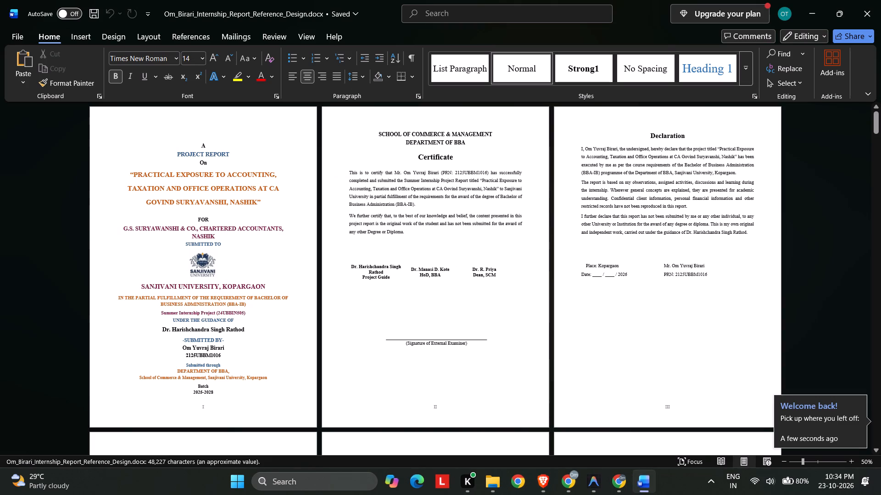
left_click_drag(874, 127, 880, 494)
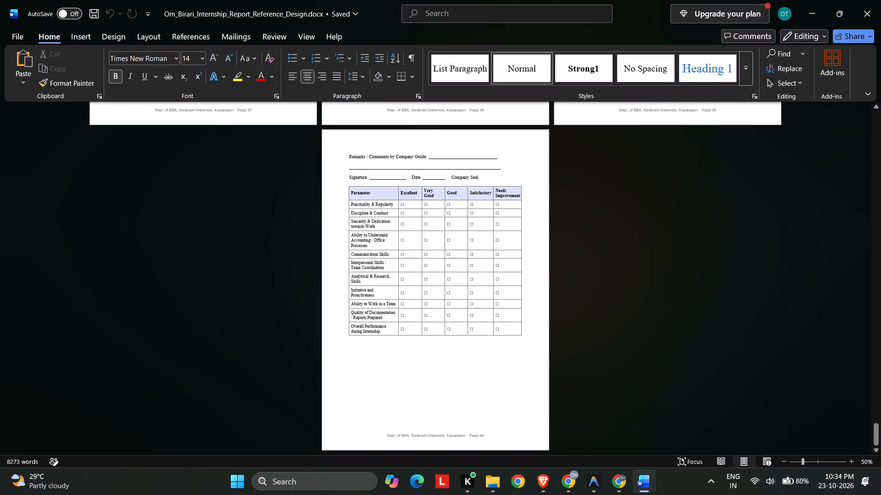
scroll(697, 270, "up", 20)
scroll(697, 270, "up", 6)
scroll(771, 238, "down", 1)
scroll(771, 238, "up", 12)
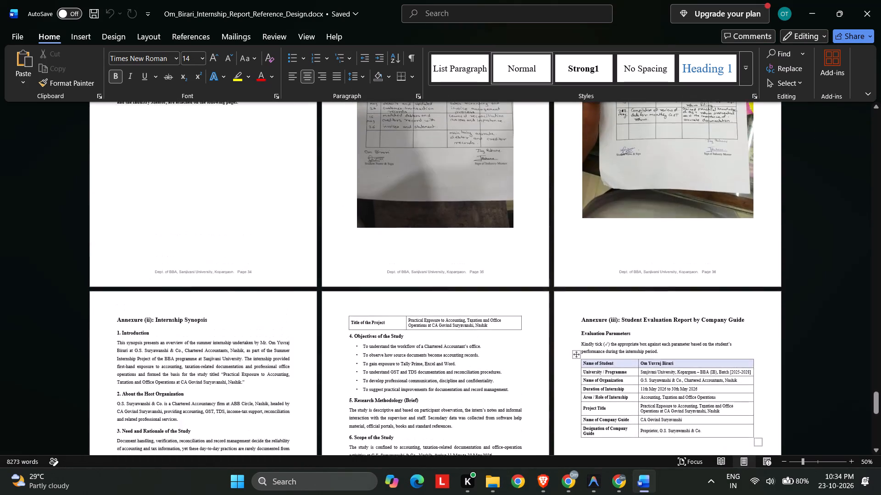
scroll(792, 234, "up", 11)
left_click(859, 0)
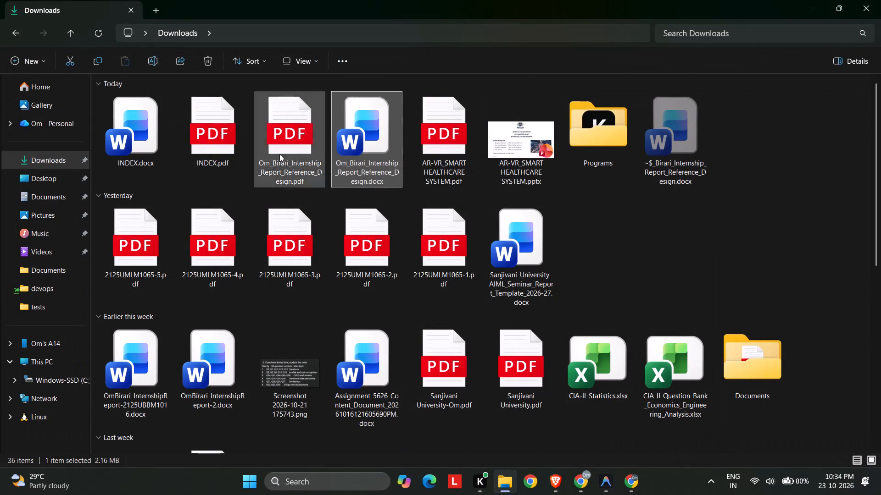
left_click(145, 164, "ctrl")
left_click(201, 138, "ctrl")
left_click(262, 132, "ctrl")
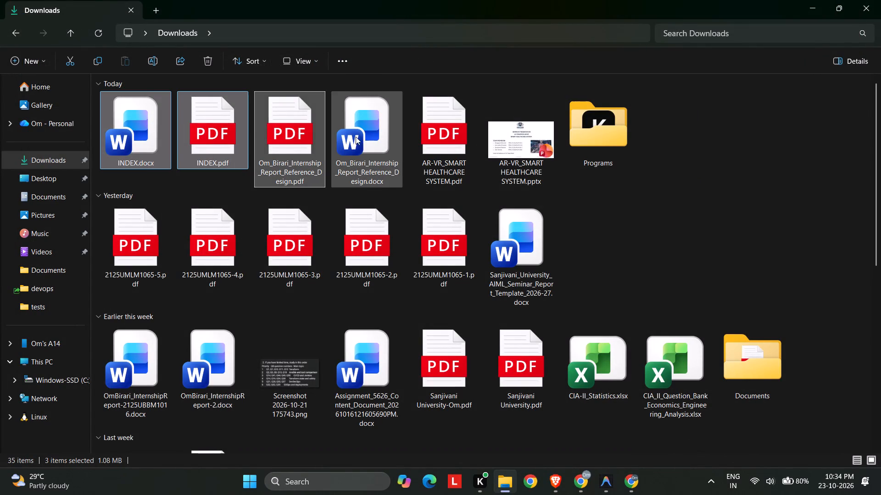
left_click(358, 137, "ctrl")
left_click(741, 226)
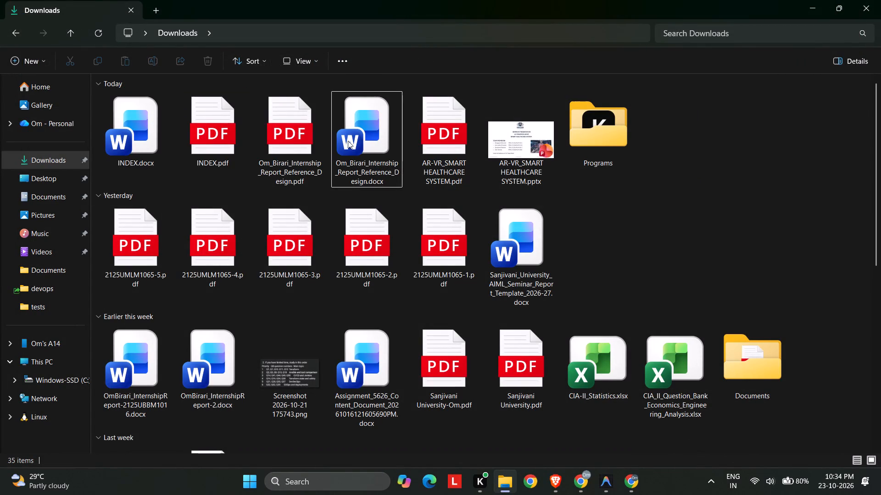
Reopen the internship report reference design Word document from the Downloads folder.
double_click(373, 132)
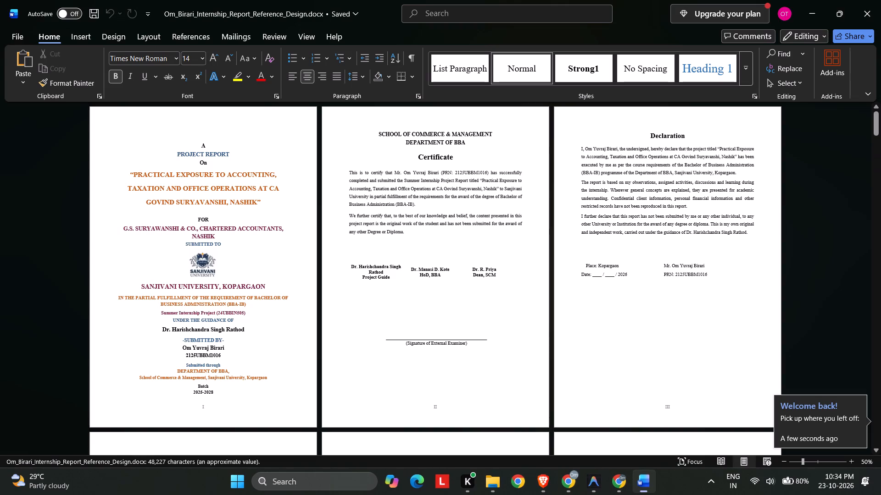
Review the internship report's pages from the final evaluation form and annexures back to the title page.
left_click_drag(880, 131, 871, 328)
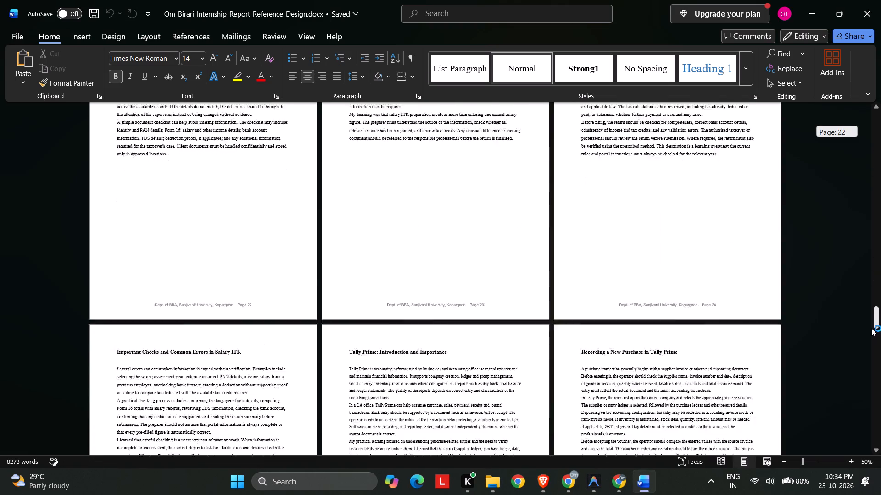
left_click_drag(871, 328, 872, 368)
left_click(872, 368)
left_click_drag(877, 365, 880, 494)
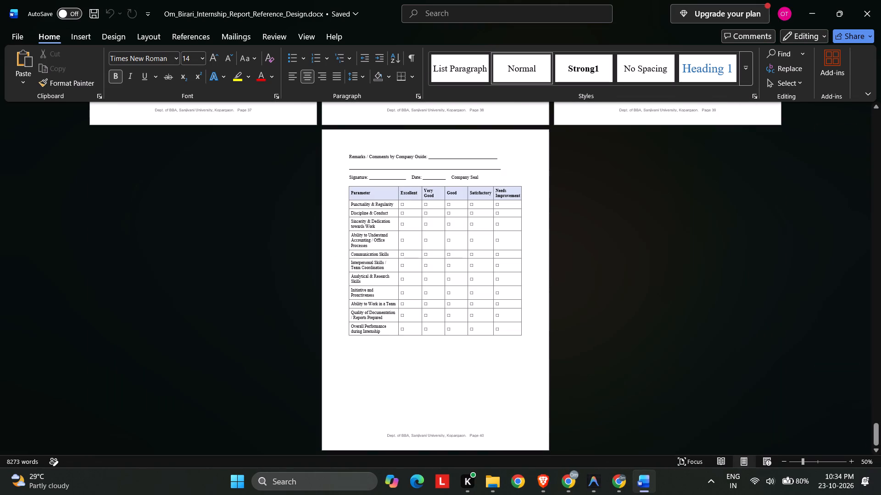
scroll(760, 357, "up", 14)
scroll(773, 347, "down", 1)
scroll(773, 347, "up", 12)
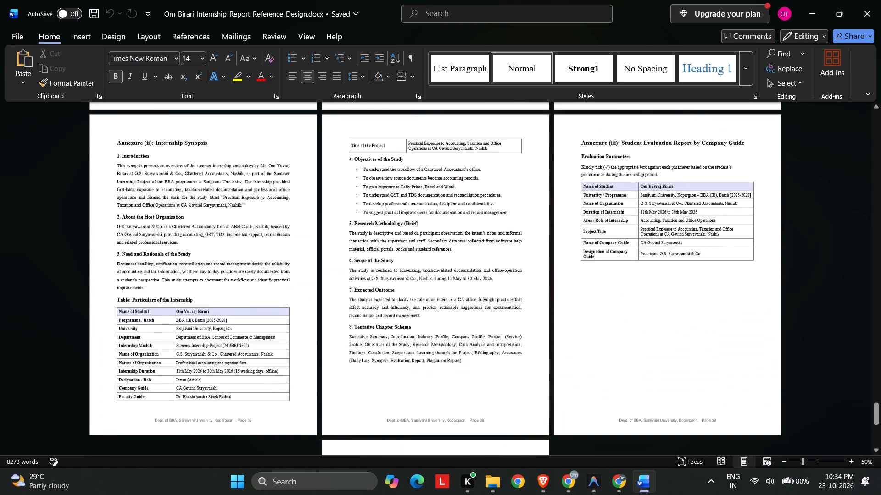
scroll(773, 346, "up", 1)
scroll(773, 343, "up", 20)
scroll(773, 343, "up", 5)
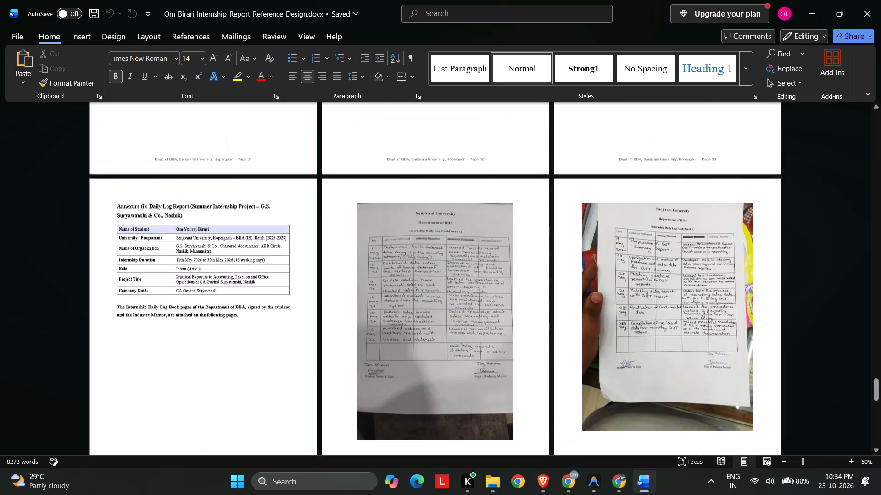
scroll(768, 335, "up", 3)
scroll(768, 335, "down", 1)
scroll(769, 335, "up", 3)
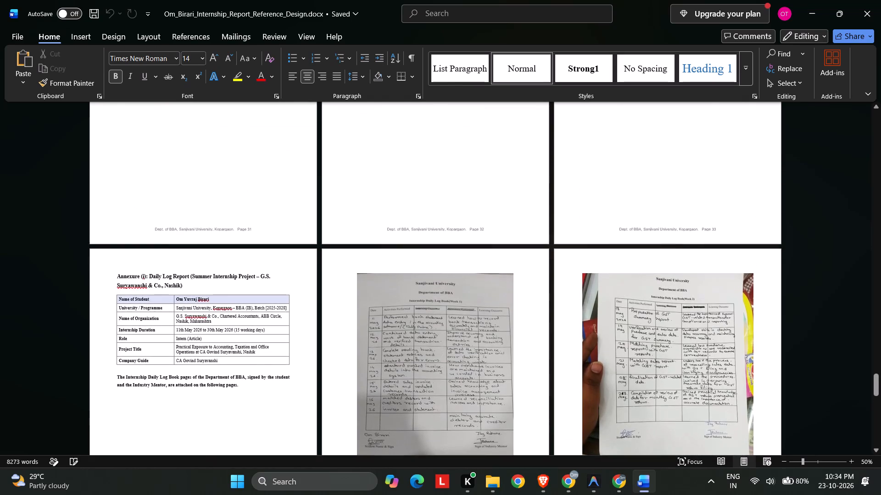
scroll(768, 333, "up", 11)
scroll(768, 333, "up", 20)
scroll(768, 333, "up", 20)
scroll(768, 333, "up", 20)
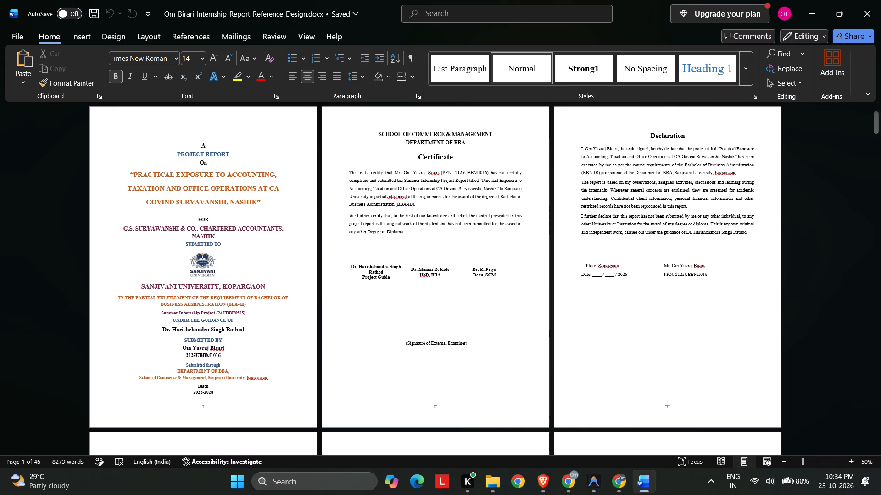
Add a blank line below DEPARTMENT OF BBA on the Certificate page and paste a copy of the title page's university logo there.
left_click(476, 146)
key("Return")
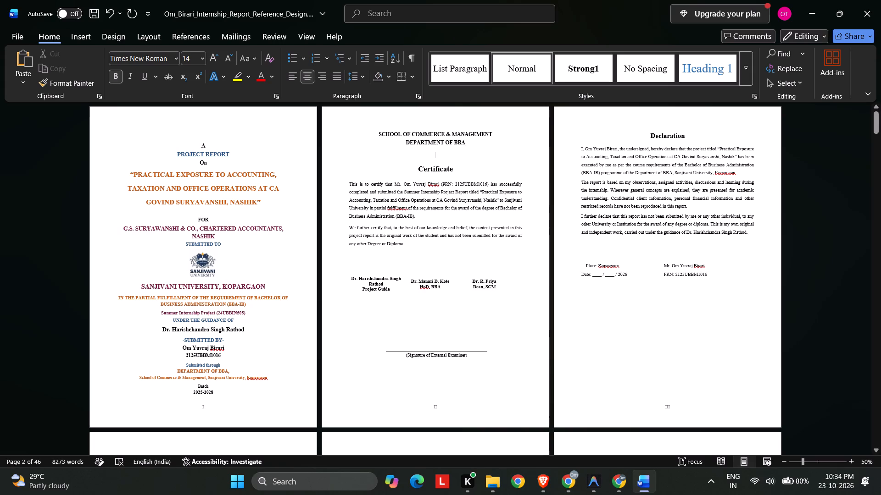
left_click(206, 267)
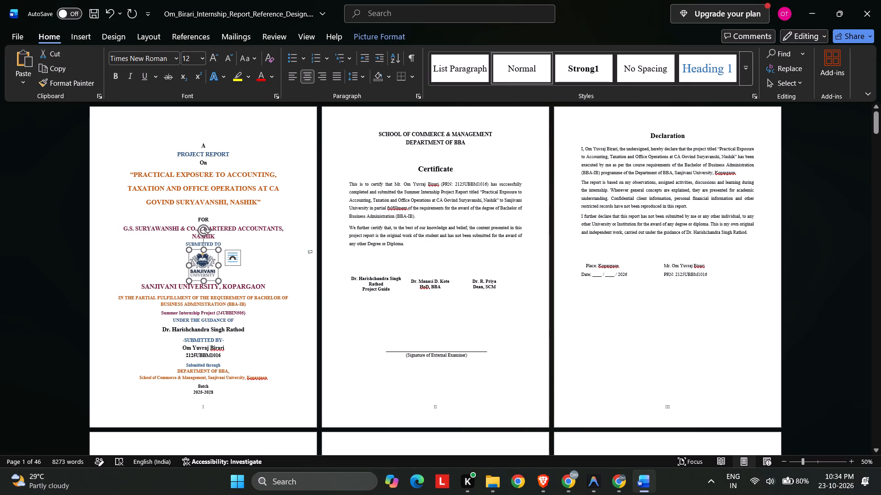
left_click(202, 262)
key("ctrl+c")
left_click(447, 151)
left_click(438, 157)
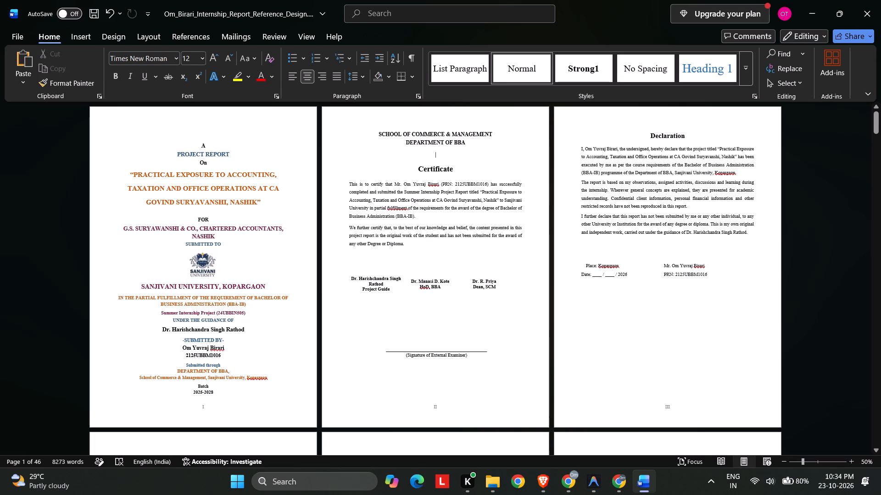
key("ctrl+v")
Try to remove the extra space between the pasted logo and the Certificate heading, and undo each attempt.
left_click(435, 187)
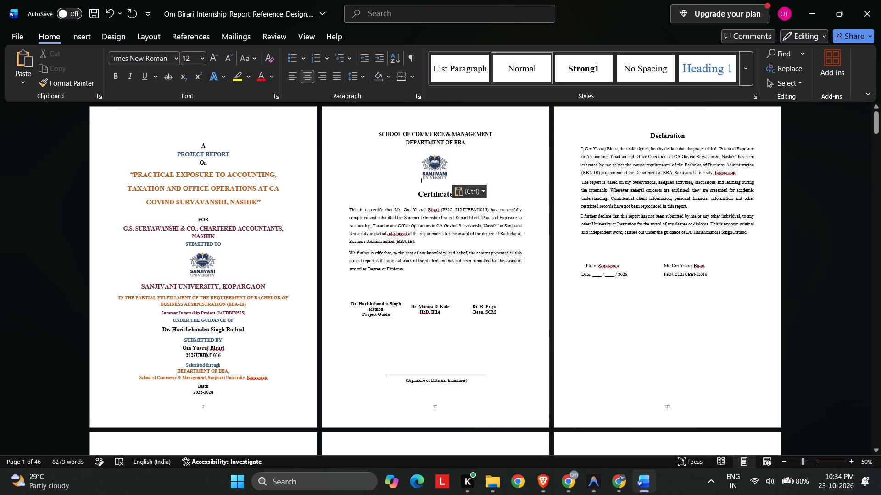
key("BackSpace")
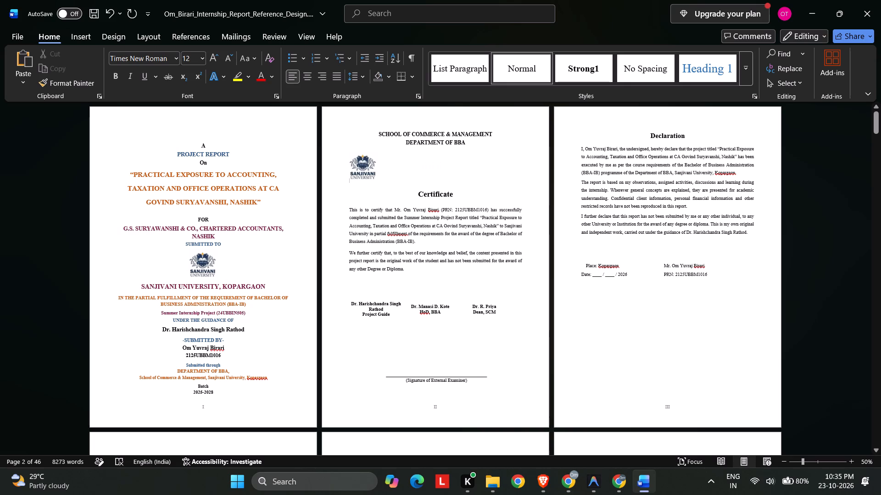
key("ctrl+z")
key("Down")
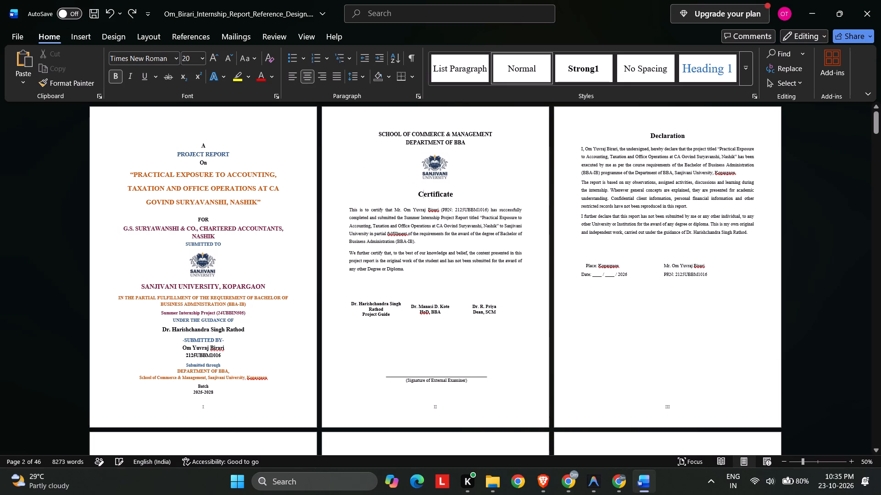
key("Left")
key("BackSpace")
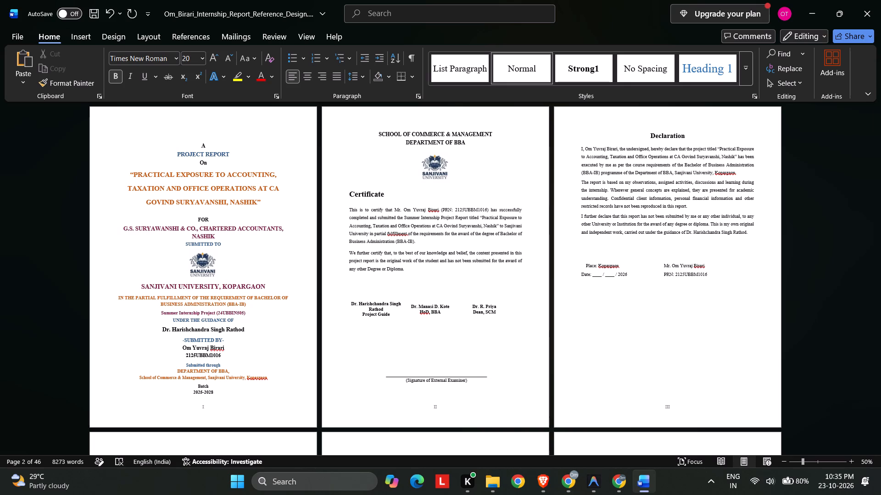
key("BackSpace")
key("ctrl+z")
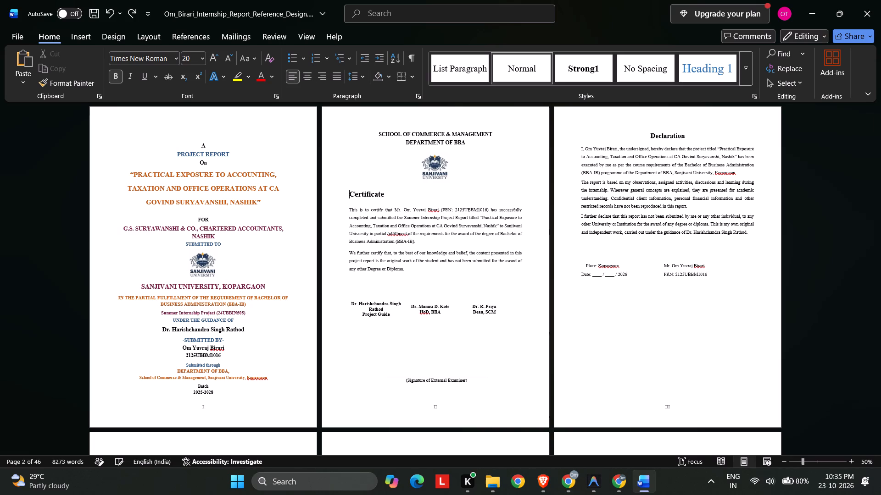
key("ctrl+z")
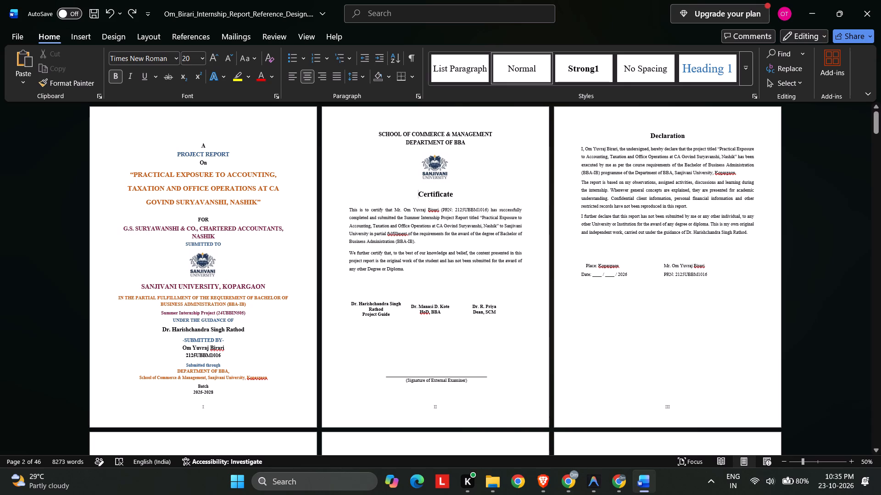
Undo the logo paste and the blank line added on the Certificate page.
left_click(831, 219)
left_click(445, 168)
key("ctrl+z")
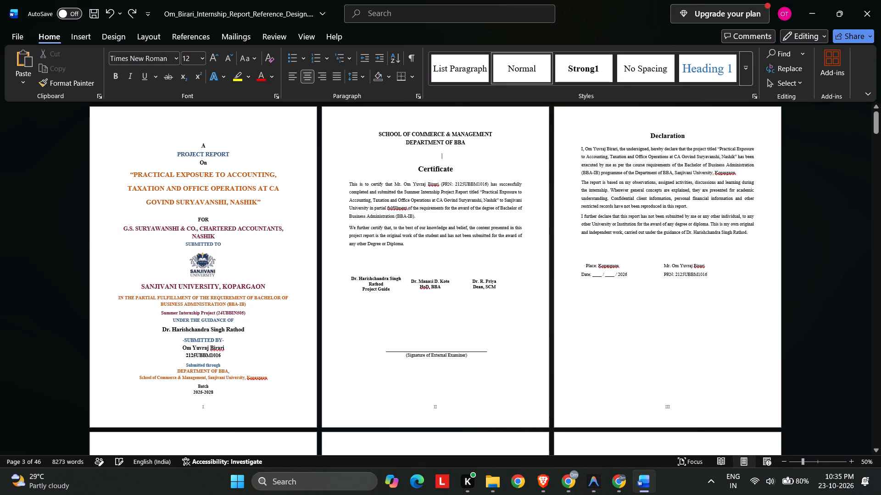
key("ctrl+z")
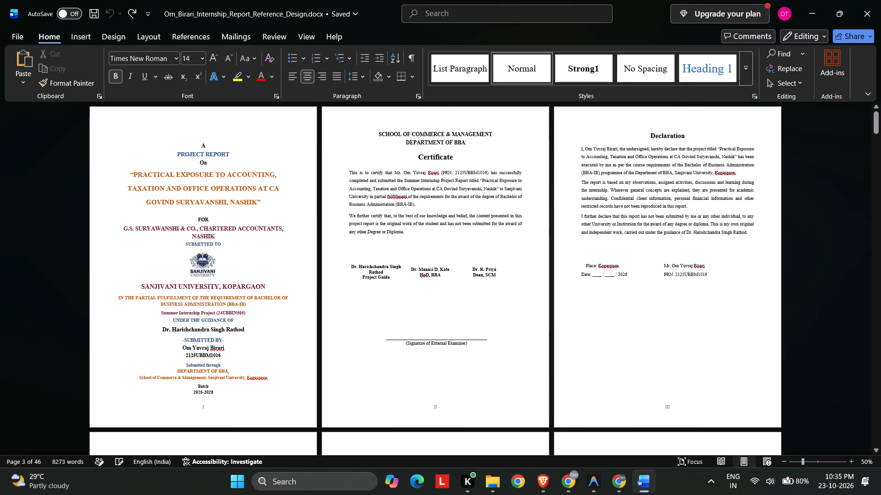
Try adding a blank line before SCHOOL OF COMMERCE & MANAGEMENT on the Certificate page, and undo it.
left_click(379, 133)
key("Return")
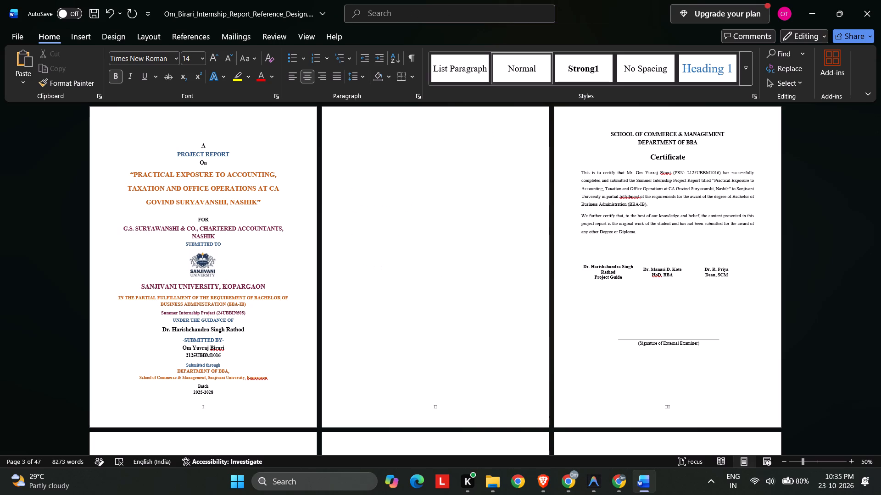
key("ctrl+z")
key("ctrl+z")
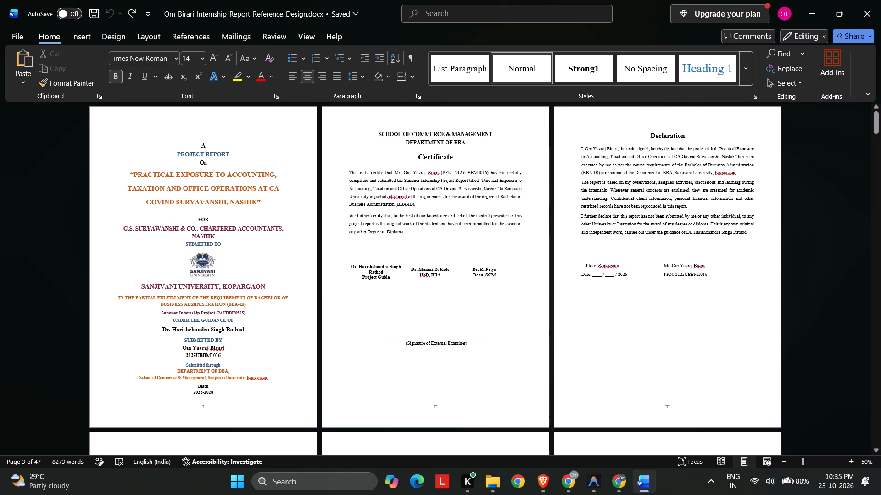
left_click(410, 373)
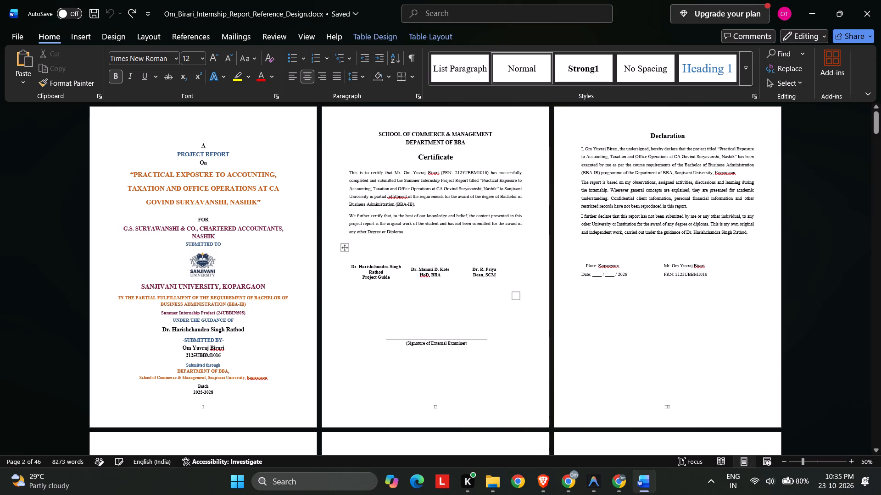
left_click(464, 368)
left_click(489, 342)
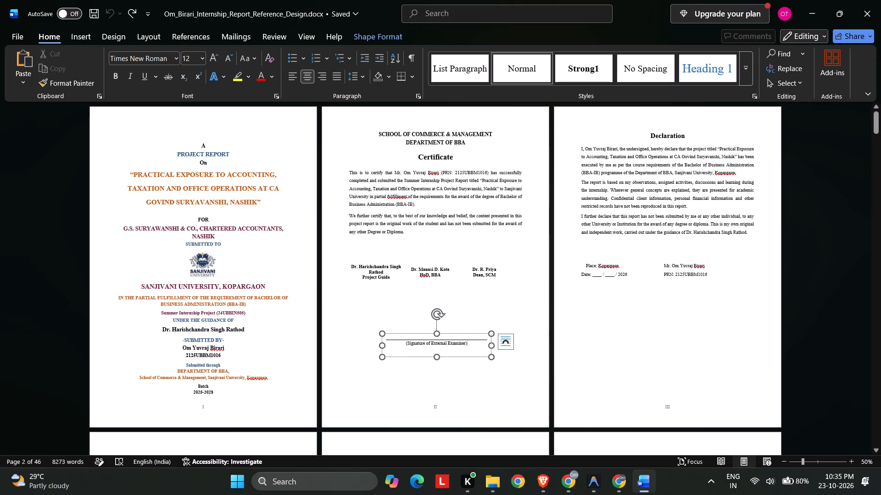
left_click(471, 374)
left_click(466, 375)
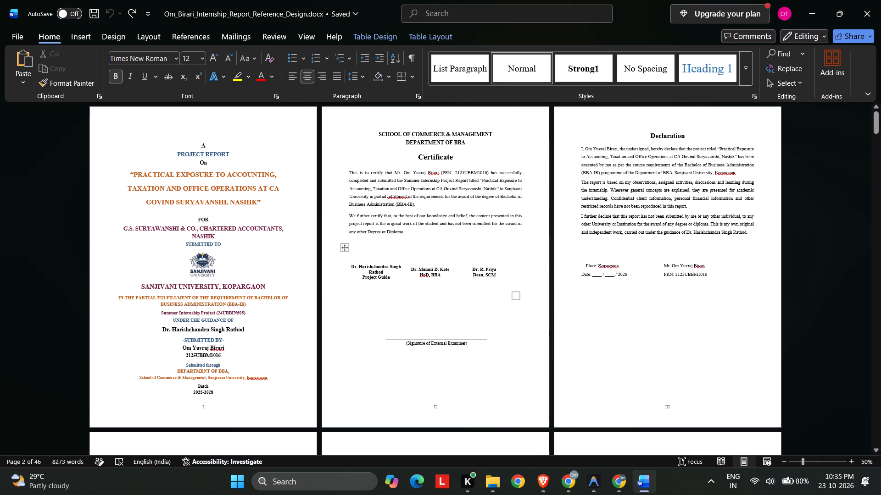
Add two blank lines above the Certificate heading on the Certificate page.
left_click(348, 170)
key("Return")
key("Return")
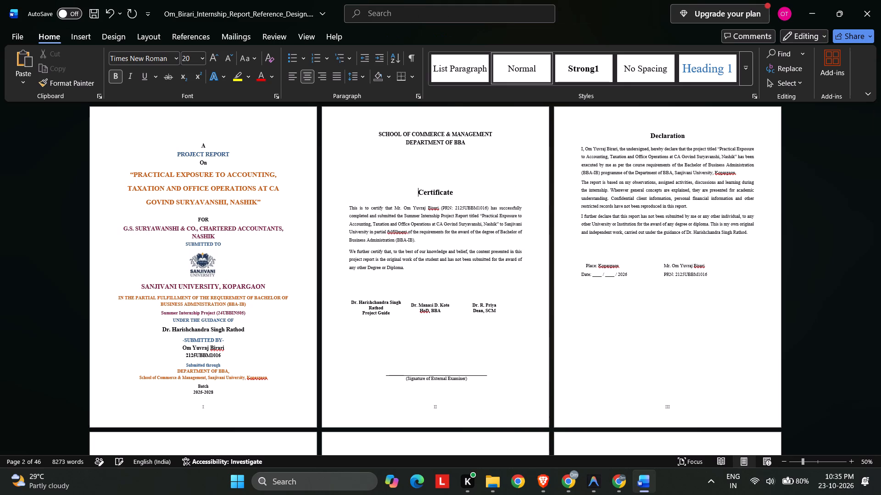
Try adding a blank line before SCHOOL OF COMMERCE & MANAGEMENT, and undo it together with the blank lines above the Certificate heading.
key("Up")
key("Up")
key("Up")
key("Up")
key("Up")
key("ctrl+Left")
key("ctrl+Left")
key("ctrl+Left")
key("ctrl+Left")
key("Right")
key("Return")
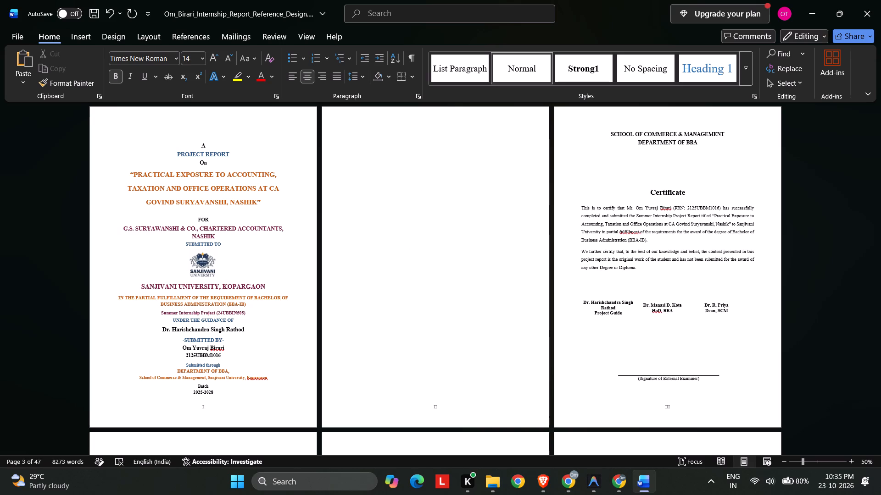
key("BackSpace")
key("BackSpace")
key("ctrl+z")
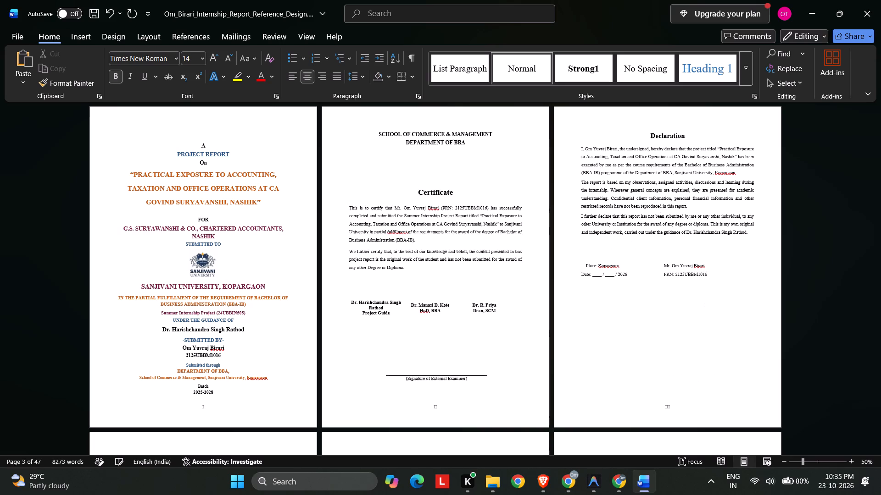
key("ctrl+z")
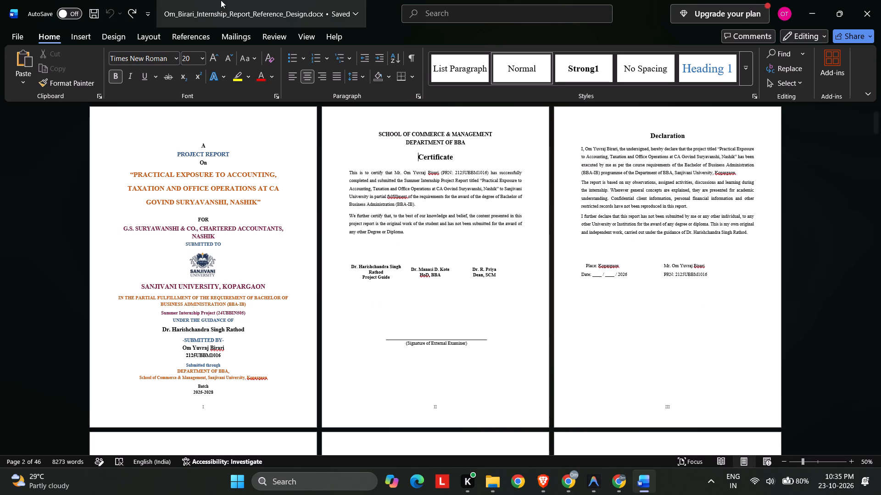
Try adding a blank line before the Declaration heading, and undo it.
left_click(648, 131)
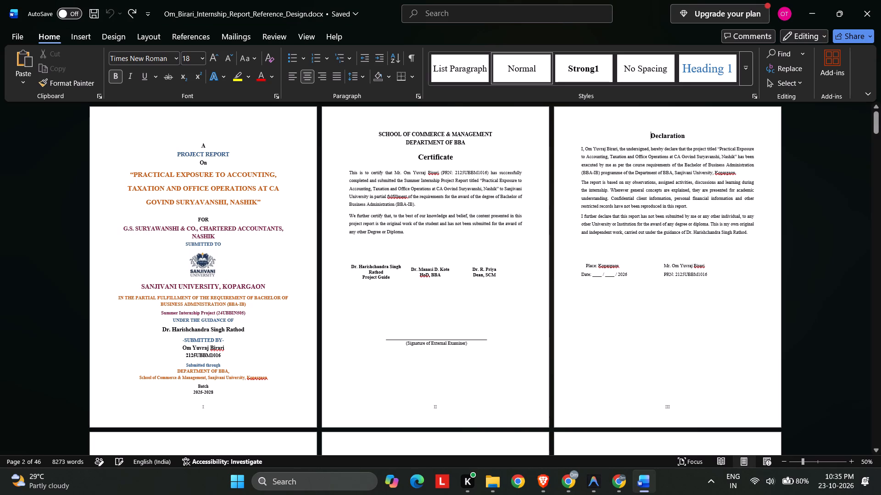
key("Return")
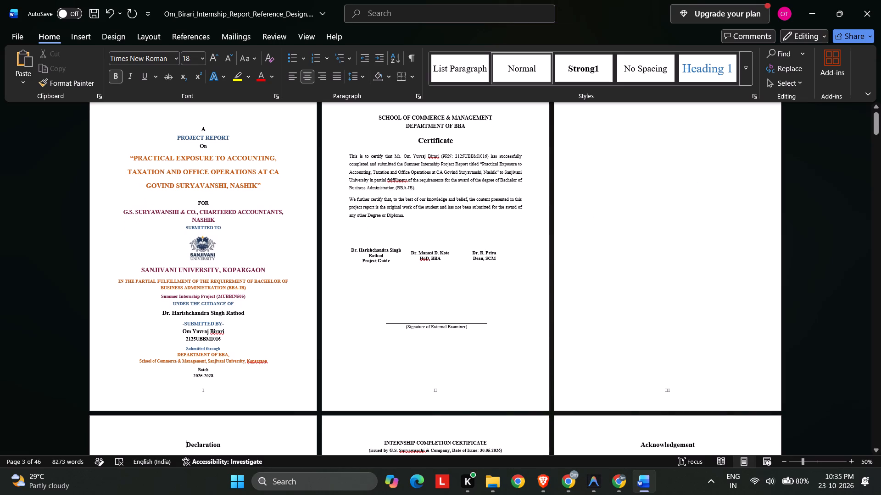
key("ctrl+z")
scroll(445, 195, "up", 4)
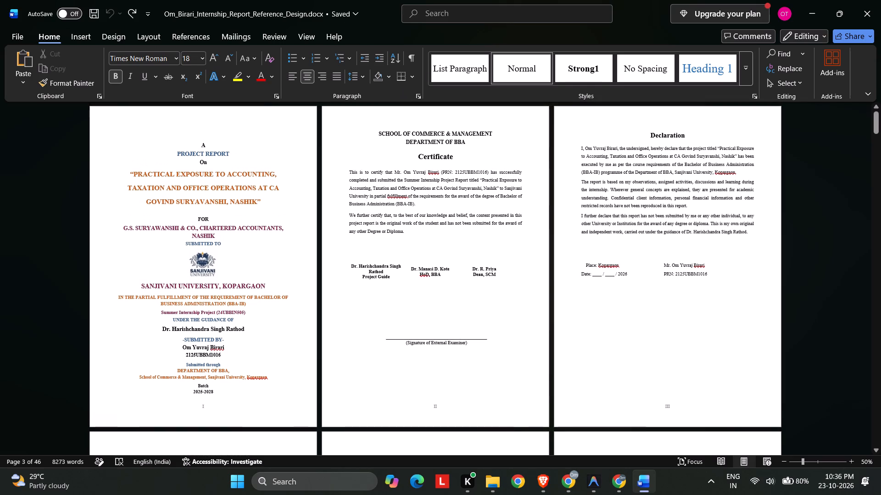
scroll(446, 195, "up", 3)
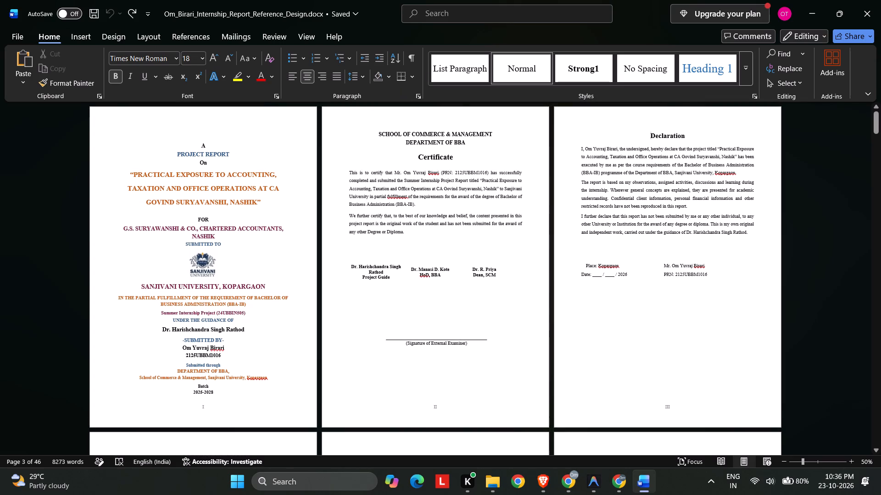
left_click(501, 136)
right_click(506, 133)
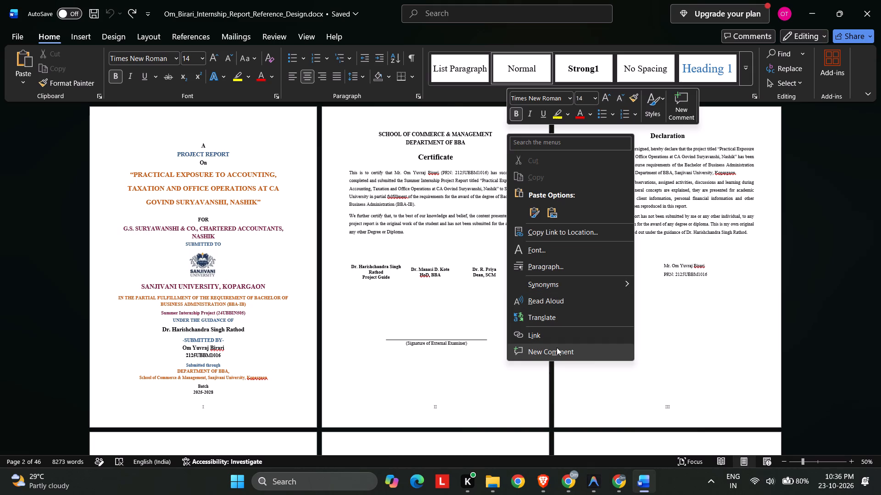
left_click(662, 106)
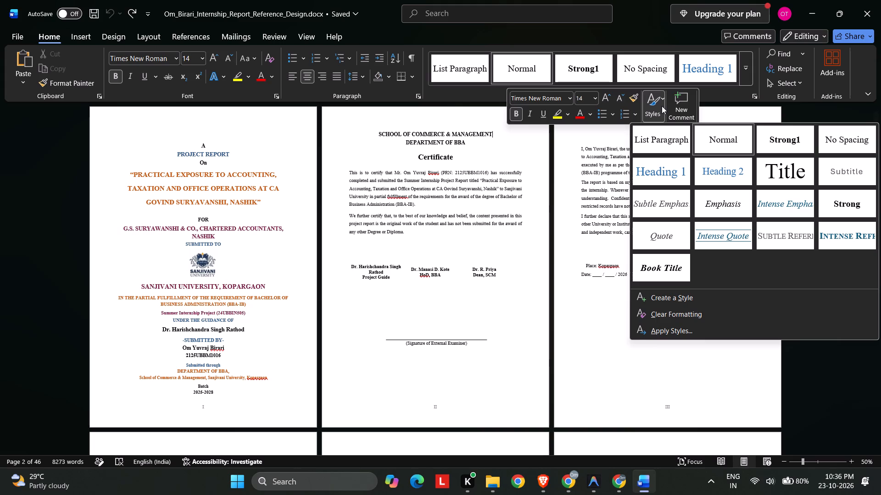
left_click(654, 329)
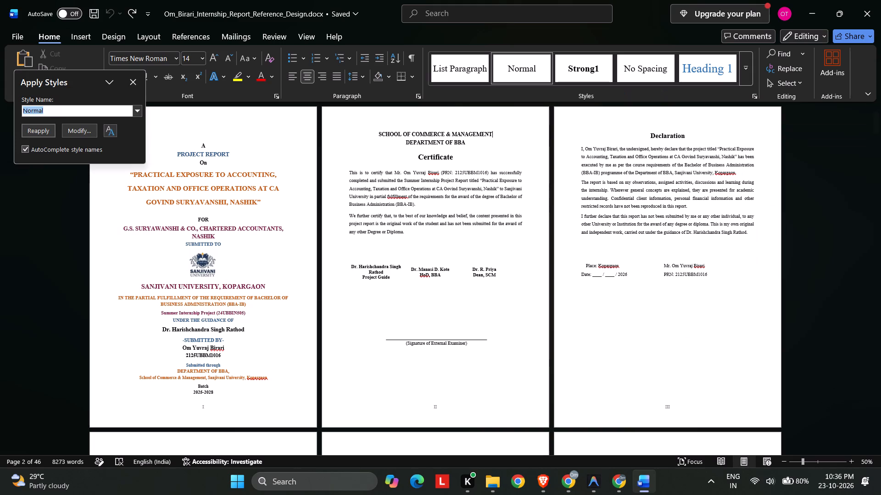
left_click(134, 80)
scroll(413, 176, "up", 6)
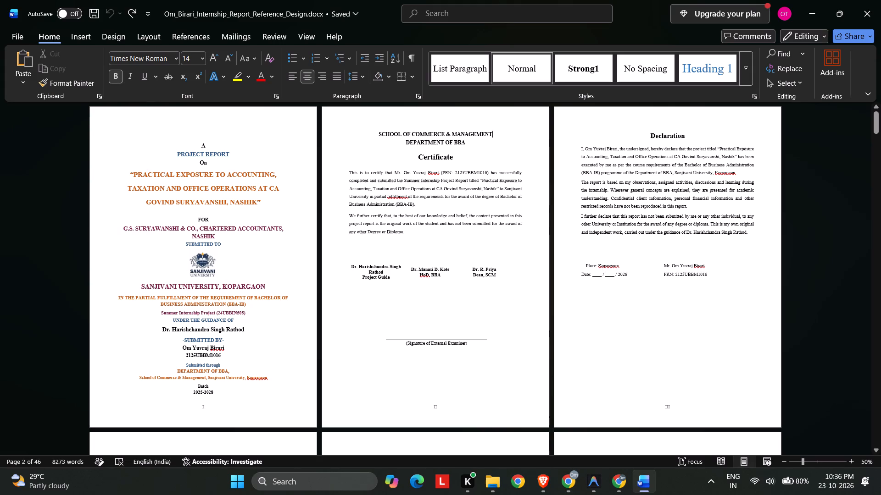
Copy the heading lines SCHOOL OF COMMERCE & MANAGEMENT and DEPARTMENT OF BBA on the Certificate page.
left_click_drag(471, 144, 439, 136)
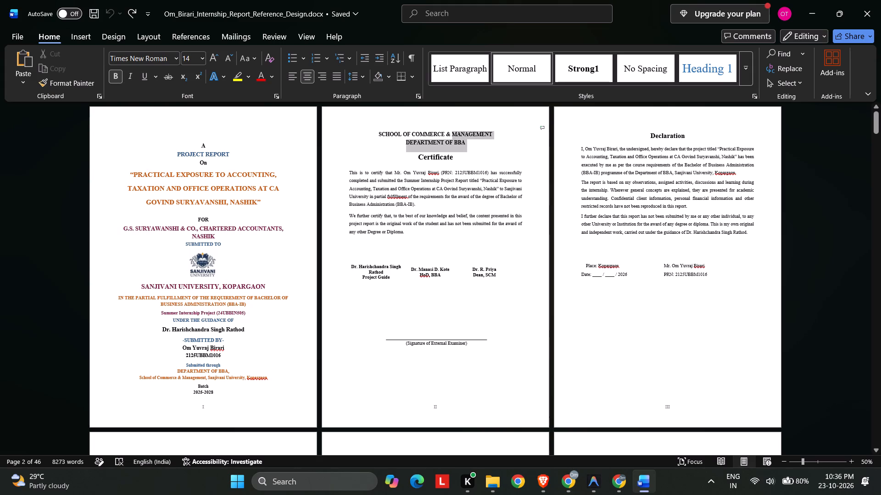
left_click_drag(439, 136, 386, 133)
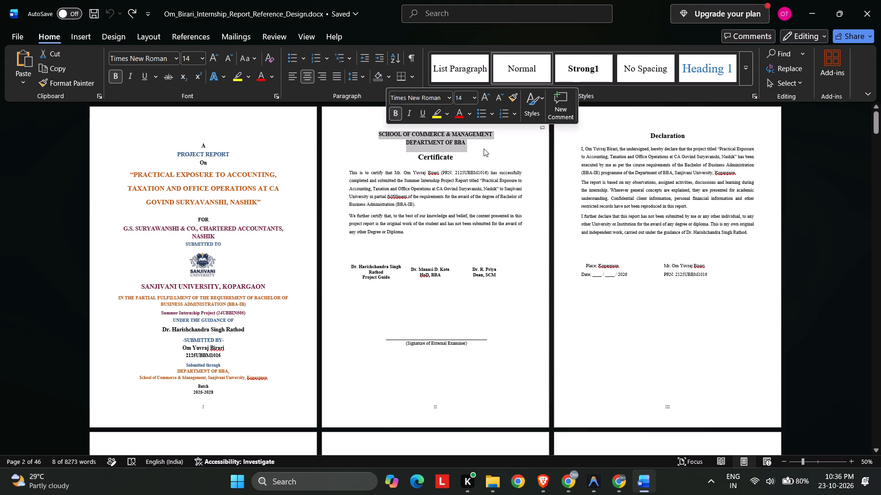
key("ctrl+c")
Add three blank lines after DEPARTMENT OF BBA on the Certificate page.
key("Up")
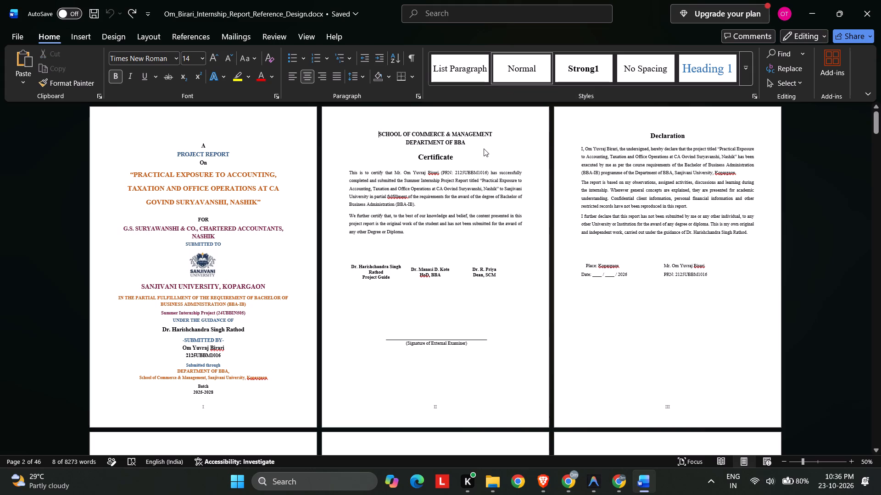
key("ctrl+Right")
key("ctrl+Right")
key("ctrl+Right")
key("ctrl+Down")
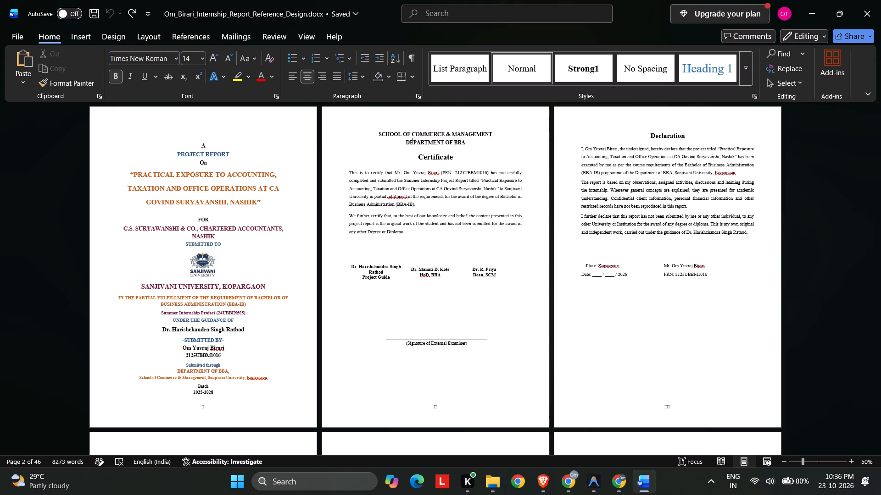
key("Right")
key("ctrl+Right")
key("ctrl+Right")
key("ctrl+Right")
key("Return")
key("Return")
key("Return")
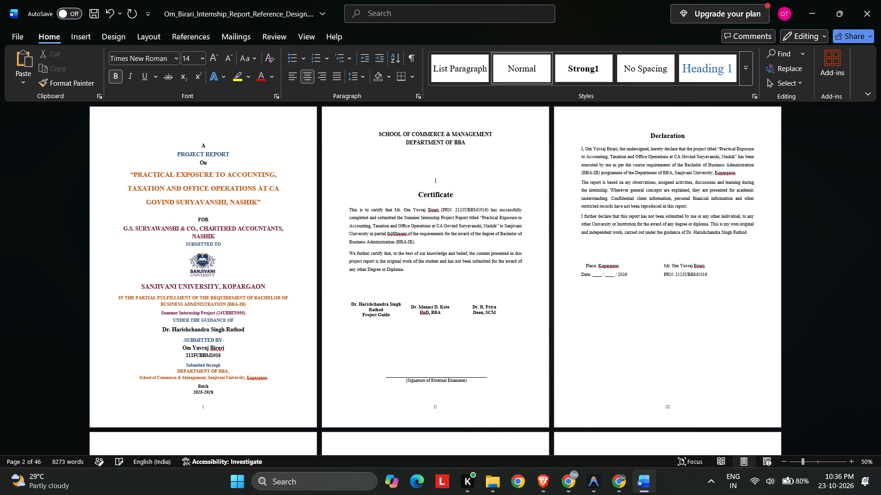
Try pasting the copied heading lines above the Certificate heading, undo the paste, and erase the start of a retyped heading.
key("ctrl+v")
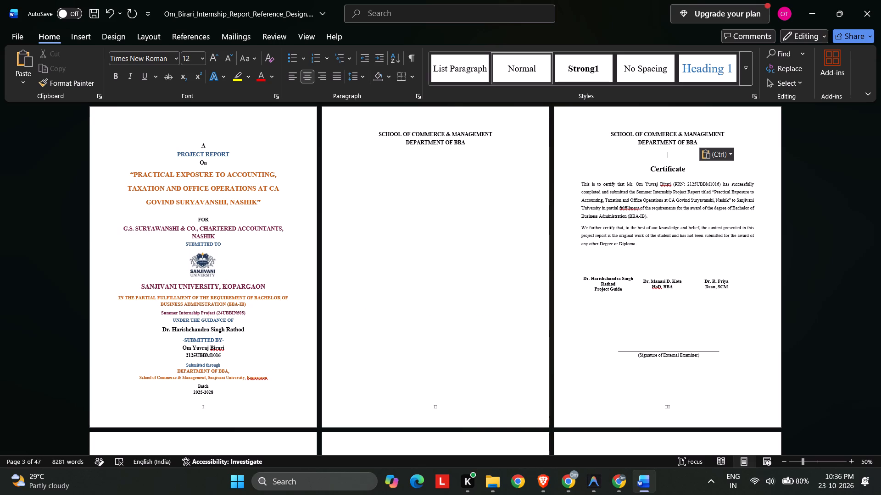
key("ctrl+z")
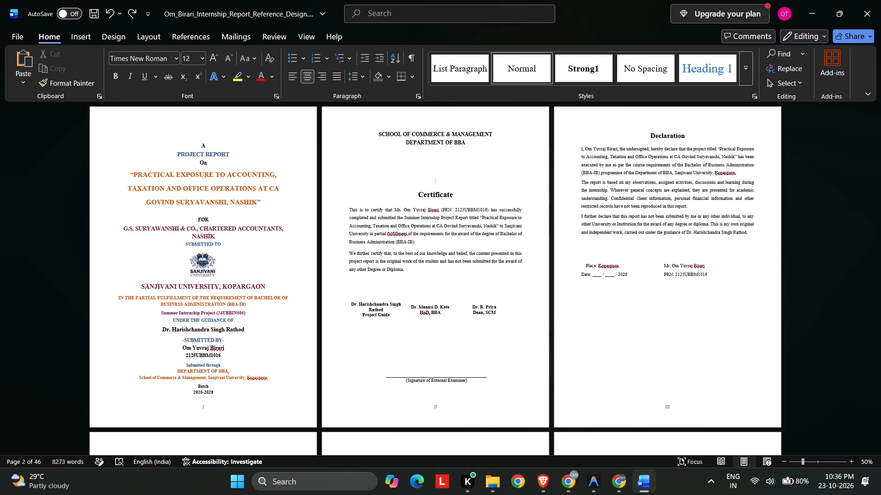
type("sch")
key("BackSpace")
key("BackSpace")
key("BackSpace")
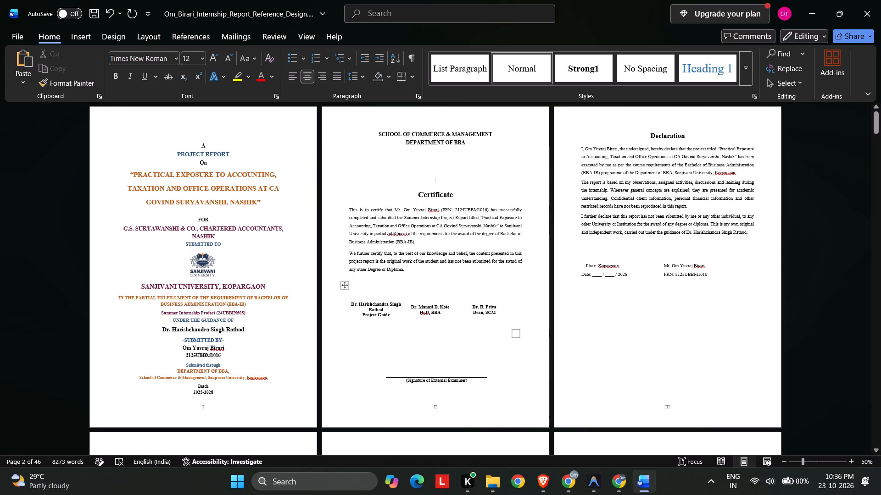
Paste the two heading lines into Notepad, remove the trailing empty line, copy them as plain text, and return to the Word report.
type("no")
key("Return")
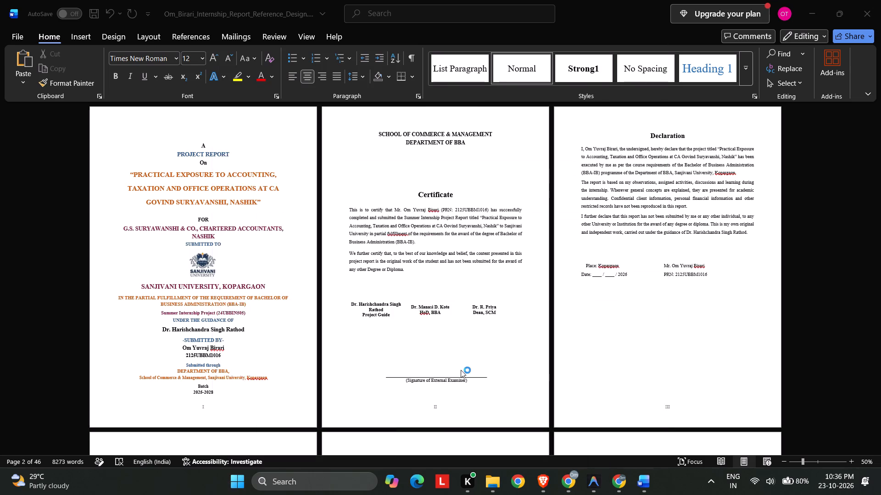
key("ctrl+v")
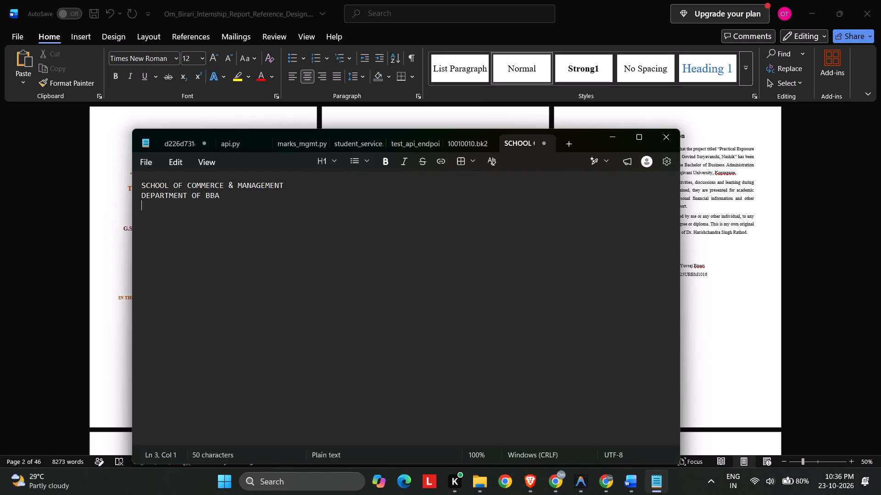
key("BackSpace")
key("ctrl+a")
key("ctrl+c")
key("ctrl+c")
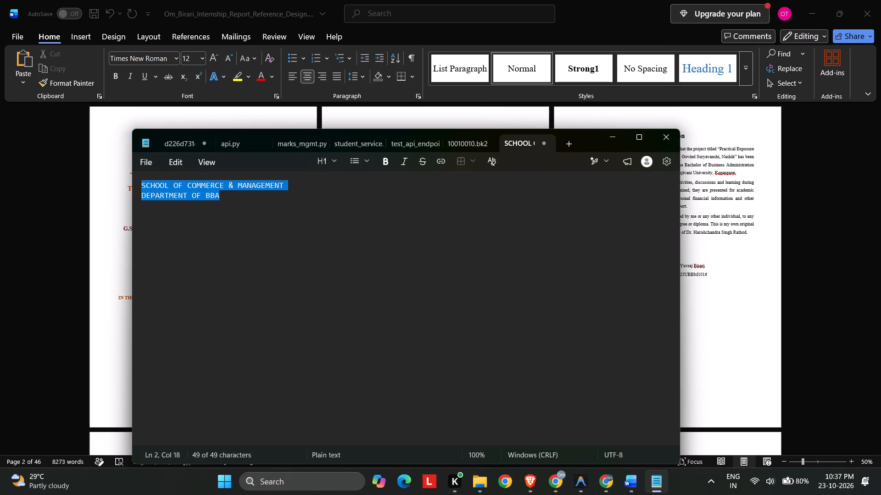
left_click(607, 139)
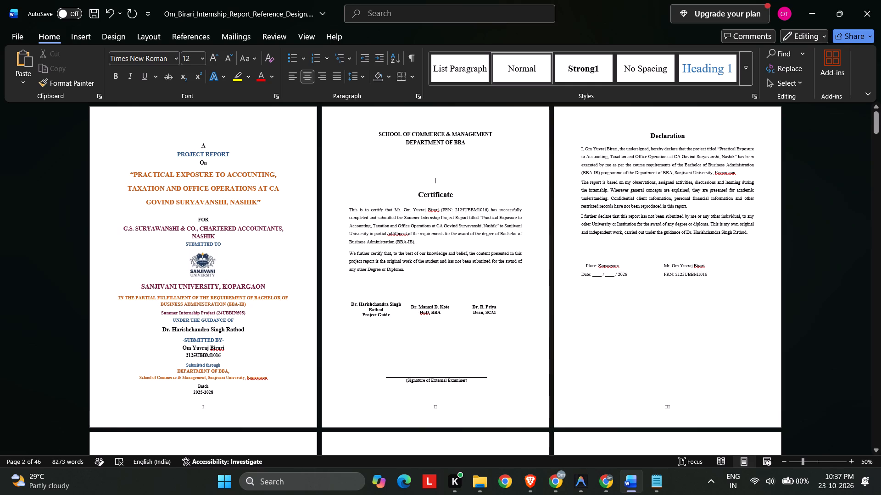
Paste the plain-text heading lines on the second blank line below the original DEPARTMENT OF BBA.
key("Up")
key("Up")
key("Down")
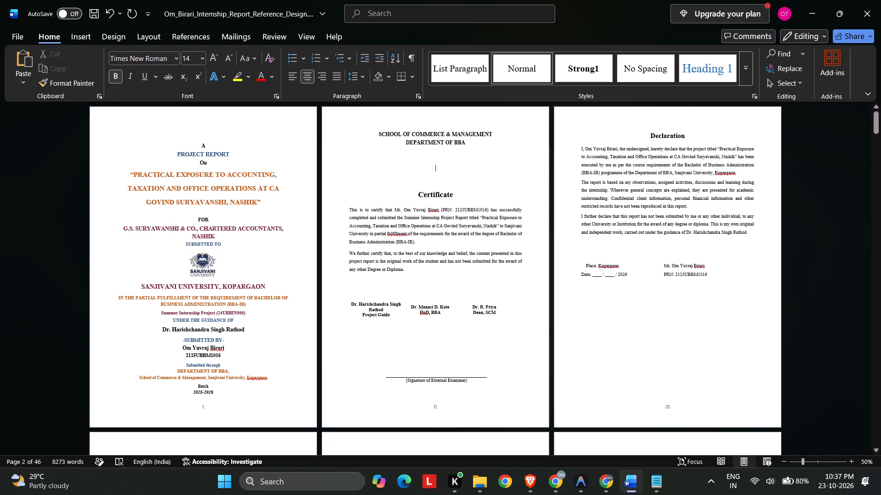
key("ctrl+v")
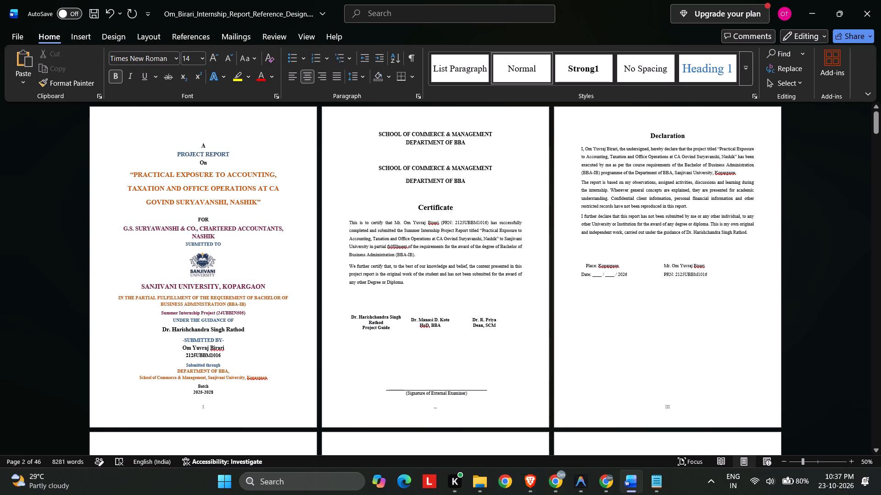
Erase the original SCHOOL OF COMMERCE & MANAGEMENT and DEPARTMENT OF BBA lines above the pasted ones on the Certificate page.
key("Up")
key("Up")
key("BackSpace")
key("BackSpace")
key("BackSpace")
key("BackSpace")
key("BackSpace")
key("BackSpace")
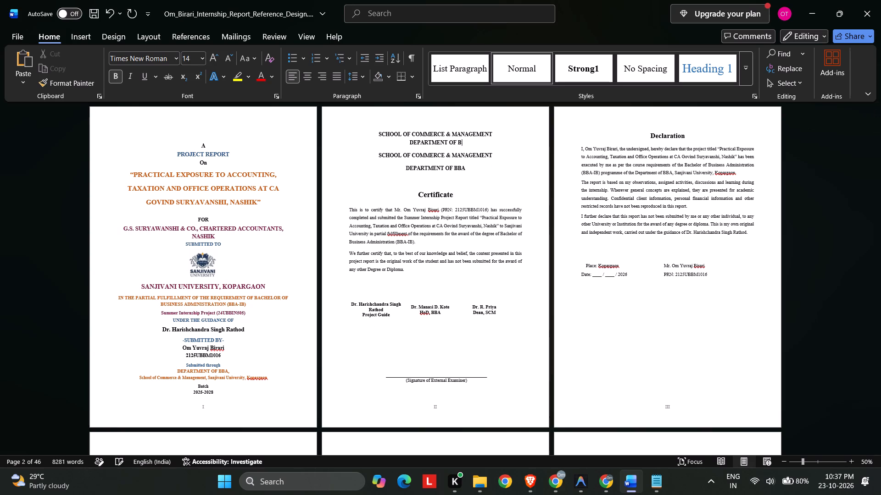
key("BackSpace")
key("BackSpace")
key("BackSpace")
key("BackSpace")
key("BackSpace")
key("BackSpace")
key("BackSpace")
key("BackSpace")
key("BackSpace")
key("BackSpace")
key("BackSpace")
key("BackSpace")
key("BackSpace")
key("BackSpace")
key("BackSpace")
key("BackSpace")
key("BackSpace")
key("BackSpace")
key("BackSpace")
key("BackSpace")
key("BackSpace")
key("BackSpace")
key("BackSpace")
key("BackSpace")
key("BackSpace")
key("BackSpace")
key("BackSpace")
key("BackSpace")
key("BackSpace")
key("BackSpace")
key("BackSpace")
key("BackSpace")
key("BackSpace")
key("BackSpace")
key("BackSpace")
key("BackSpace")
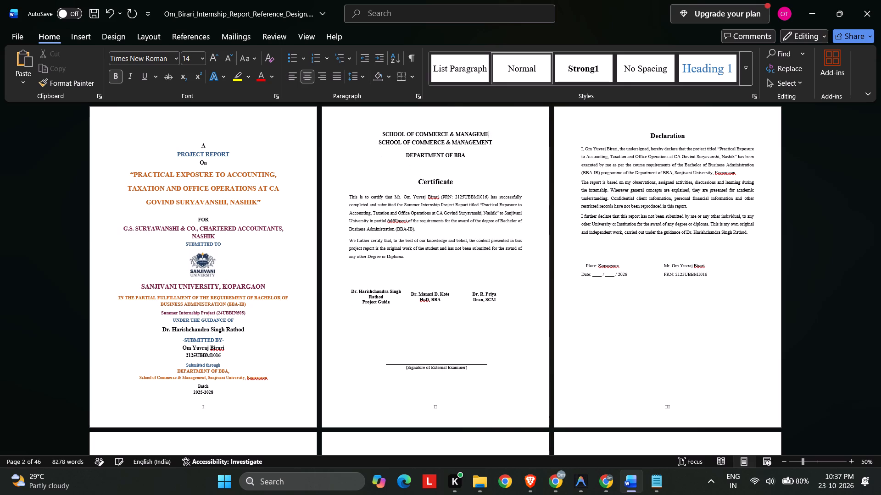
key("BackSpace")
key("BackSpace")
key("BackSpace")
key("BackSpace")
key("BackSpace")
key("BackSpace")
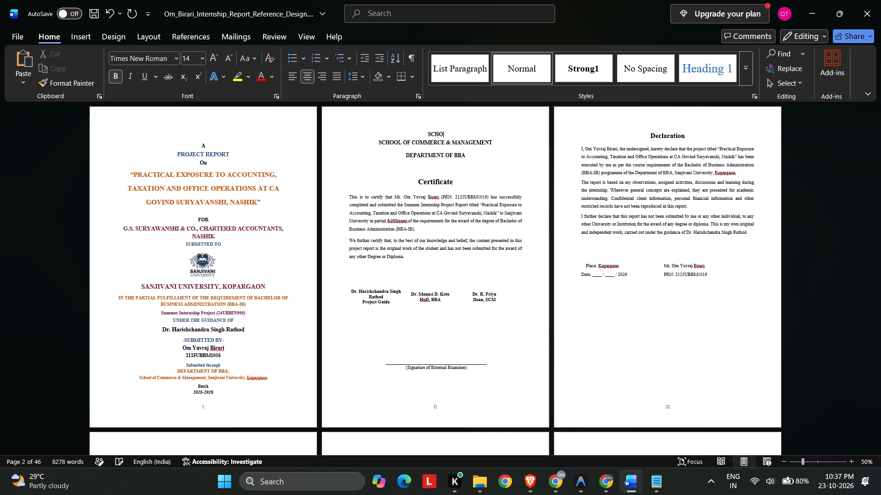
key("BackSpace")
key("BackSpace")
key("BackSpace")
key("BackSpace")
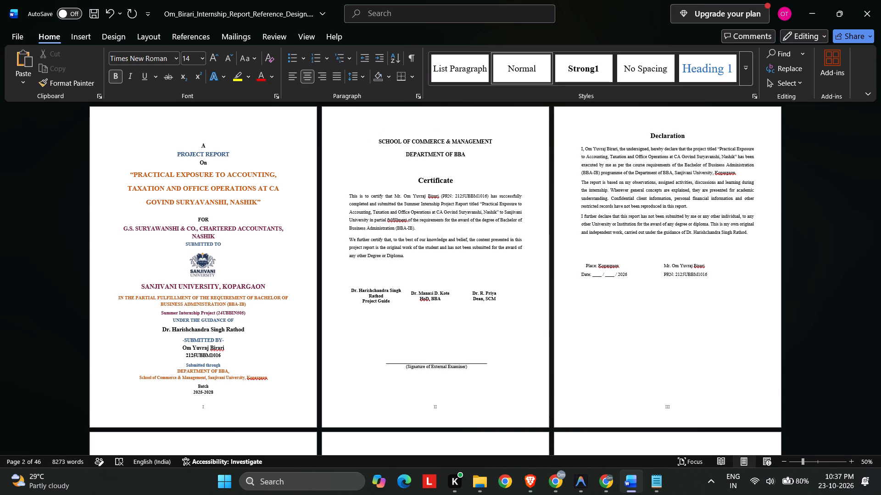
Copy the Sanjivani University logo from the cover page and paste it above the heading lines on the Certificate page.
left_click(197, 265)
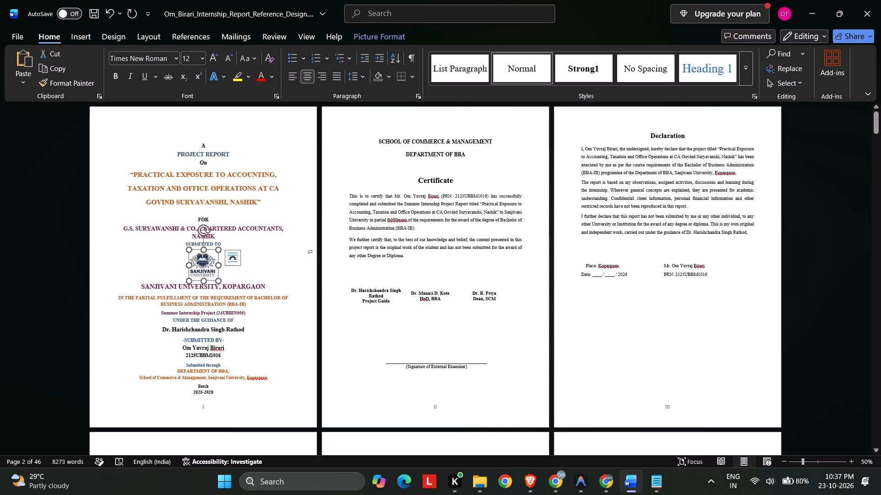
key("ctrl+c")
left_click(442, 125)
key("ctrl+v")
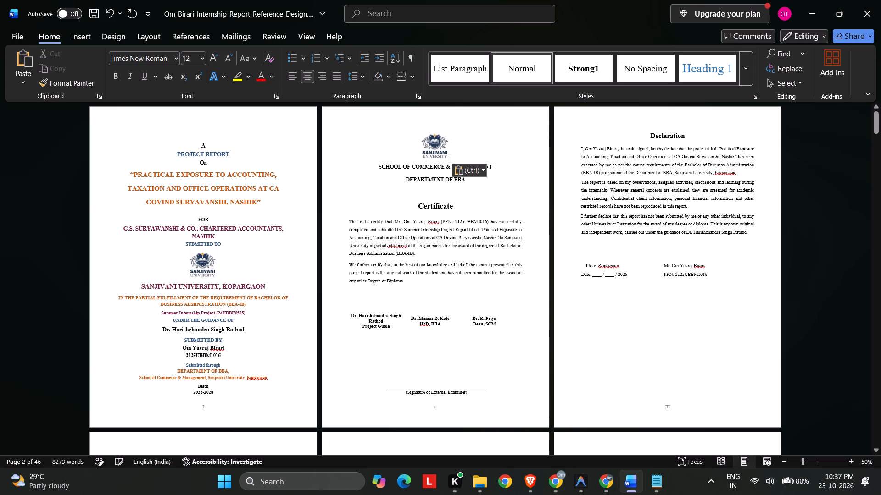
Remove the blank line between DEPARTMENT OF BBA and the Certificate title.
left_click(444, 199)
key("BackSpace")
key("BackSpace")
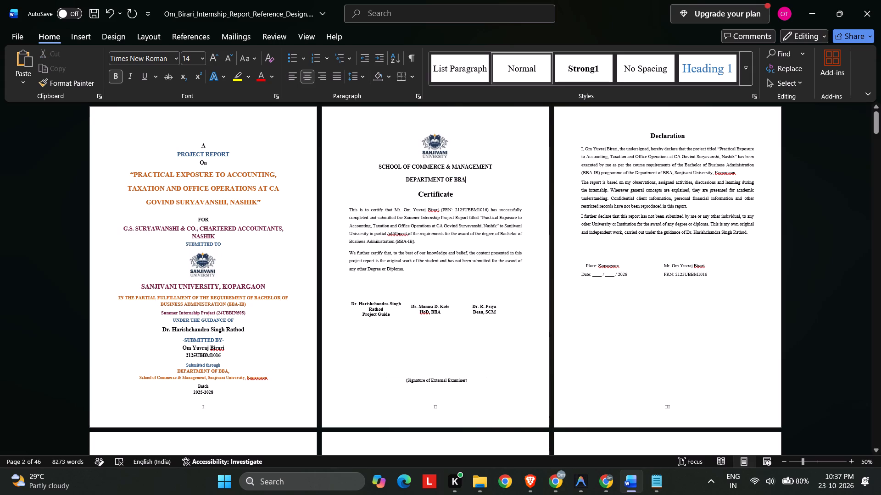
left_click(850, 209)
scroll(865, 227, "up", 2)
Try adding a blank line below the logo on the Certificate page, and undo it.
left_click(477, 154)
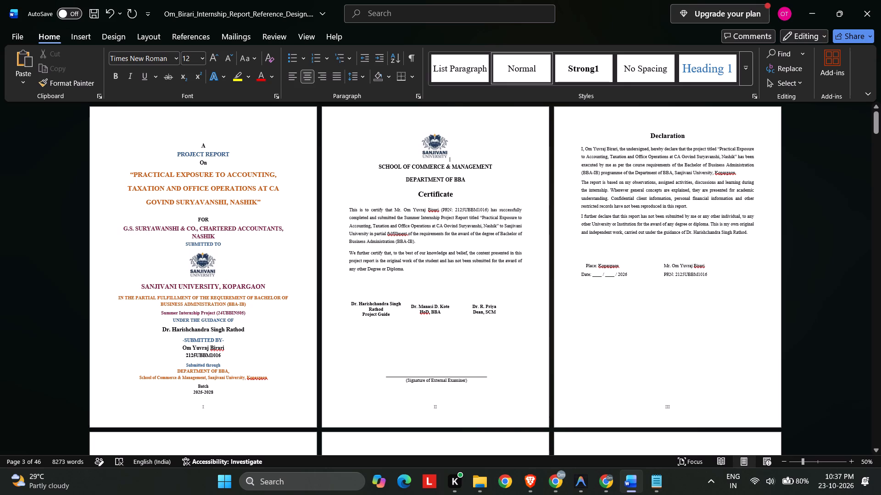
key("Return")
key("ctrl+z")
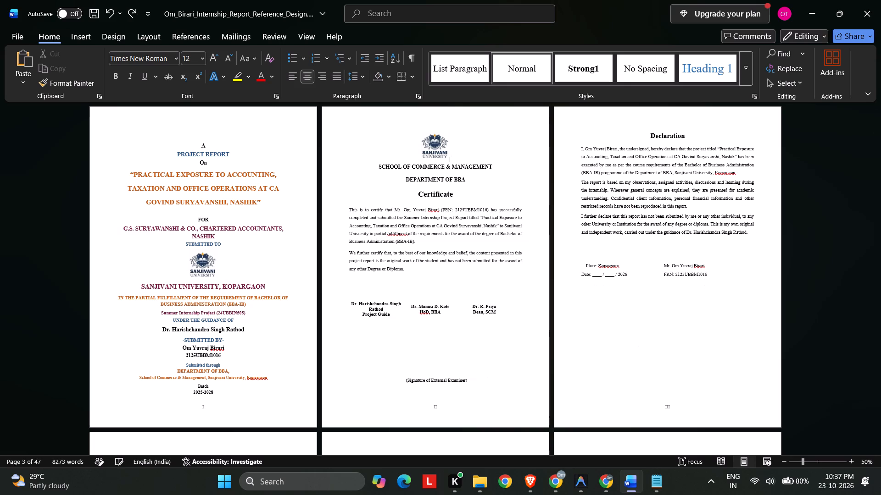
Save the internship report document.
left_click(826, 273)
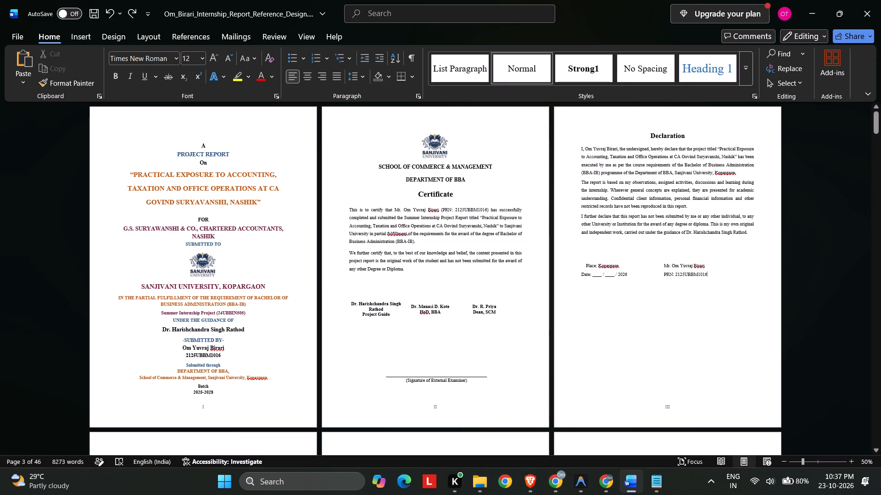
key("ctrl+s")
key("ctrl+s")
key("ctrl+s")
key("ctrl+s")
key("ctrl+s")
key("ctrl+s")
key("ctrl+s")
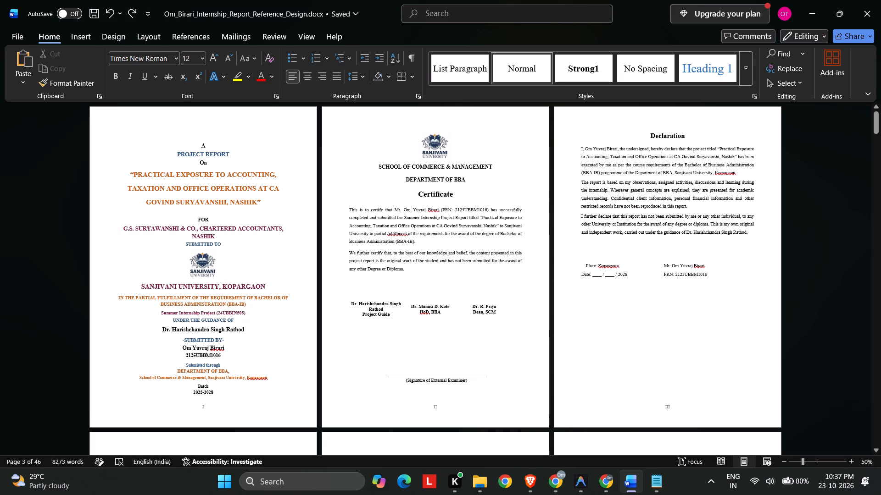
Delete the old PDF of the internship report from the Downloads folder in File Explorer and return to Word.
left_click(476, 487)
left_click(276, 160)
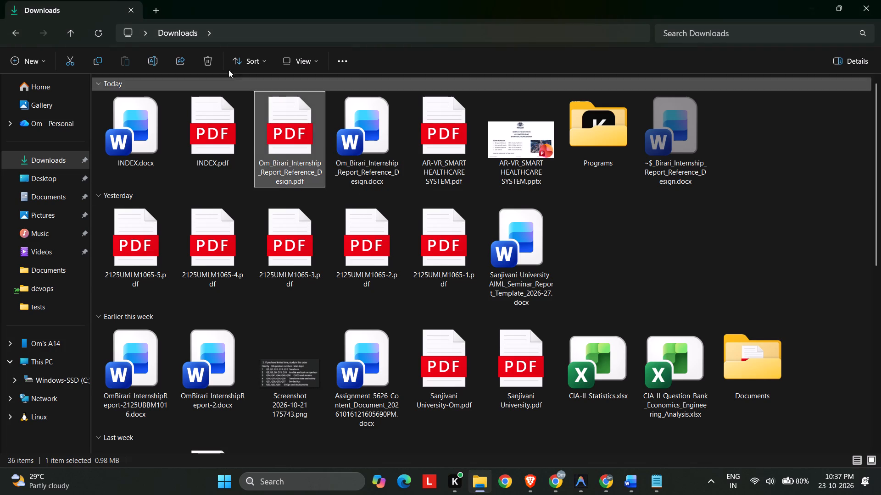
left_click(206, 65)
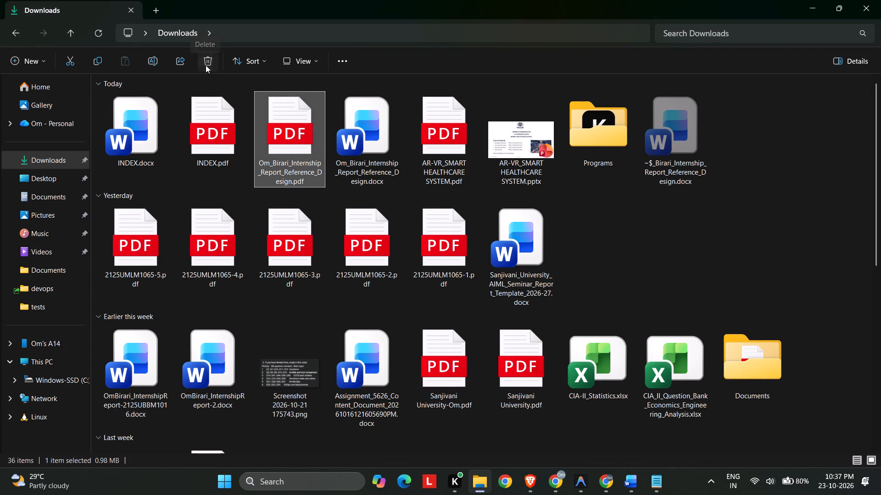
left_click(810, 3)
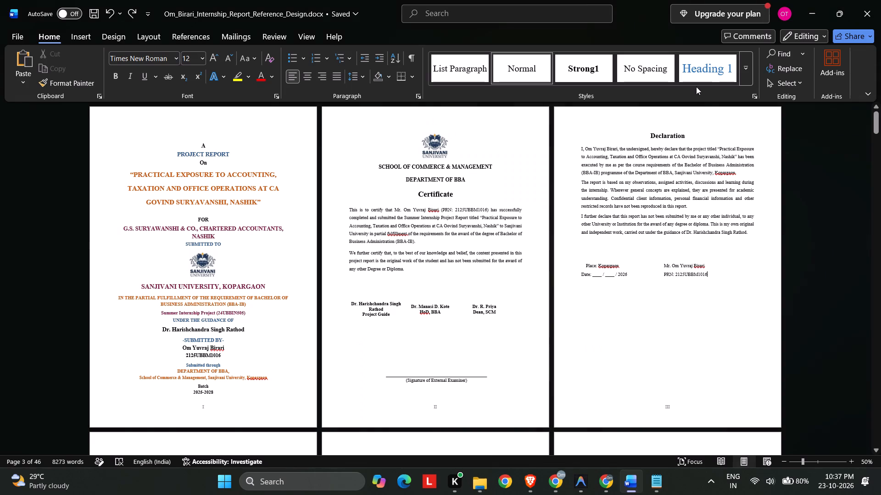
Export the report as a PDF to Downloads, keeping the proposed file name and Standard optimization.
left_click(10, 32)
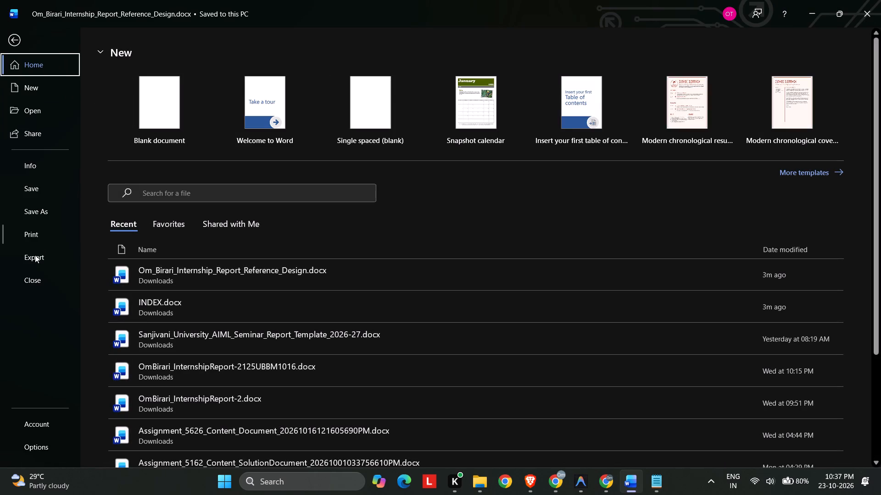
left_click(35, 257)
left_click(335, 151)
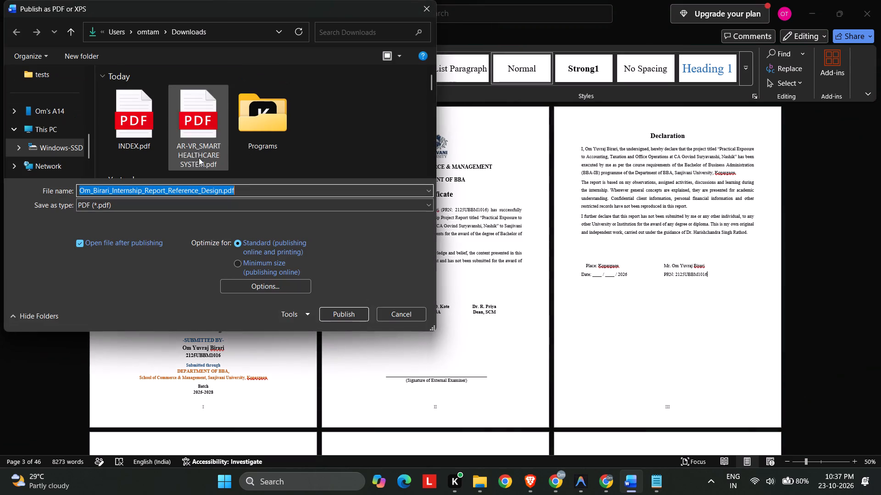
left_click(340, 317)
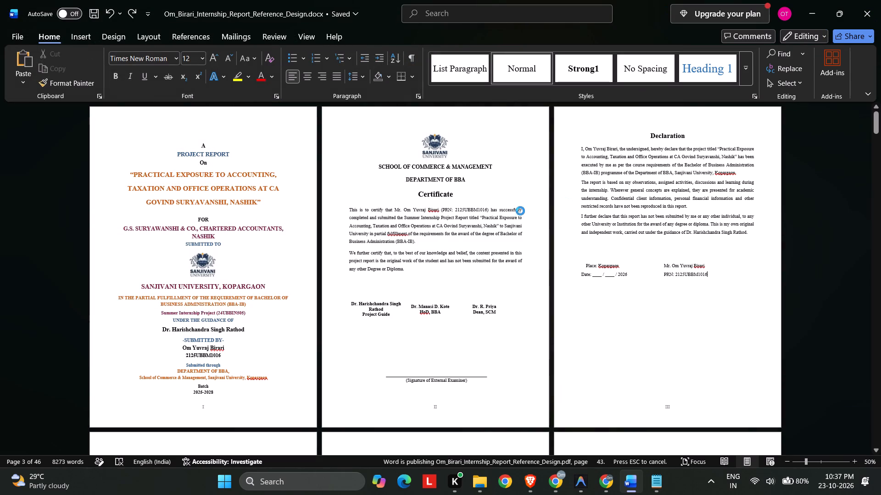
Look over the start of the published PDF in Edge, and close its tab and the browser window.
scroll(551, 224, "down", 4)
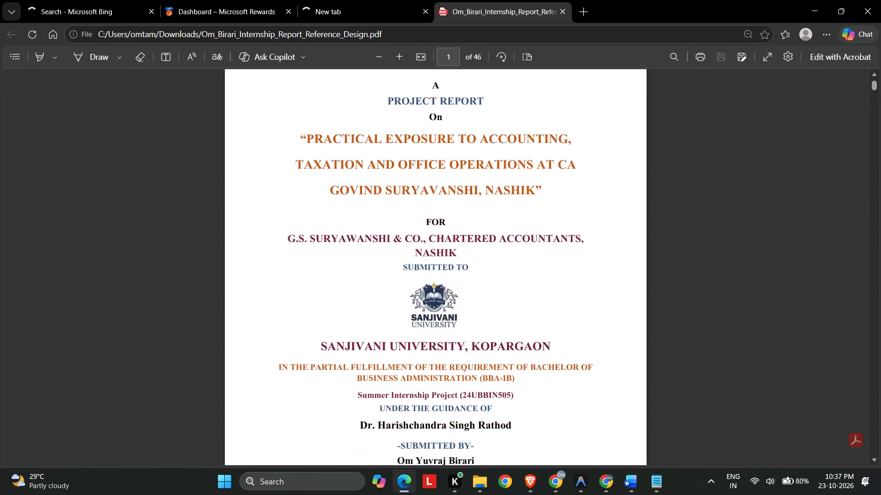
scroll(551, 224, "down", 6)
middle_click(514, 13)
left_click(876, 11)
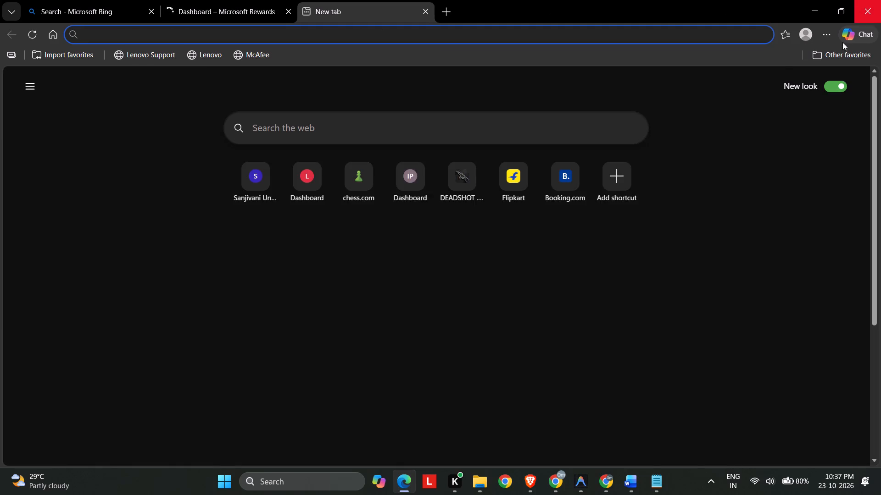
Save the internship report in Word again.
key("ctrl+s")
key("ctrl+s")
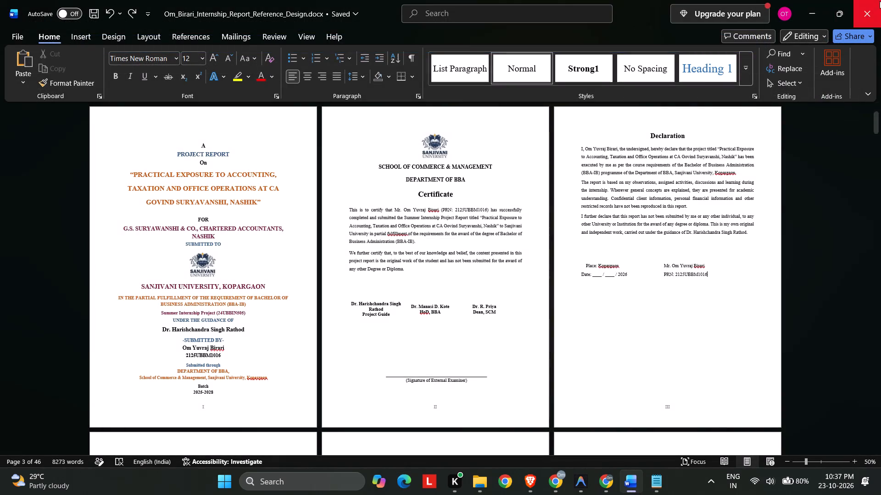